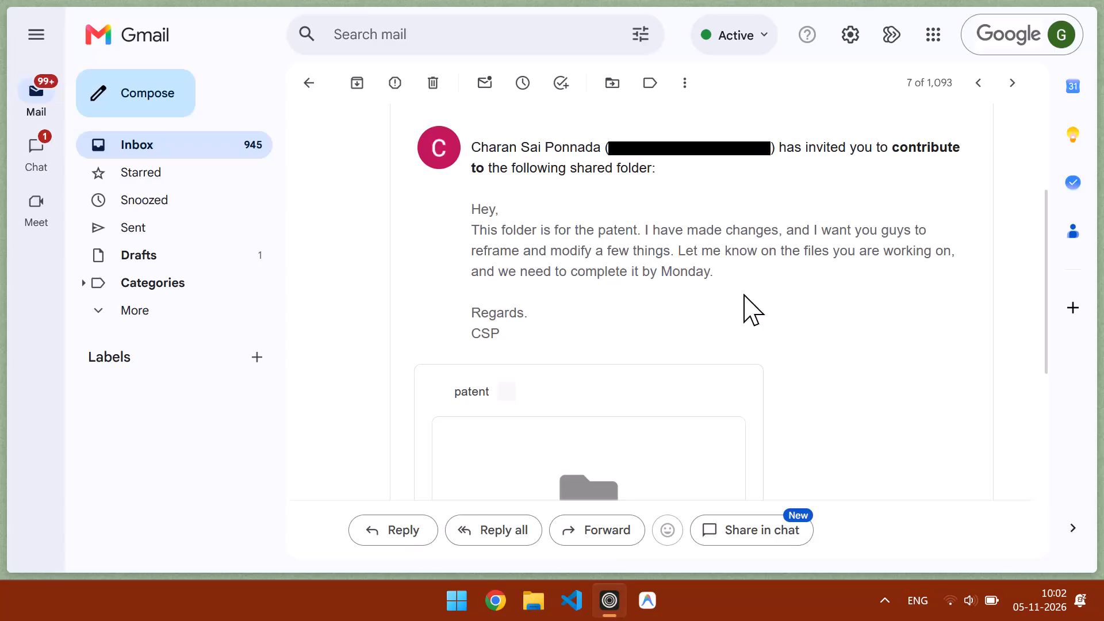
Open the shared patent folder in Google Drive from the invitation email.
scroll(505, 389, down, 5)
click(595, 318)
scroll(702, 400, up, 5)
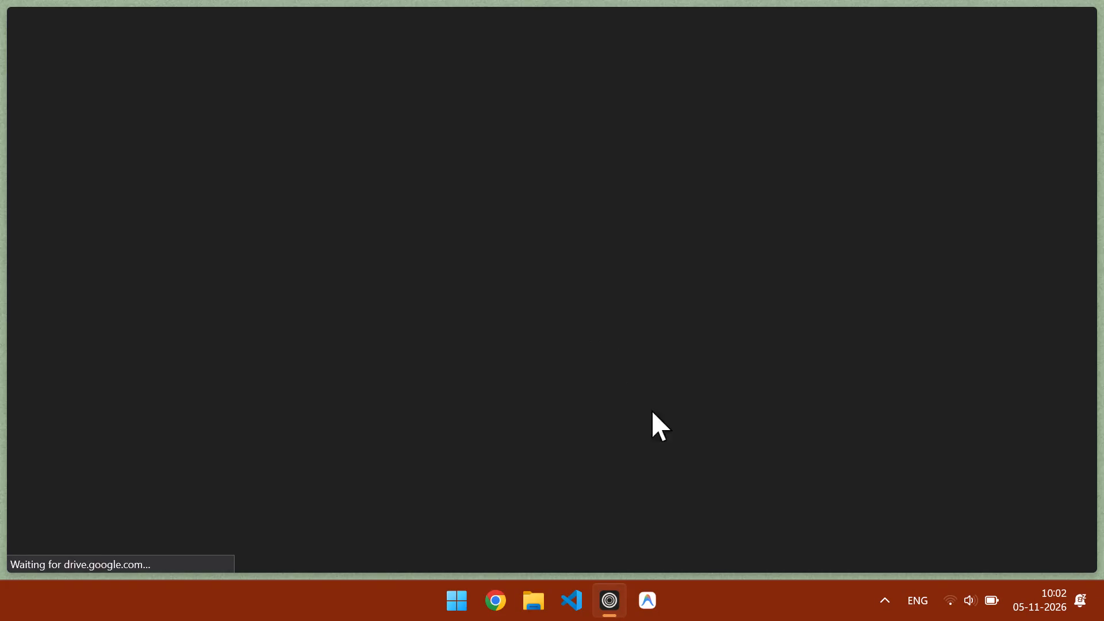
key(alt+Tab)
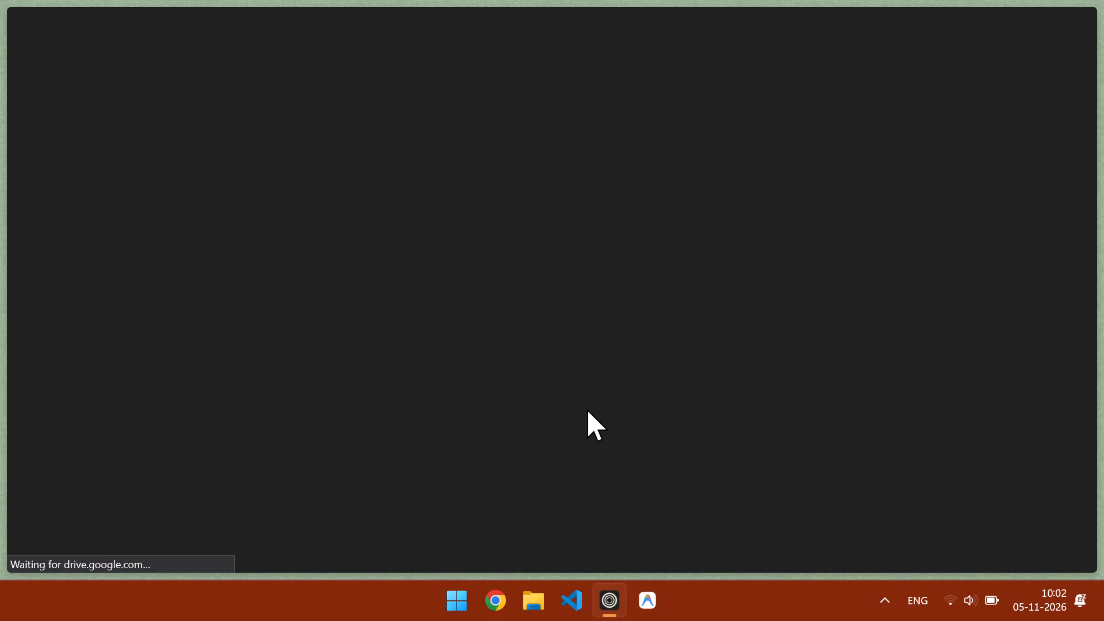
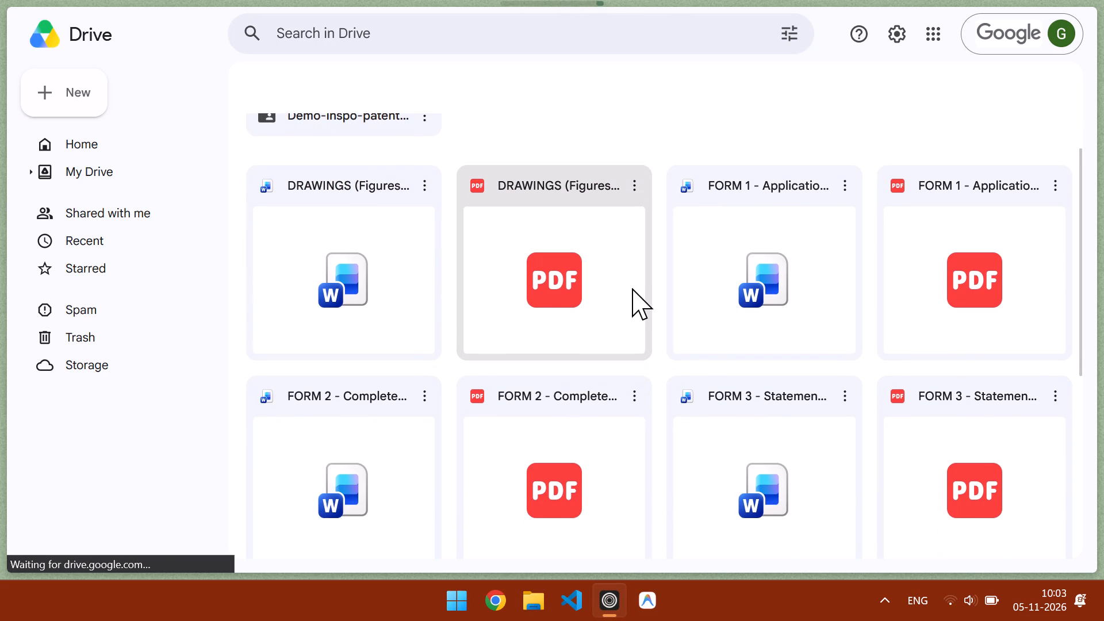
Look through the Word and PDF forms and drawings in the Patent Application Files folder.
scroll(357, 351, down, 3)
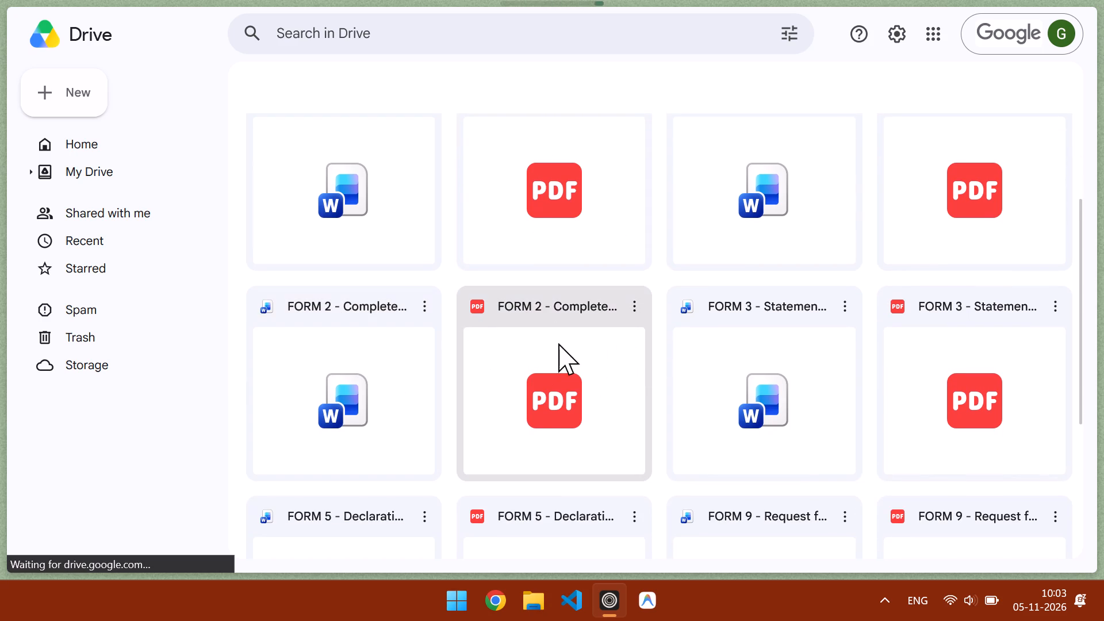
scroll(563, 343, down, 12)
scroll(411, 356, up, 10)
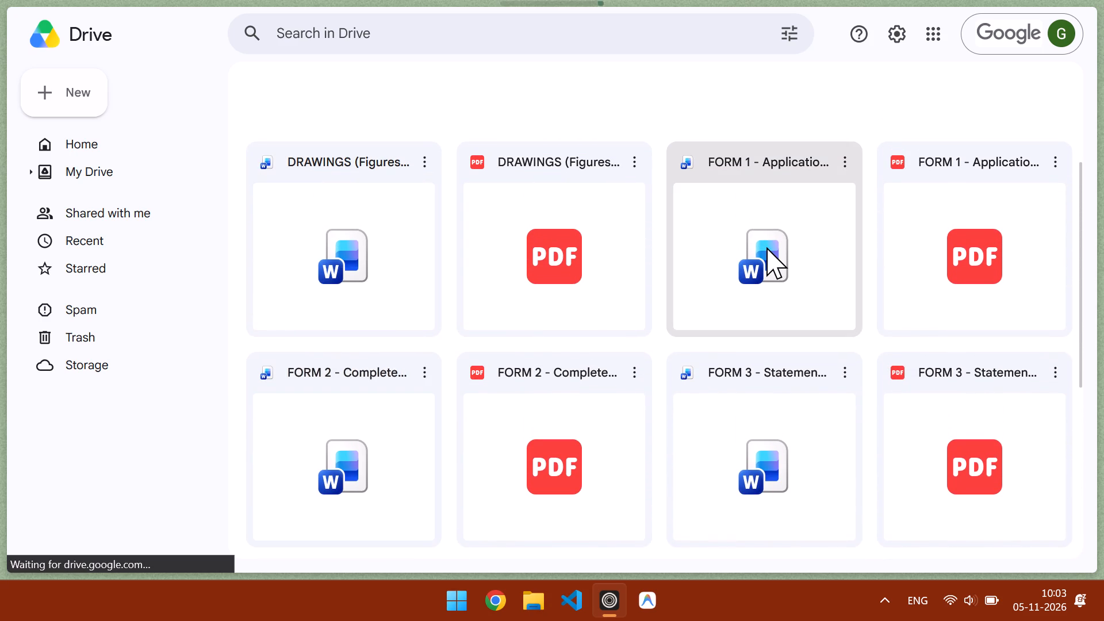
scroll(766, 247, down, 6)
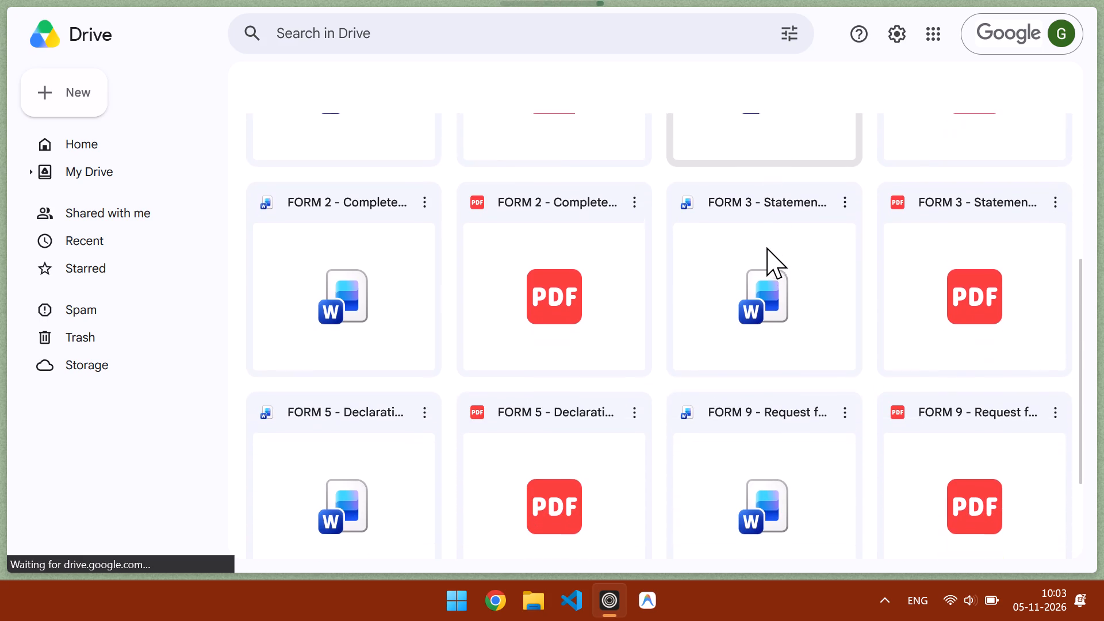
scroll(766, 247, down, 7)
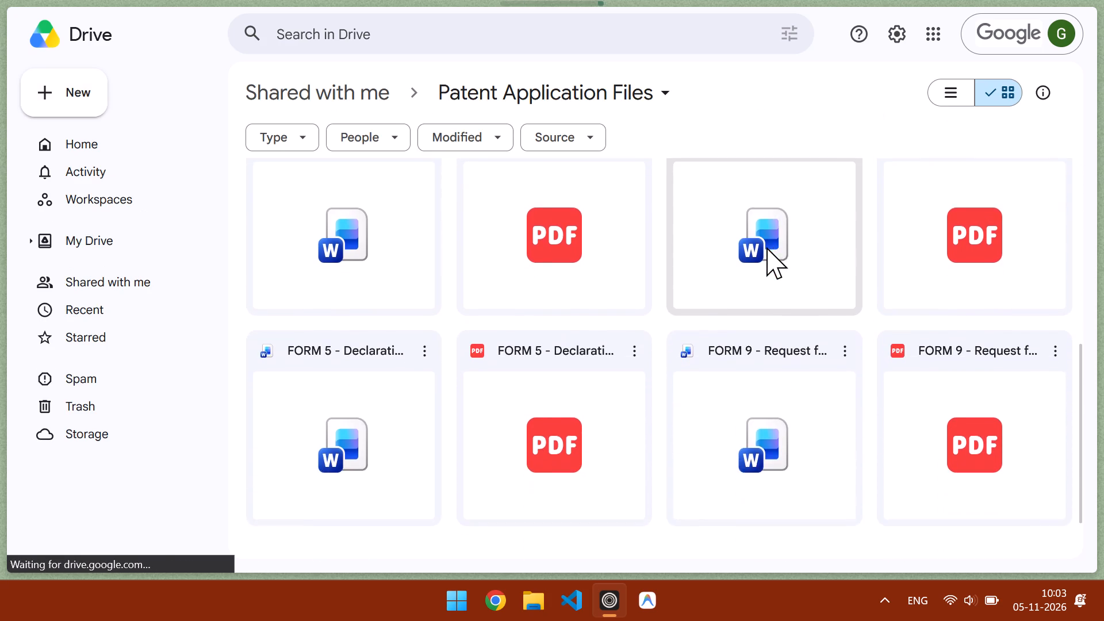
Open the Word version of the FORM 1 application document from the Patent Application Files folder.
scroll(776, 266, up, 12)
double_click(776, 267)
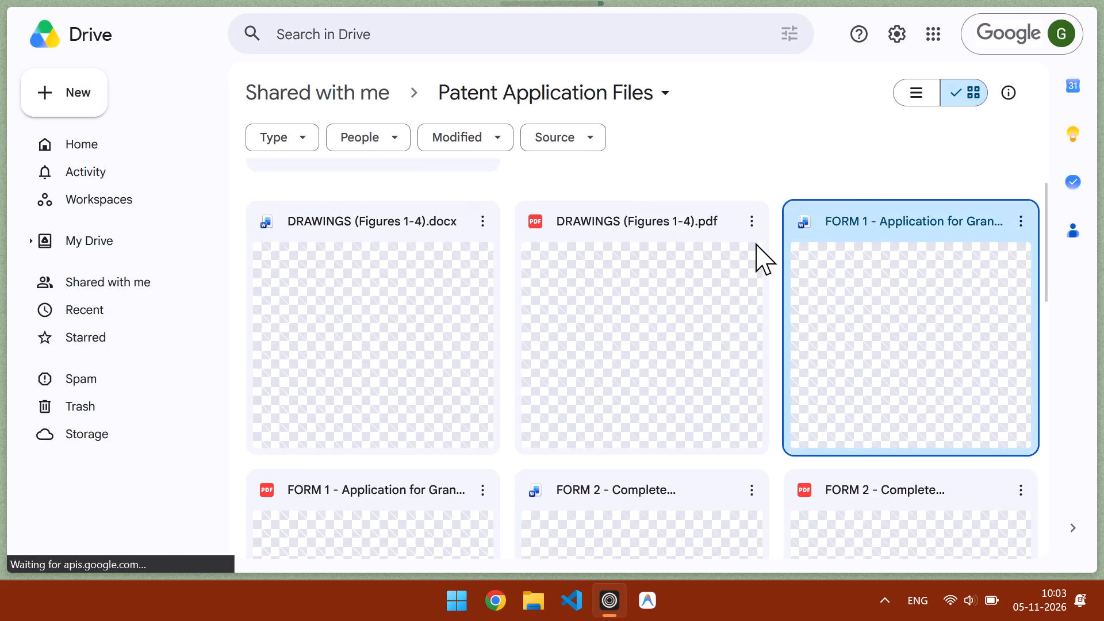
scroll(752, 240, up, 1)
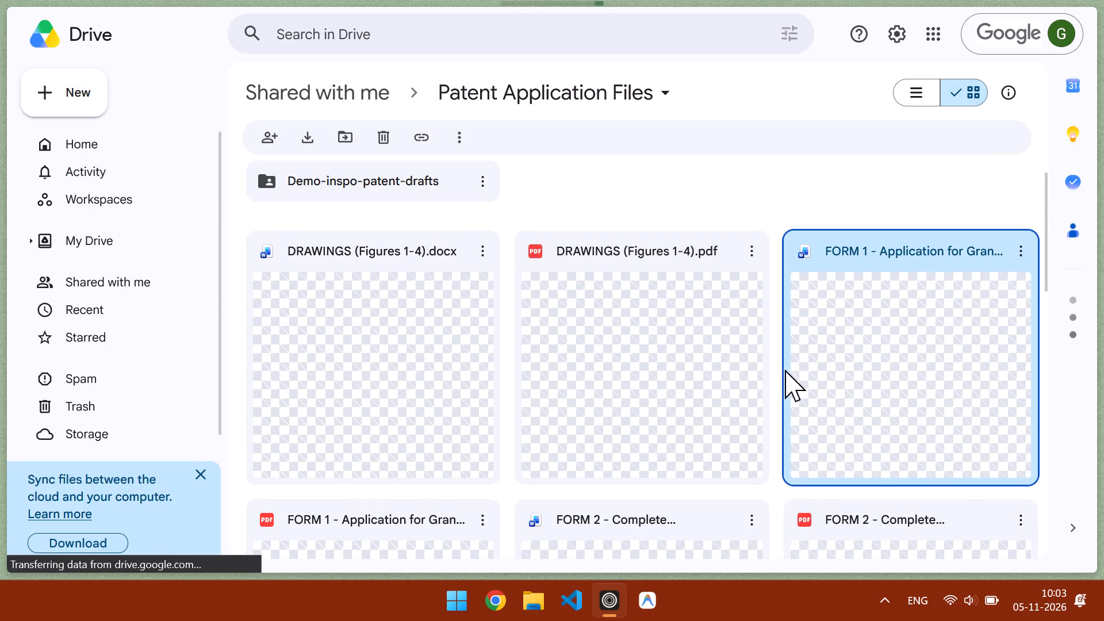
double_click(864, 328)
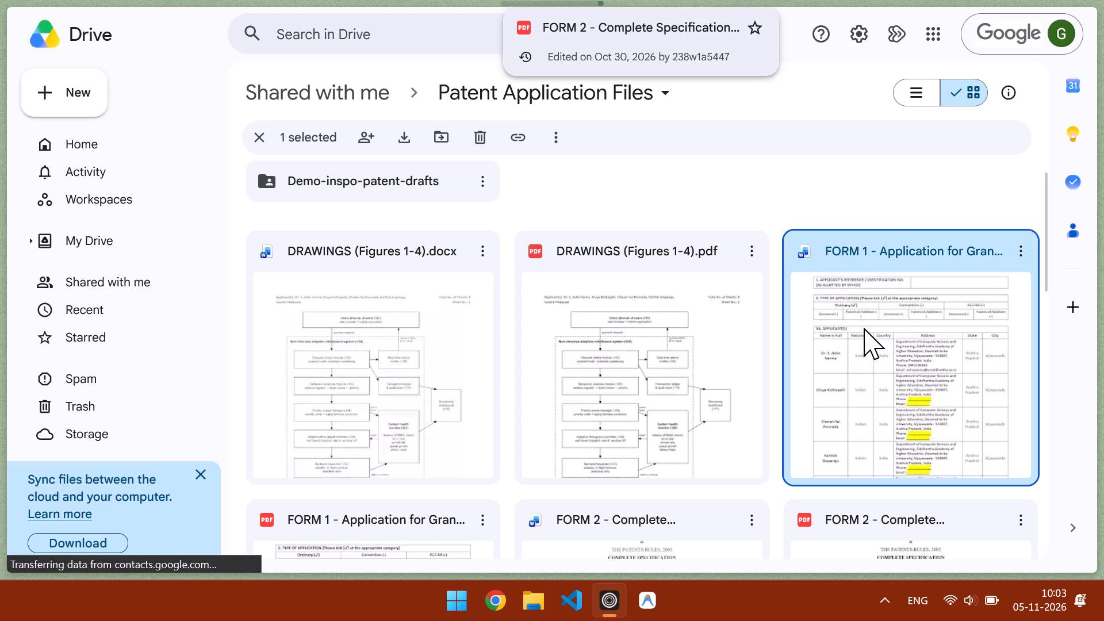
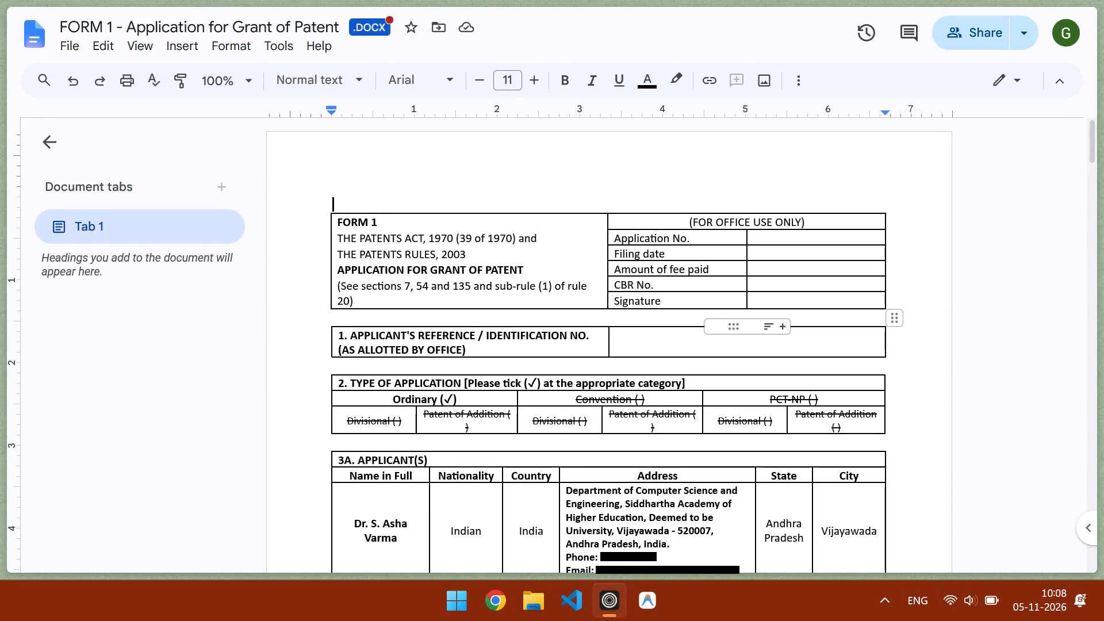
Review the application type and section 3A applicants table, including the blank phone and email entries.
scroll(793, 464, down, 1)
scroll(740, 283, down, 2)
right_drag(748, 298, 749, 292)
scroll(748, 290, down, 4)
scroll(743, 302, up, 1)
click(710, 384)
scroll(703, 388, down, 2)
click(650, 418)
scroll(650, 420, down, 3)
scroll(647, 423, up, 1)
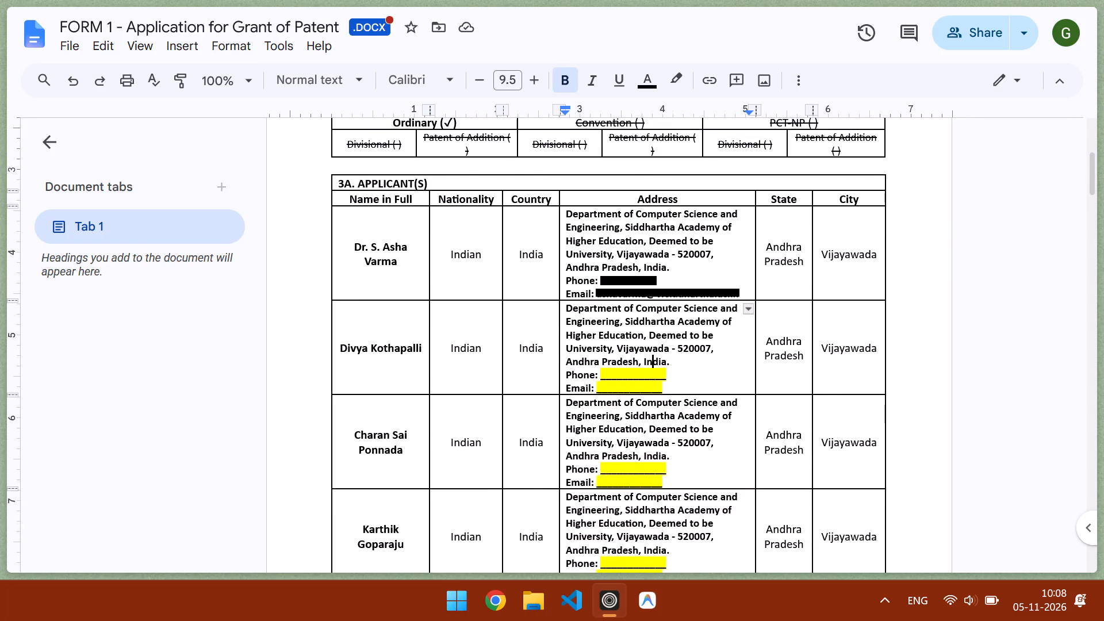
scroll(647, 423, down, 1)
click(660, 340)
drag(661, 340, 602, 343)
click(600, 343)
scroll(617, 359, down, 9)
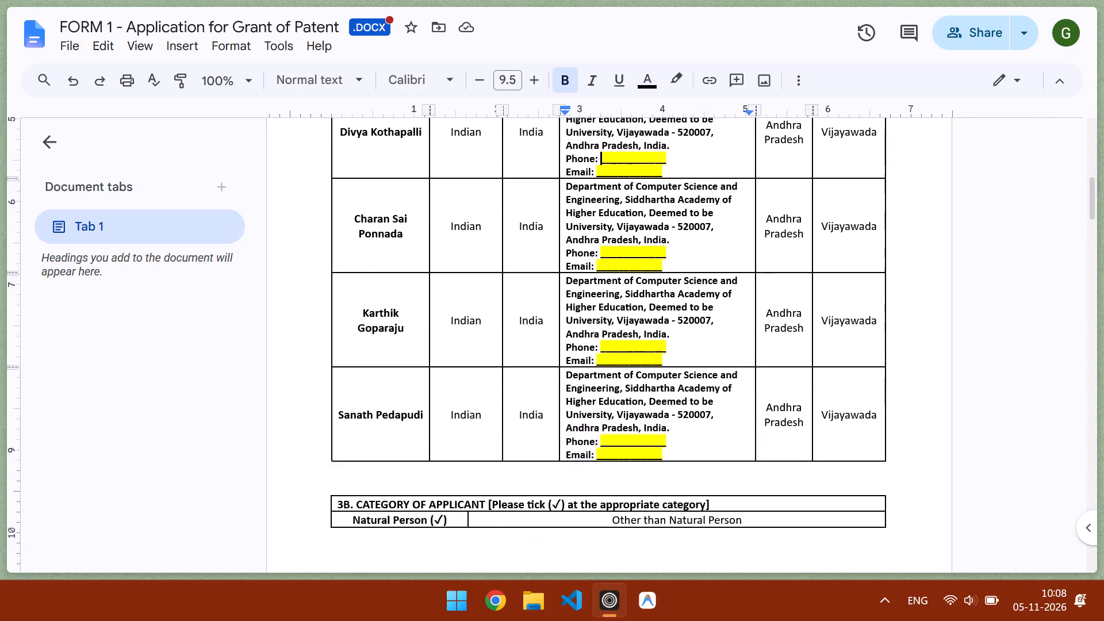
Read through sections 3B to 7, covering applicant category, inventors, invention title, patent agent and address for service.
scroll(612, 380, down, 2)
scroll(612, 381, up, 1)
scroll(612, 384, down, 8)
scroll(612, 388, up, 1)
scroll(612, 388, down, 7)
scroll(612, 388, up, 6)
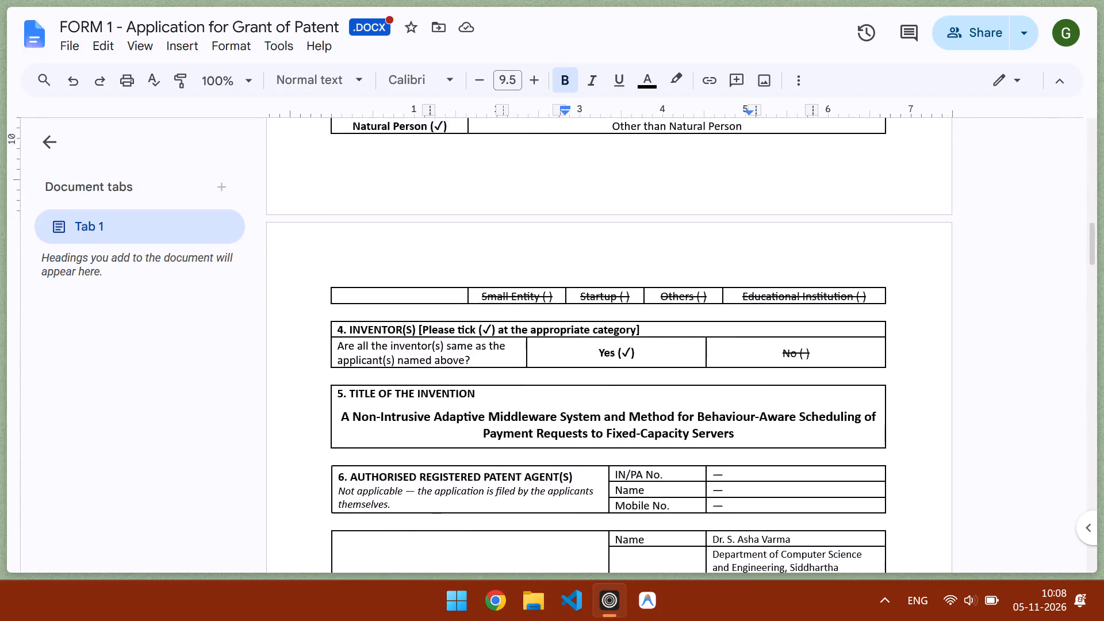
scroll(613, 392, up, 9)
scroll(613, 394, down, 2)
scroll(613, 394, up, 9)
scroll(613, 394, down, 13)
scroll(613, 394, up, 1)
scroll(613, 394, down, 5)
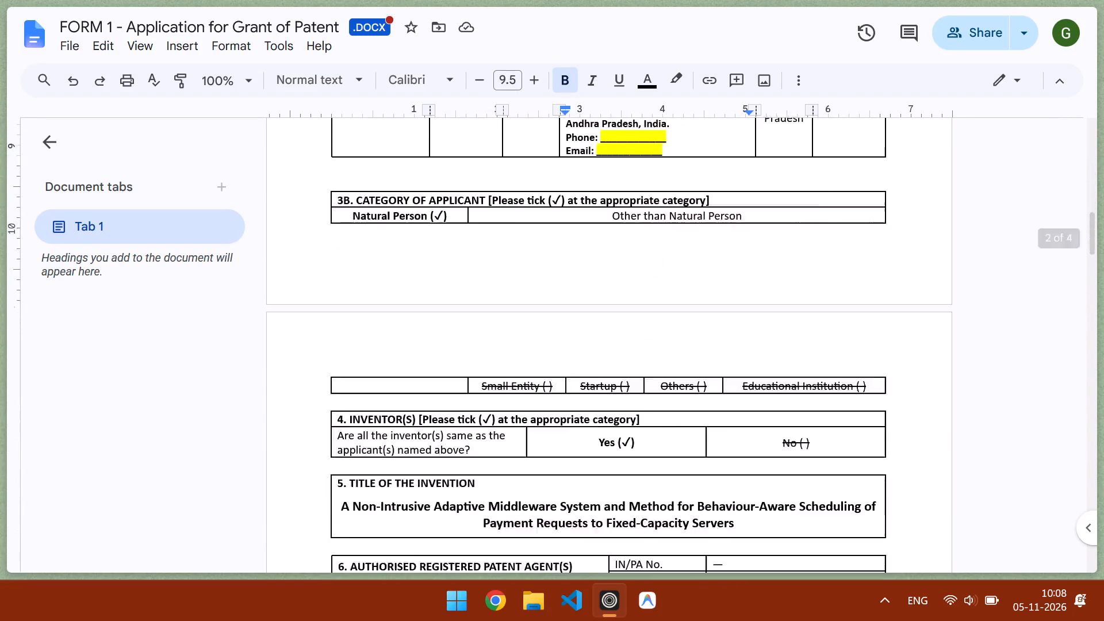
scroll(613, 394, down, 20)
scroll(613, 394, up, 15)
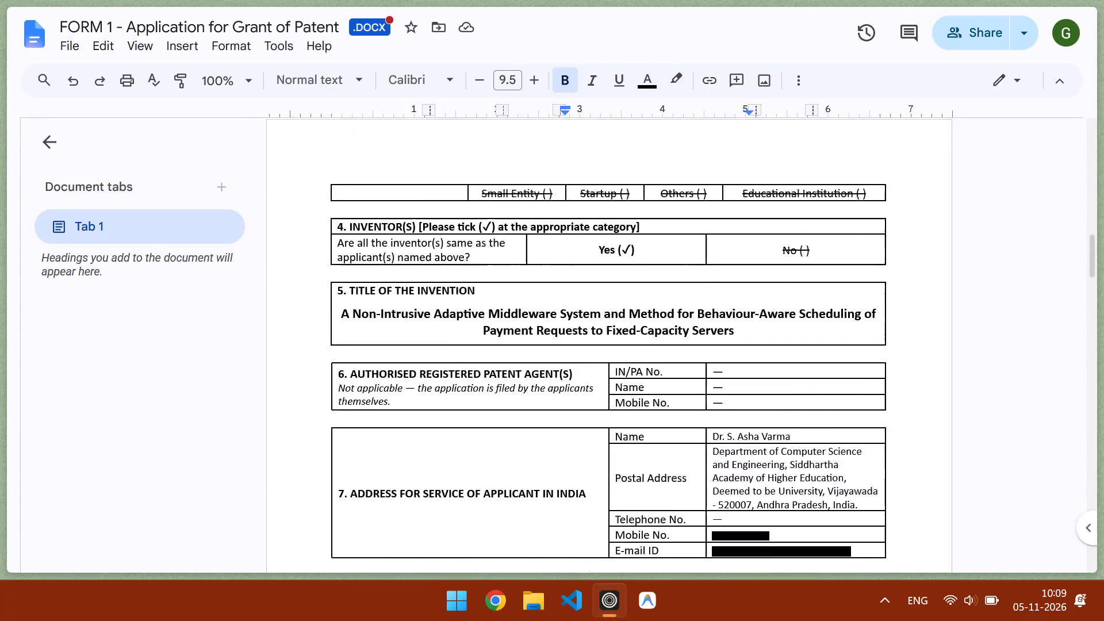
scroll(618, 382, up, 20)
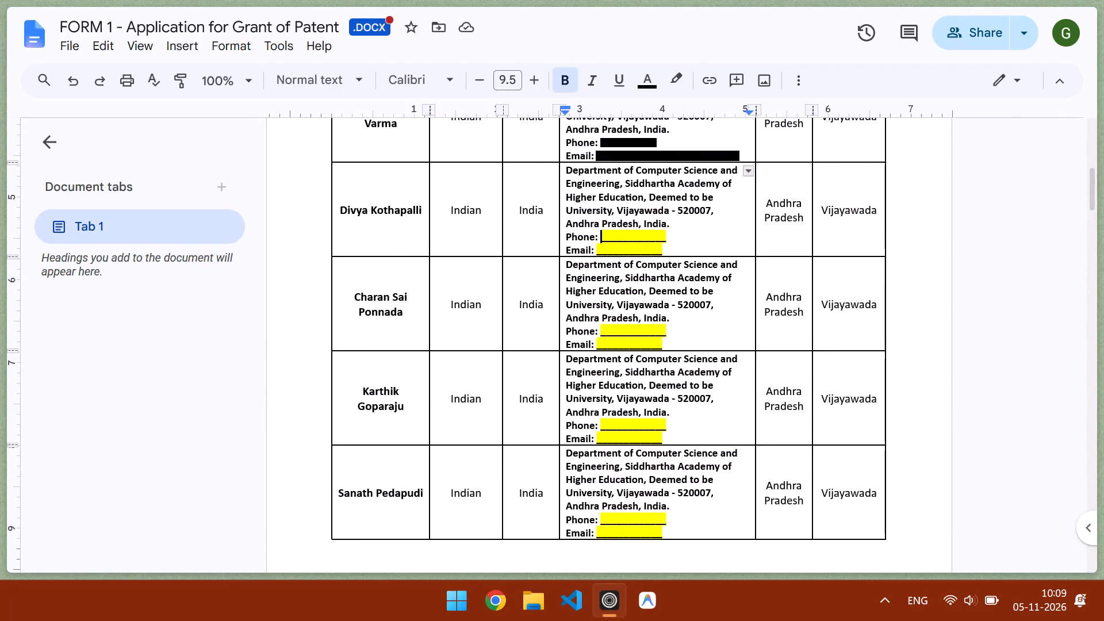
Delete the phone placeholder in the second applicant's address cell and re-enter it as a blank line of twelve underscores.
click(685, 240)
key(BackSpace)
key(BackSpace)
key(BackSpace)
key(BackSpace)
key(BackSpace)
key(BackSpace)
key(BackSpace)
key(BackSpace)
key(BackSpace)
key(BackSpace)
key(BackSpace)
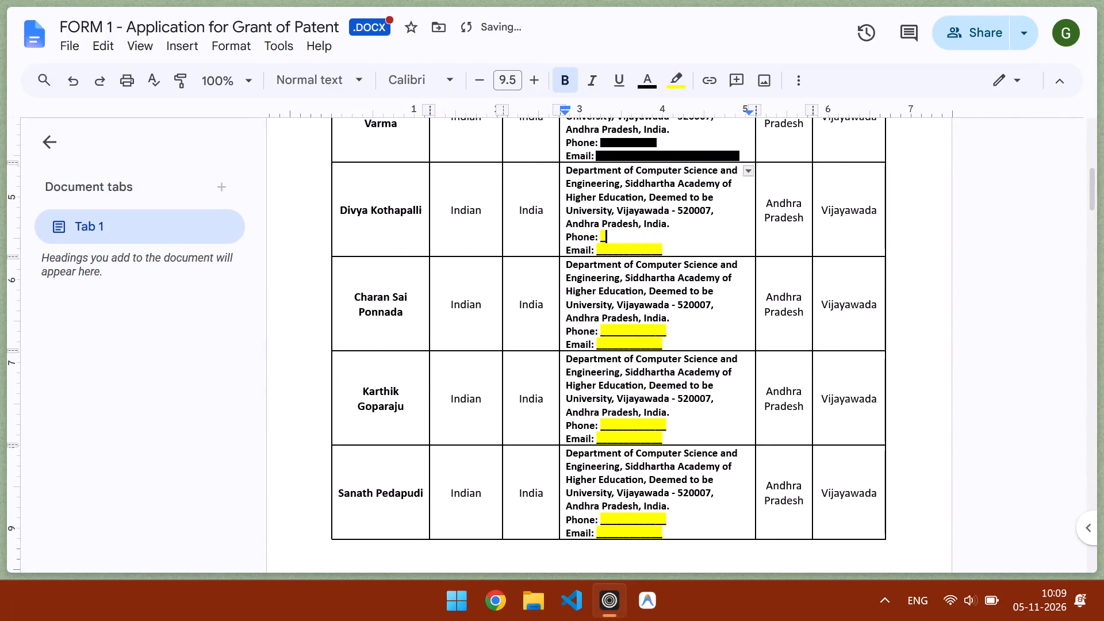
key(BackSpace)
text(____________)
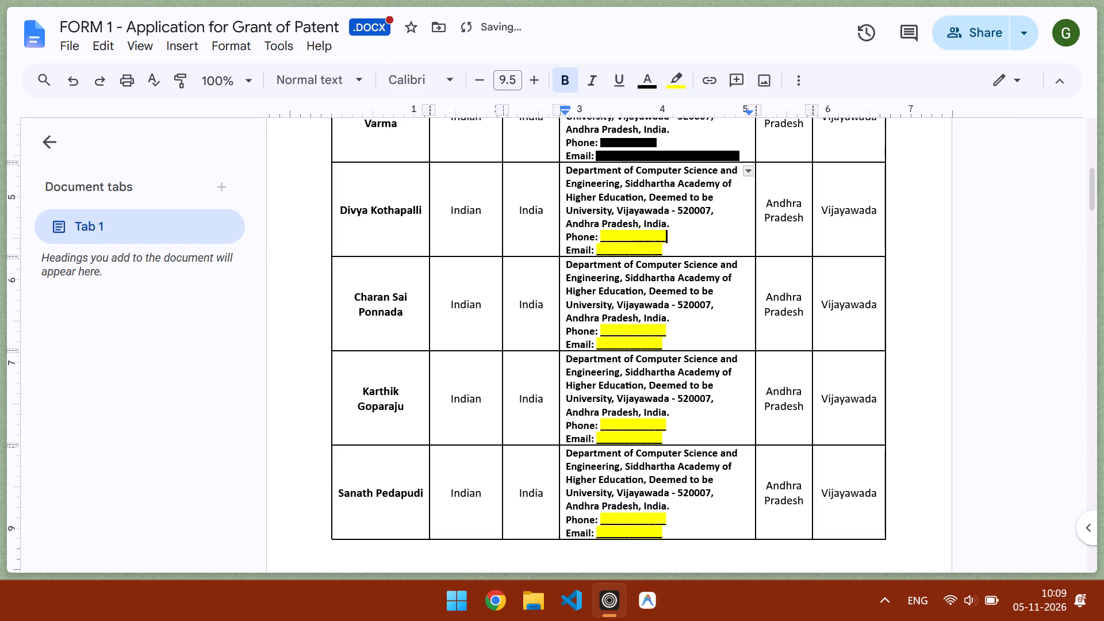
Review the remaining applicant rows and the form sections down to the start of section 12, Declarations.
scroll(620, 198, up, 1)
scroll(620, 198, down, 8)
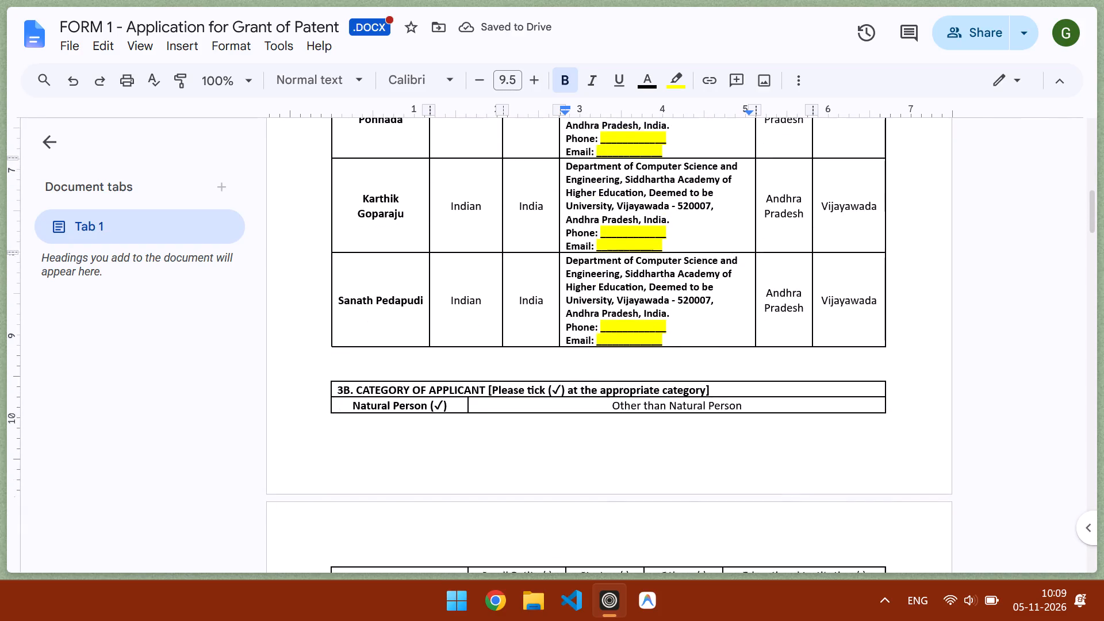
scroll(620, 198, up, 12)
scroll(620, 198, down, 13)
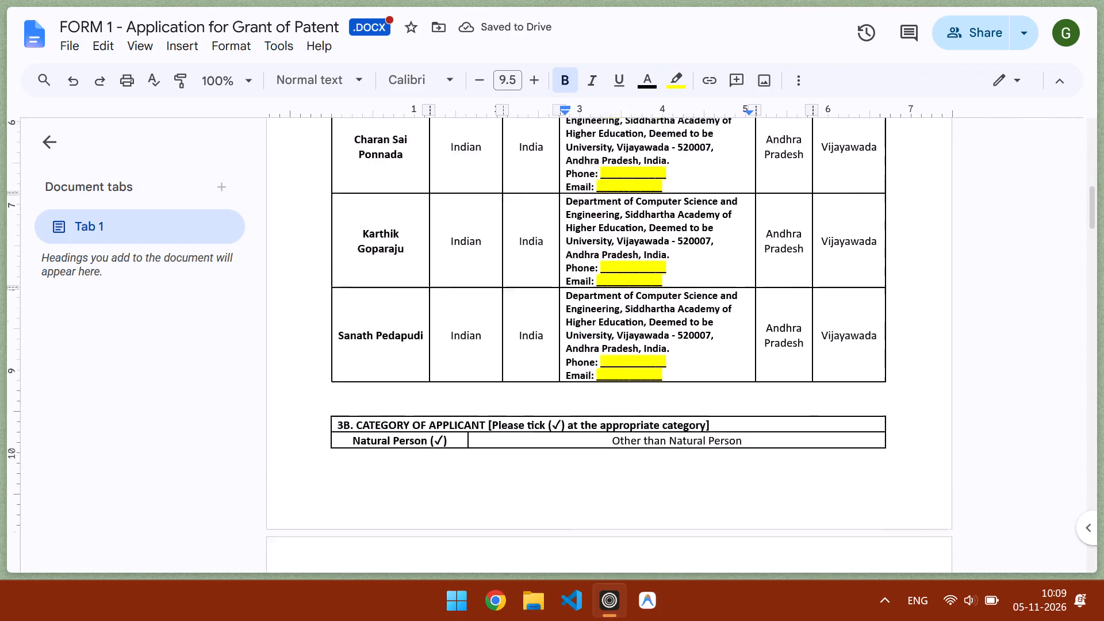
scroll(620, 198, down, 20)
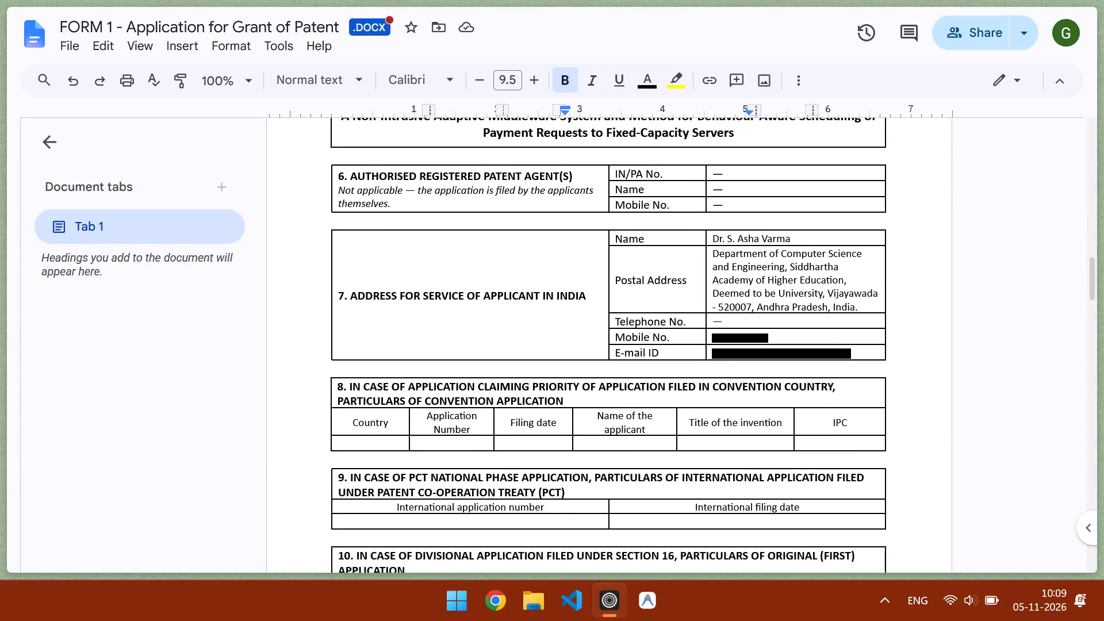
scroll(620, 198, down, 2)
scroll(620, 198, up, 1)
scroll(620, 198, down, 7)
scroll(621, 199, up, 1)
scroll(621, 199, down, 2)
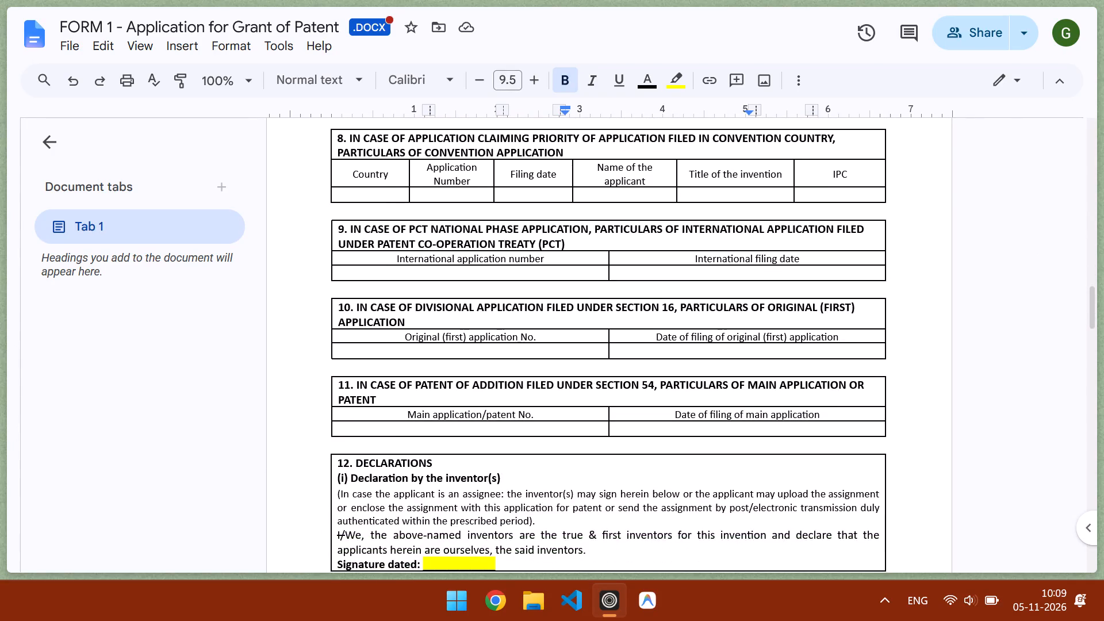
scroll(621, 199, down, 13)
scroll(621, 199, up, 2)
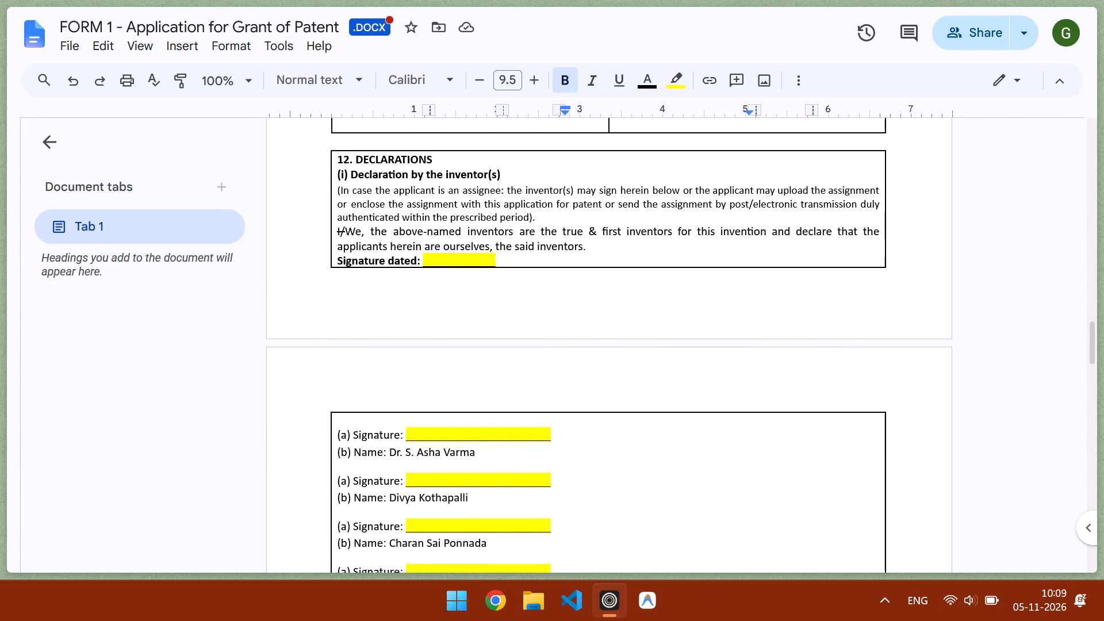
Examine the section 12 declarations, including the inventor signature blanks and the ticked and unticked statements in the applicants' declaration.
scroll(513, 224, down, 12)
scroll(513, 224, up, 1)
scroll(513, 224, down, 6)
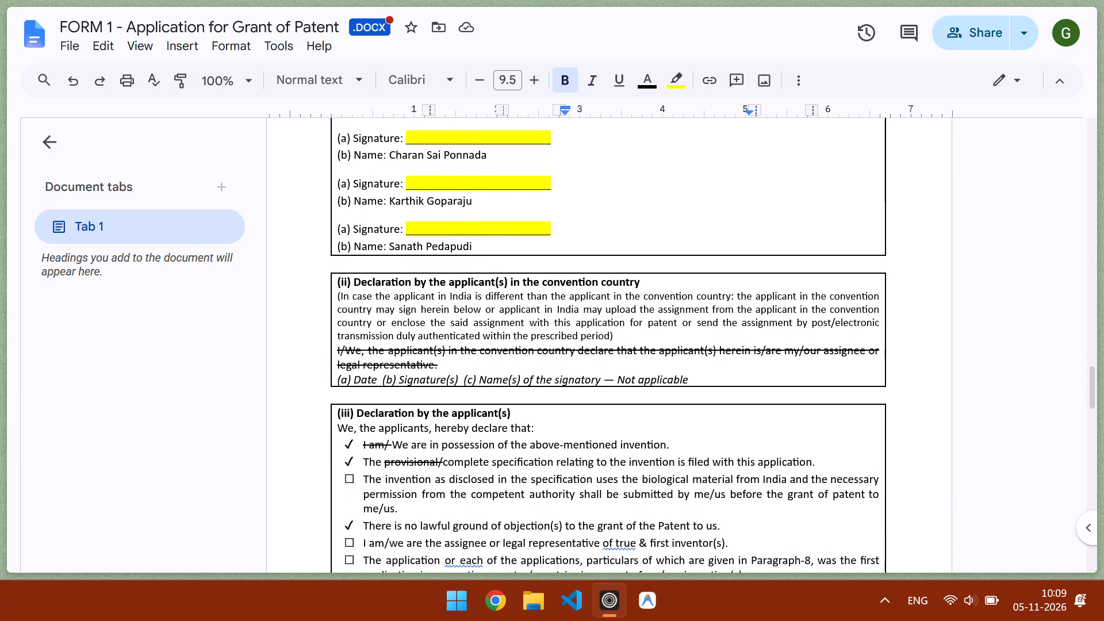
scroll(513, 224, down, 2)
scroll(513, 224, up, 1)
scroll(513, 224, down, 4)
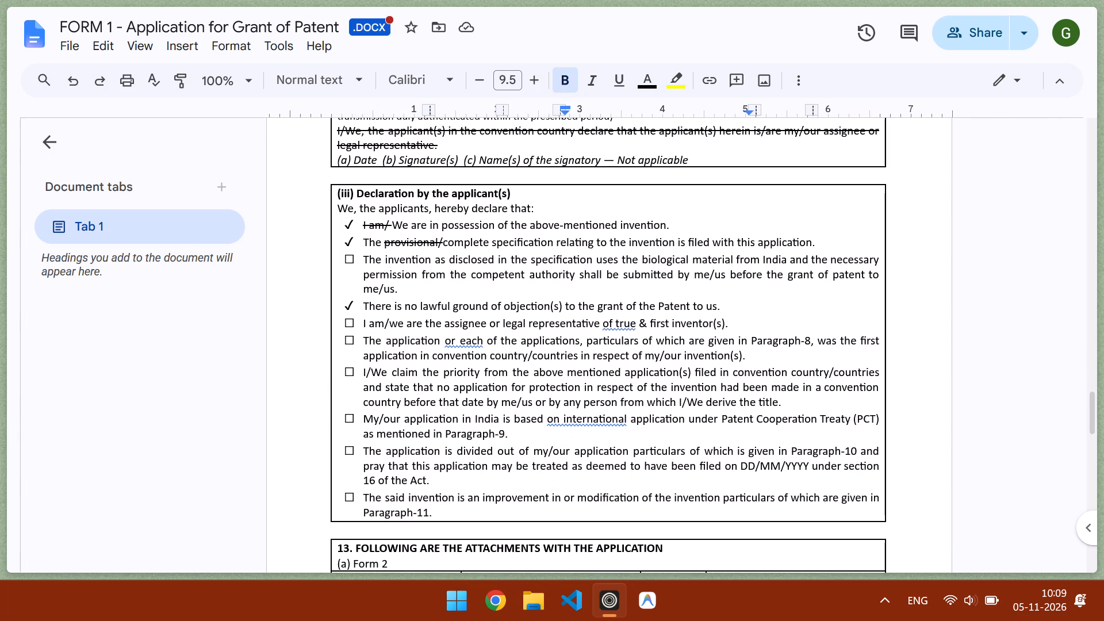
click(350, 255)
click(407, 259)
scroll(407, 259, down, 9)
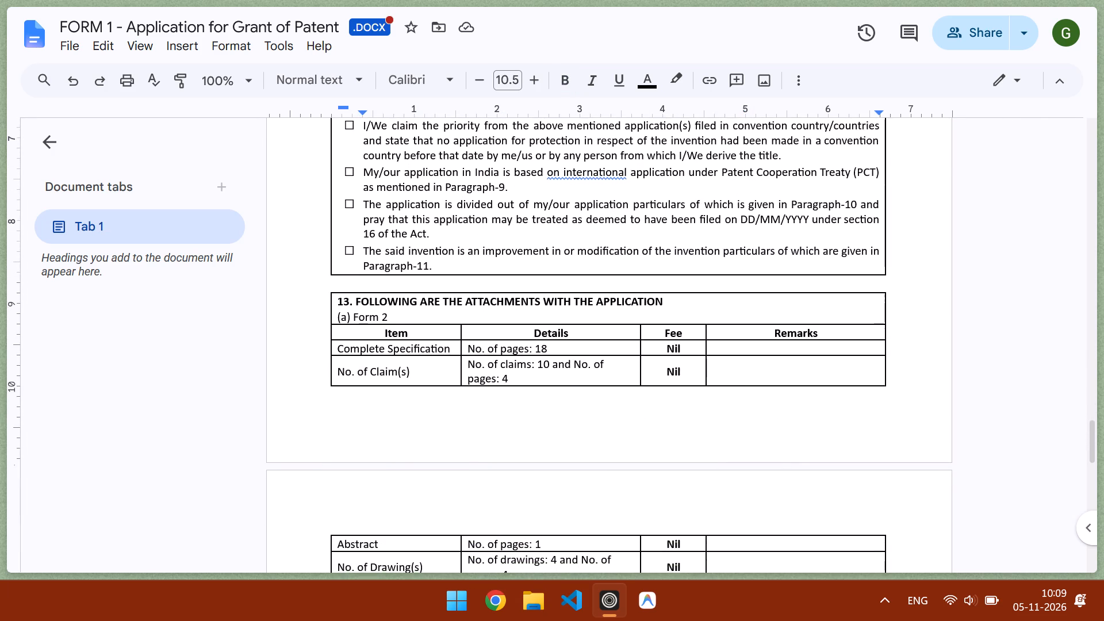
scroll(407, 259, down, 1)
double_click(407, 230)
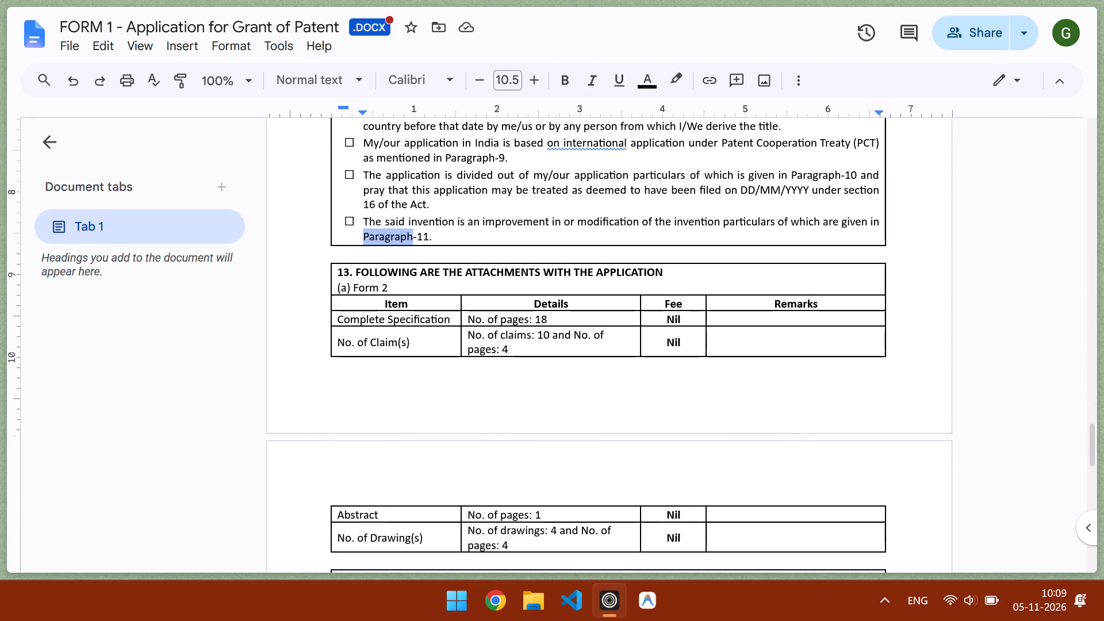
double_click(411, 217)
click(411, 217)
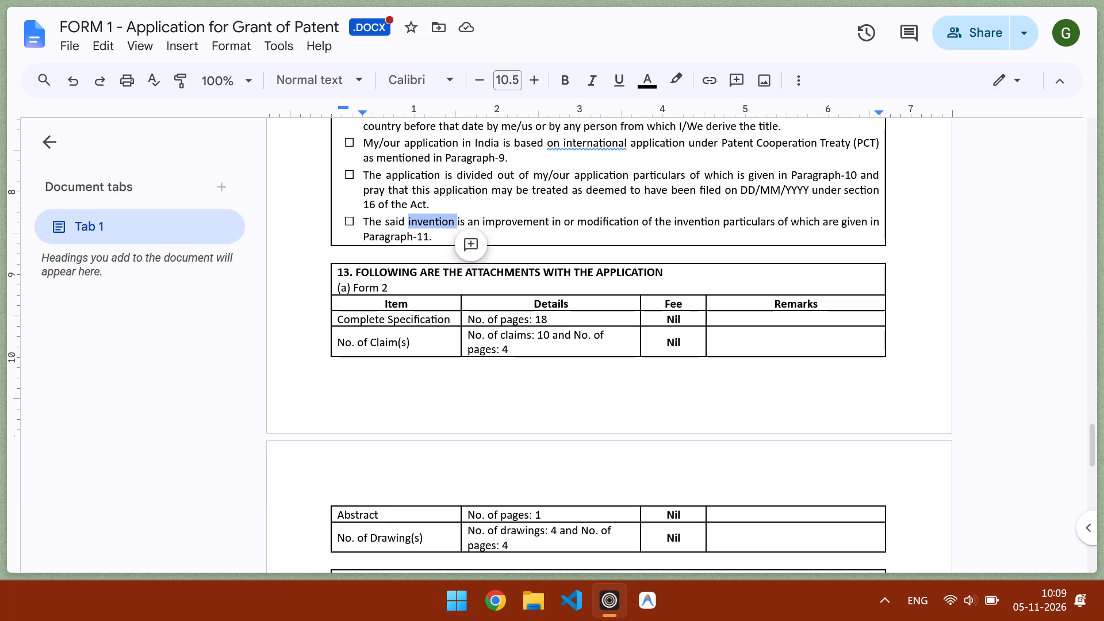
triple_click(411, 217)
click(411, 230)
scroll(411, 230, up, 3)
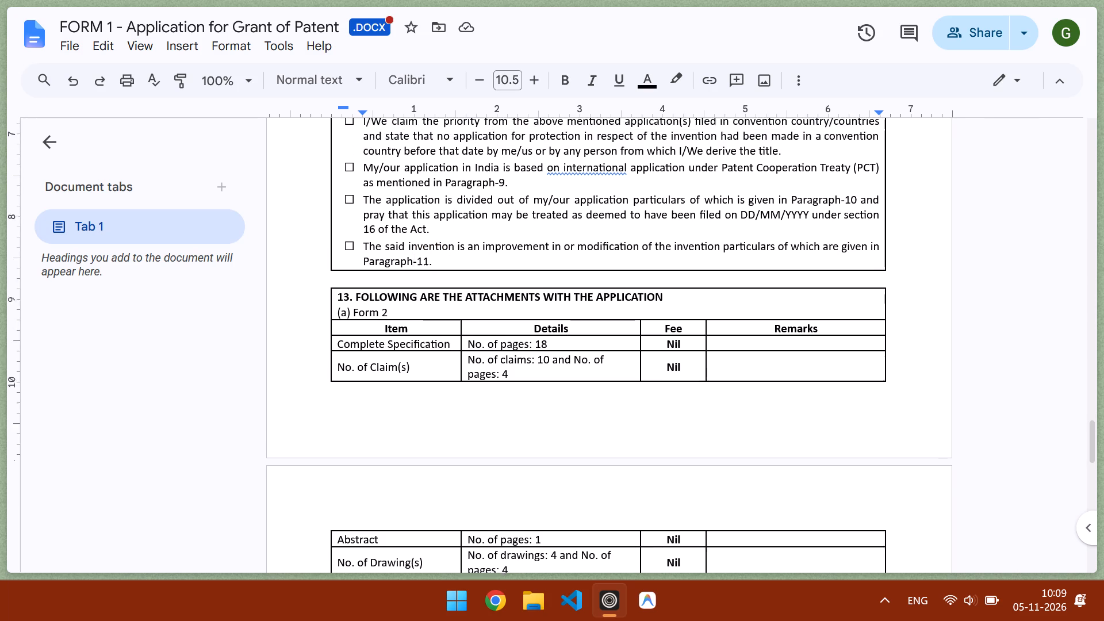
scroll(411, 230, up, 7)
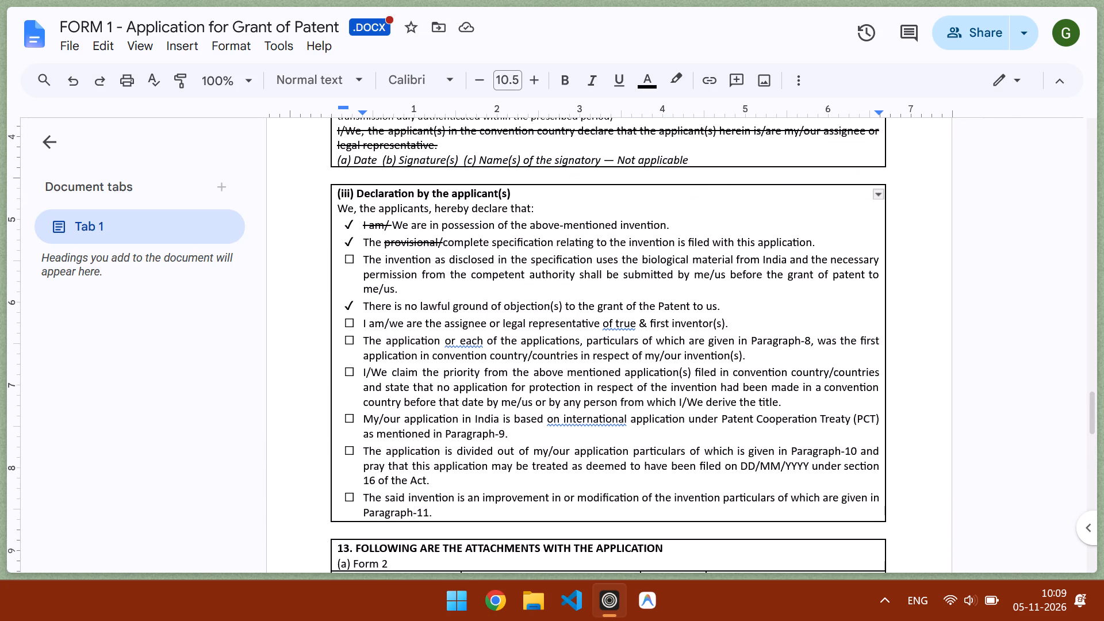
double_click(411, 230)
triple_click(403, 271)
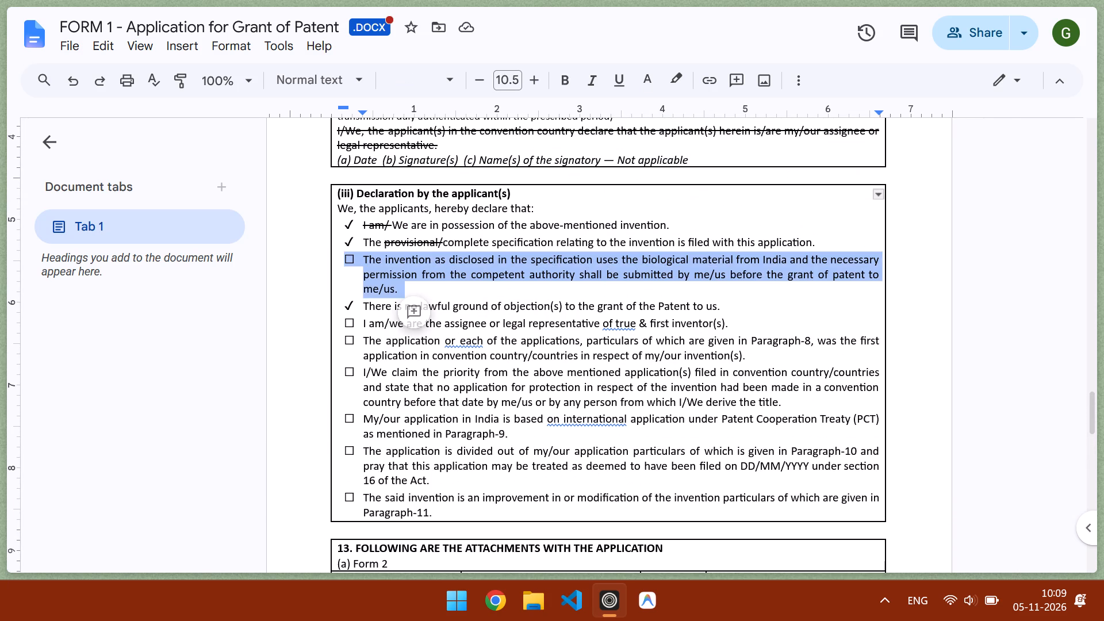
double_click(526, 290)
drag(528, 292, 531, 299)
double_click(533, 306)
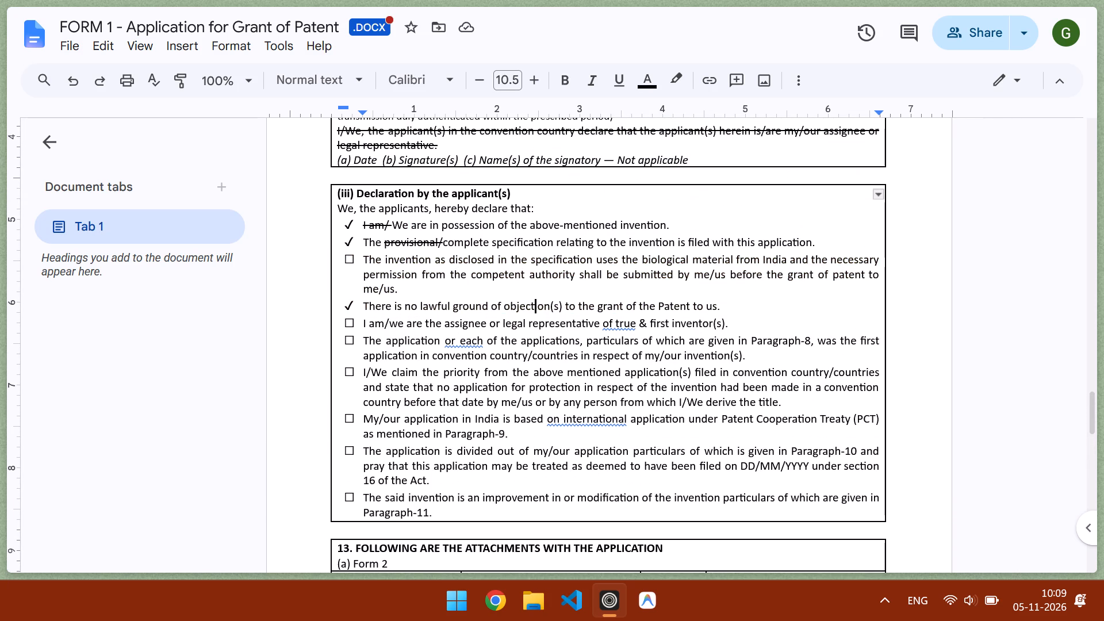
double_click(511, 323)
Review section 13, the attachments with the application, including the Form 2 item table and the lettered attachment list.
scroll(508, 321, down, 5)
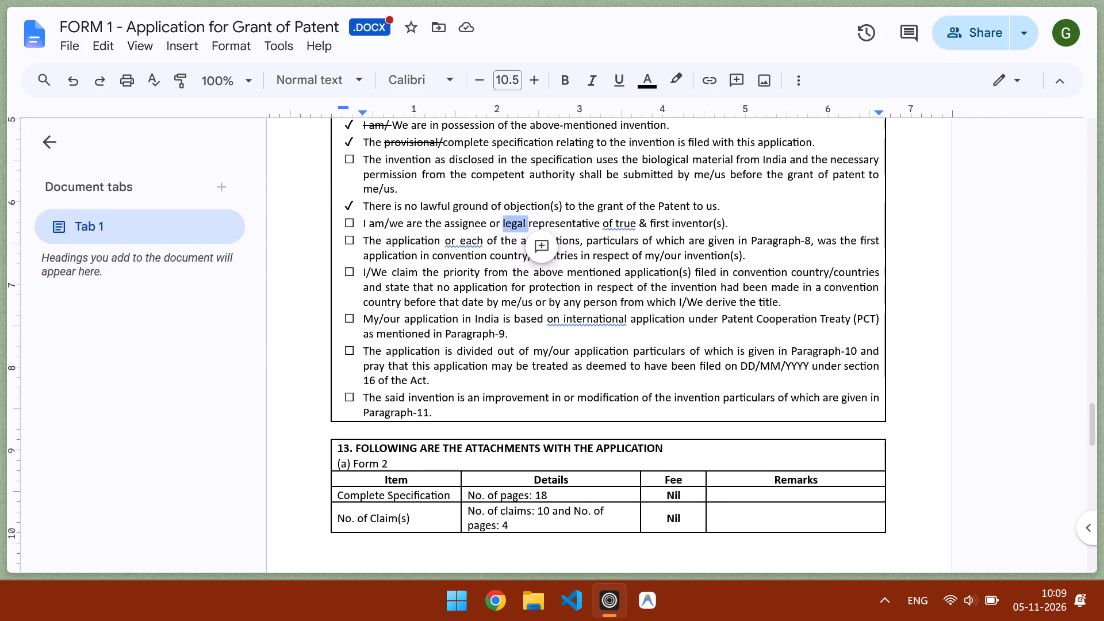
scroll(506, 320, down, 10)
scroll(506, 315, up, 1)
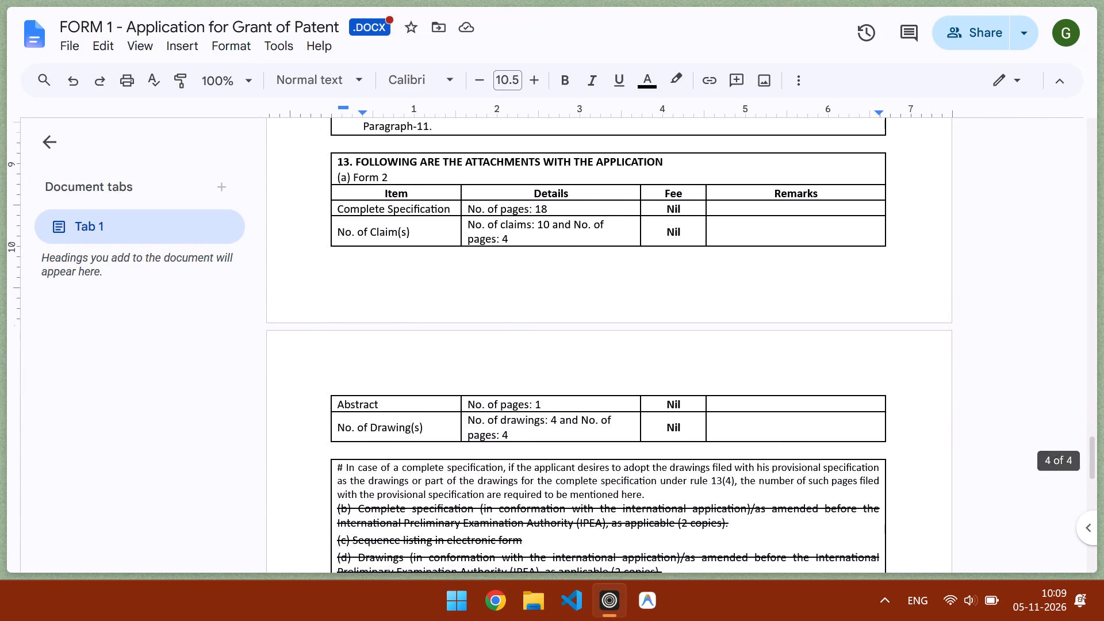
scroll(486, 298, up, 1)
double_click(494, 190)
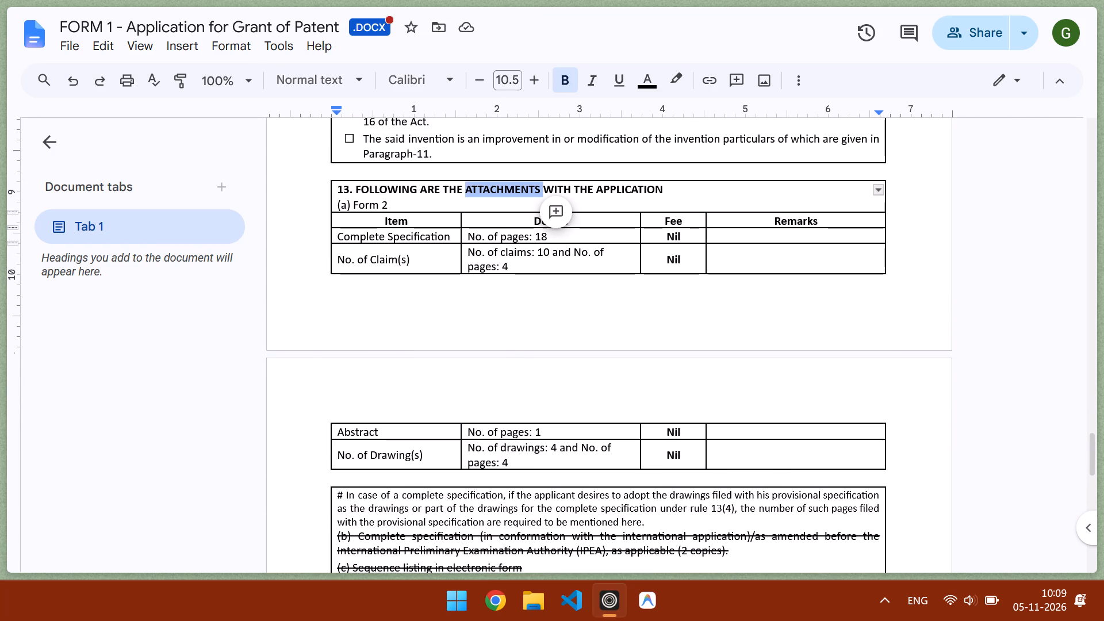
scroll(438, 331, down, 4)
scroll(438, 331, up, 1)
scroll(438, 331, down, 12)
scroll(436, 329, up, 1)
scroll(436, 329, down, 3)
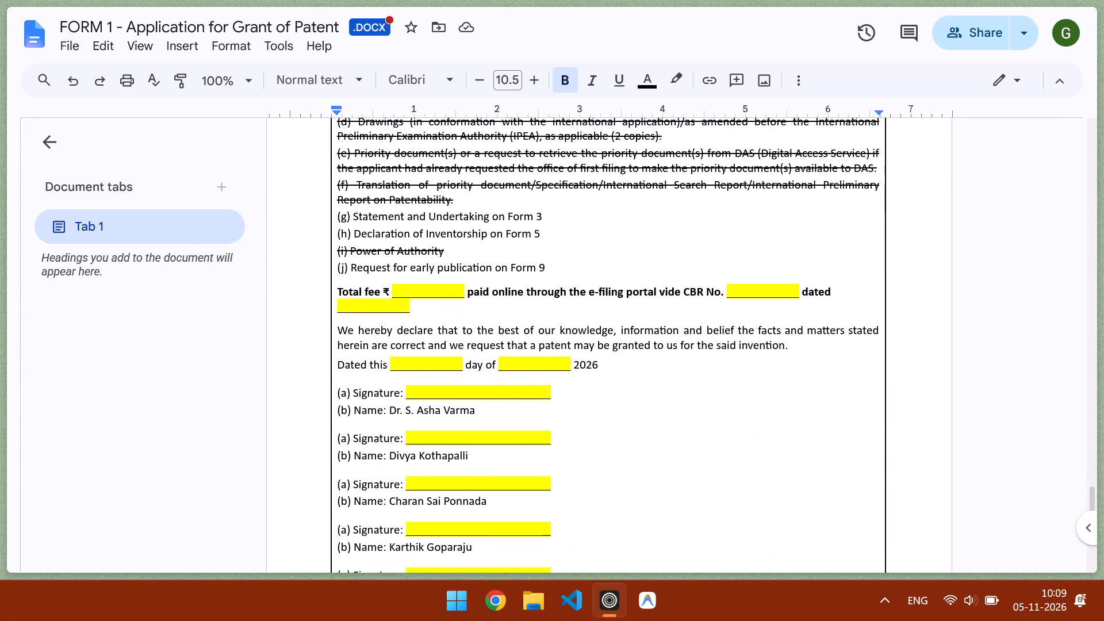
Check the total fee, CBR number, date and signature blanks, and the closing address to the Controller of Patents.
triple_click(397, 287)
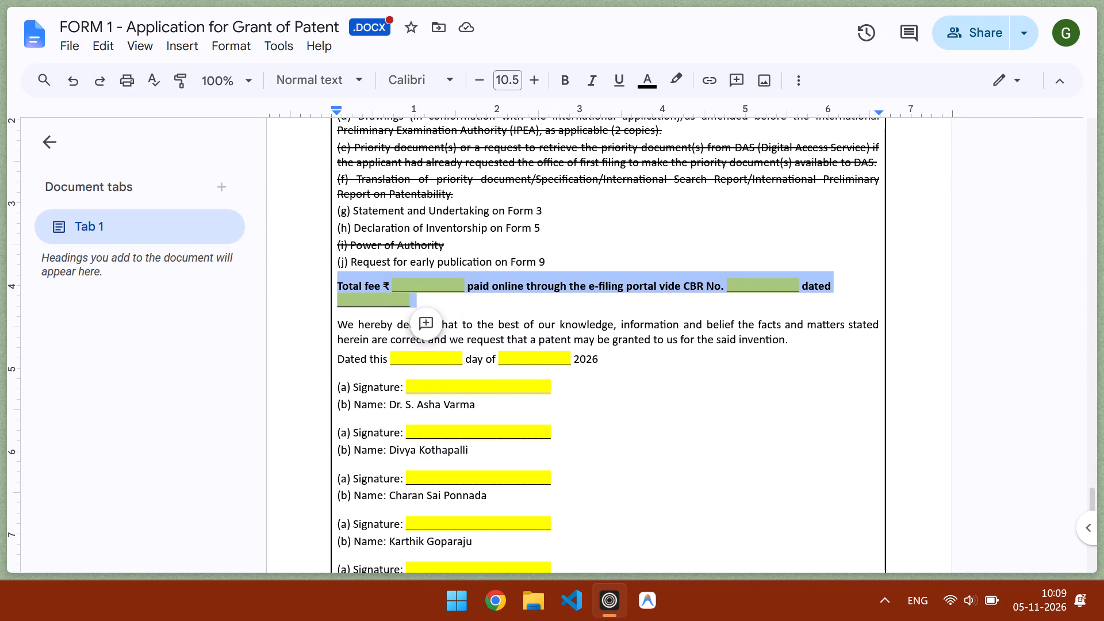
click(396, 295)
scroll(396, 296, down, 2)
double_click(396, 296)
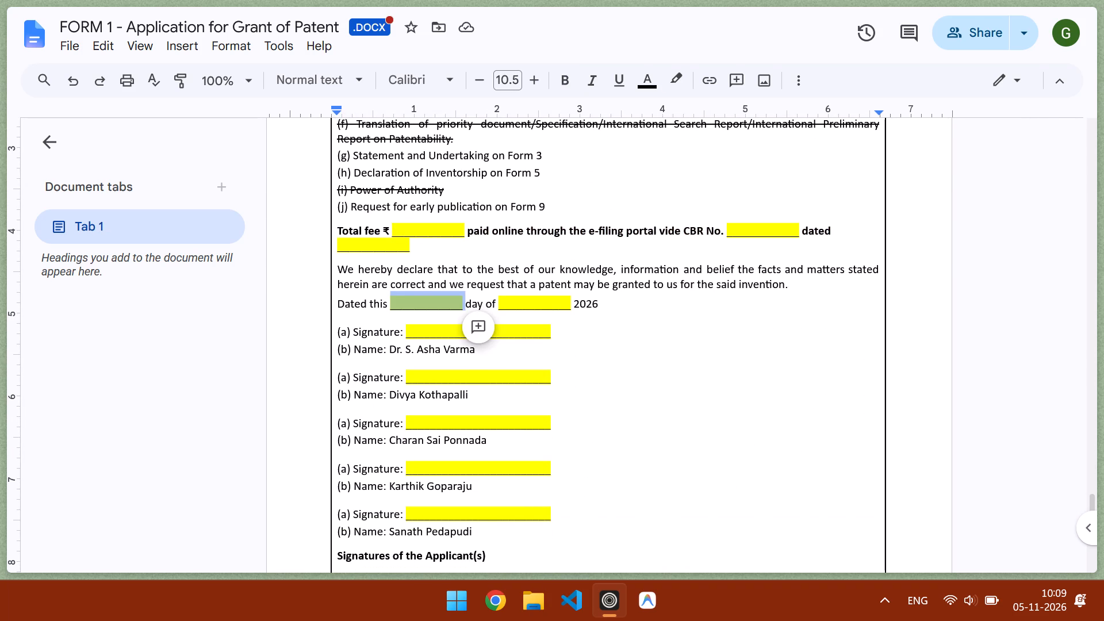
double_click(512, 295)
scroll(512, 295, down, 13)
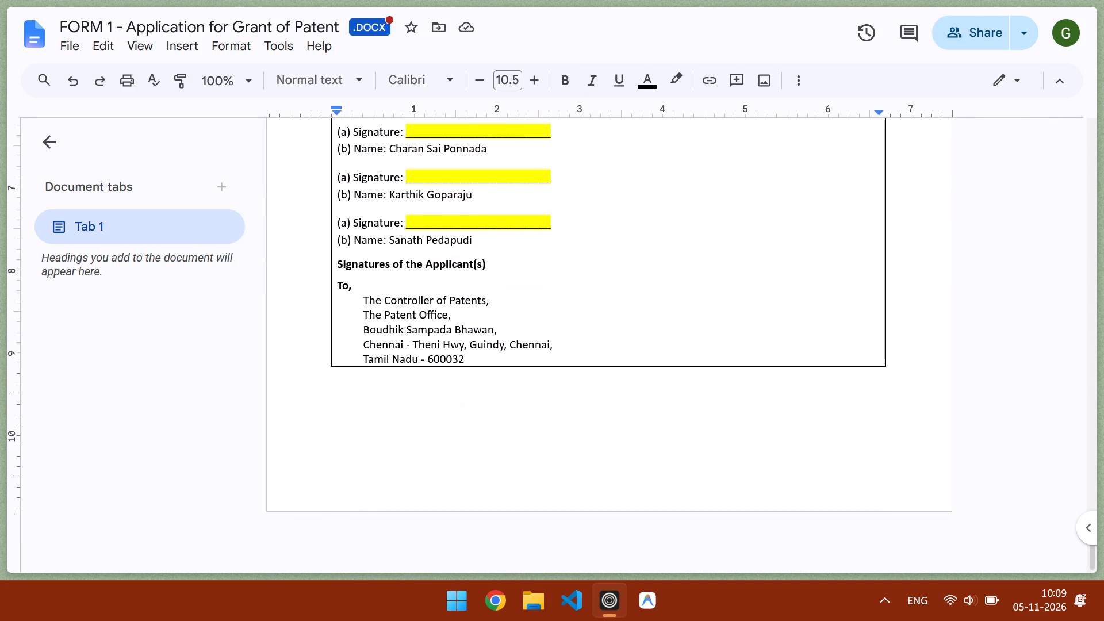
scroll(480, 306, down, 2)
scroll(478, 306, up, 4)
scroll(478, 306, down, 4)
scroll(478, 306, up, 5)
scroll(478, 305, down, 6)
right_click(478, 305)
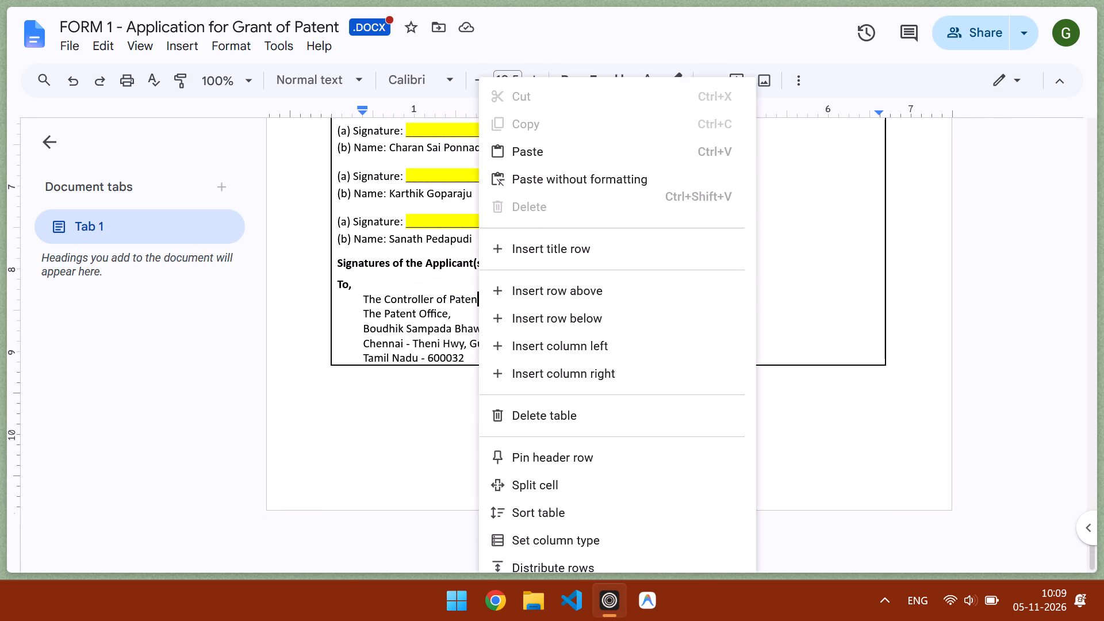
right_click(478, 305)
right_click(478, 305)
click(453, 308)
scroll(352, 292, up, 1)
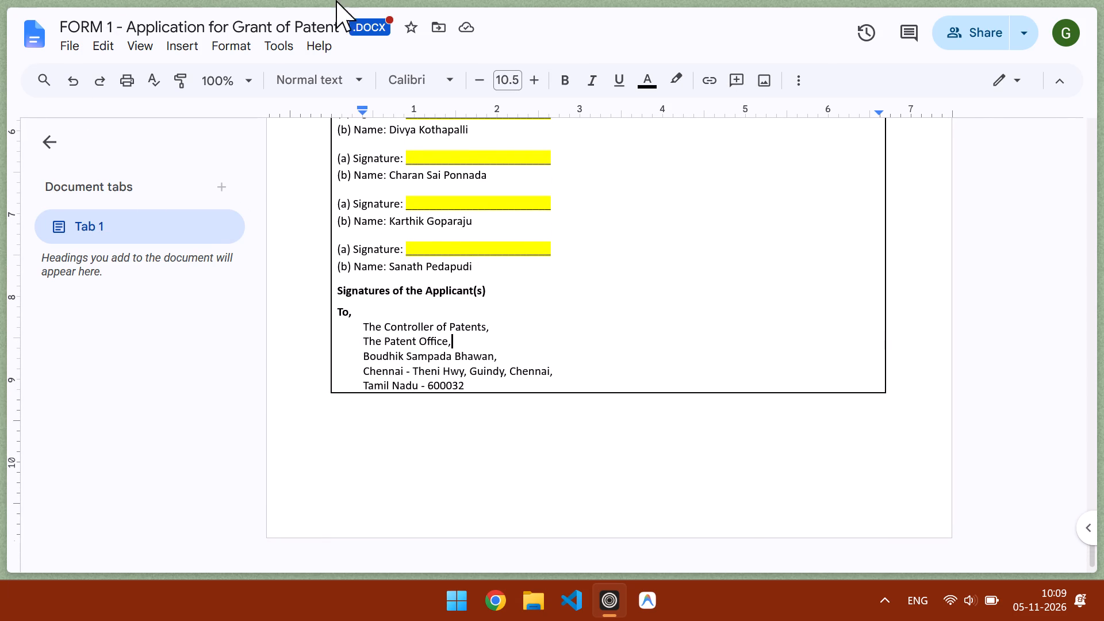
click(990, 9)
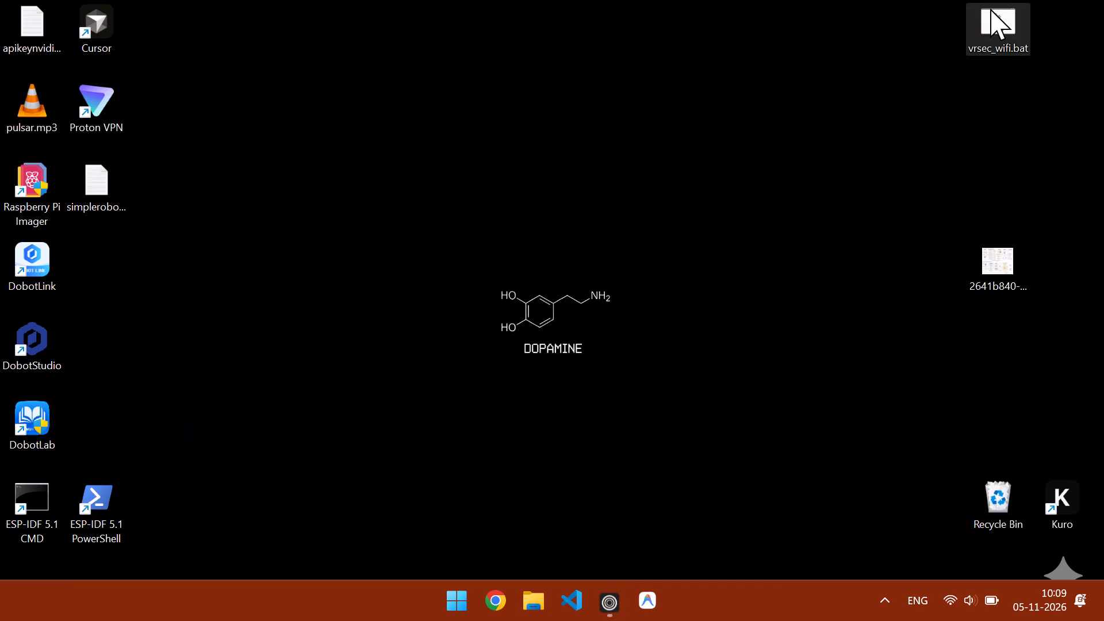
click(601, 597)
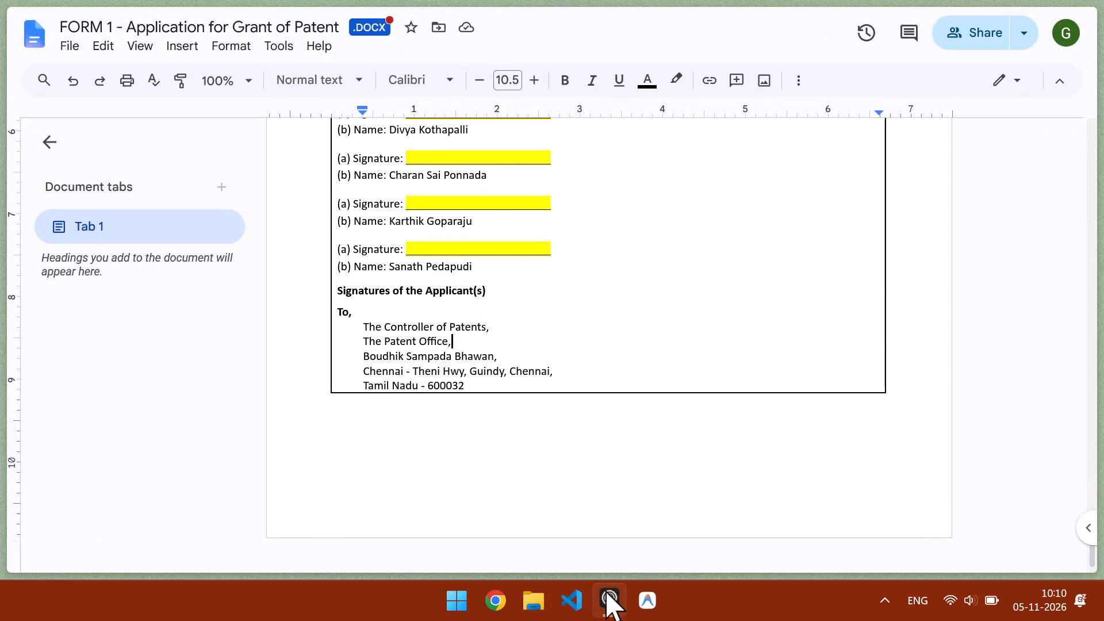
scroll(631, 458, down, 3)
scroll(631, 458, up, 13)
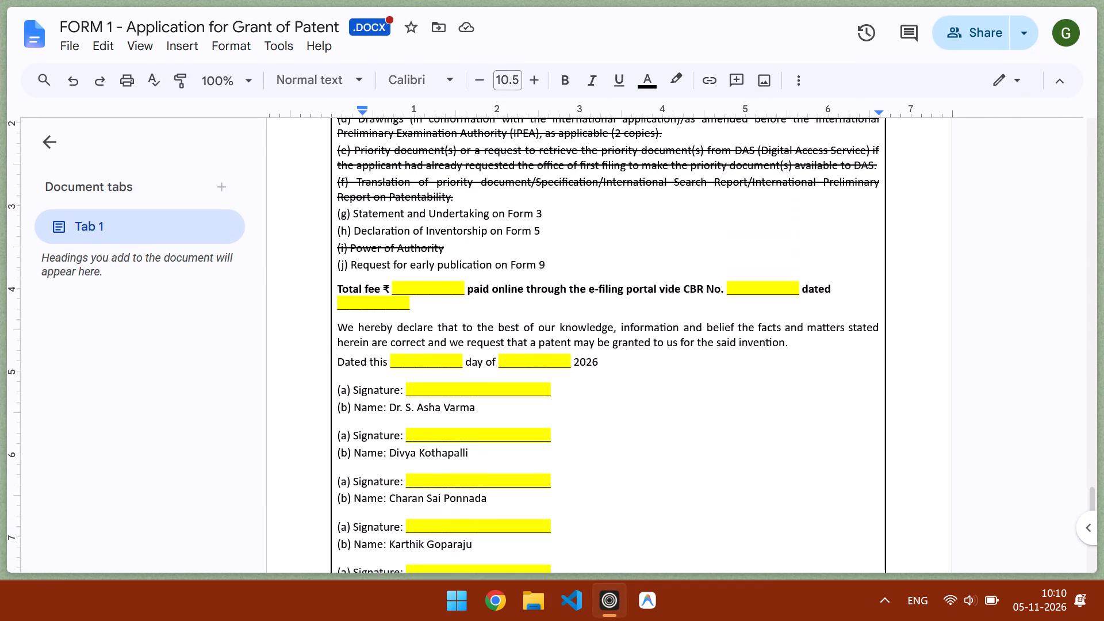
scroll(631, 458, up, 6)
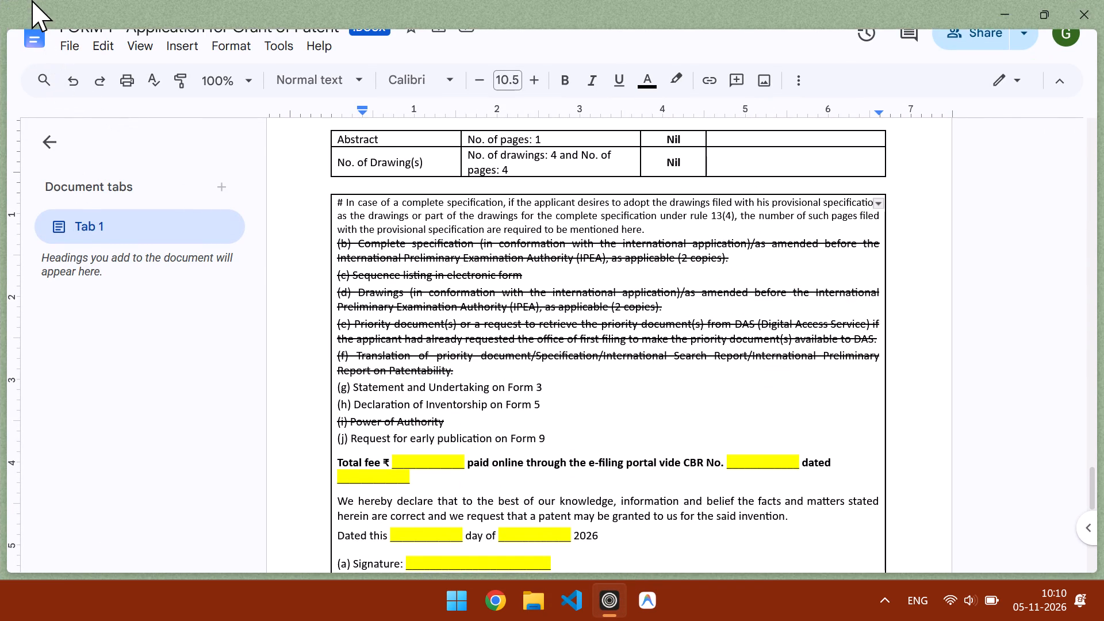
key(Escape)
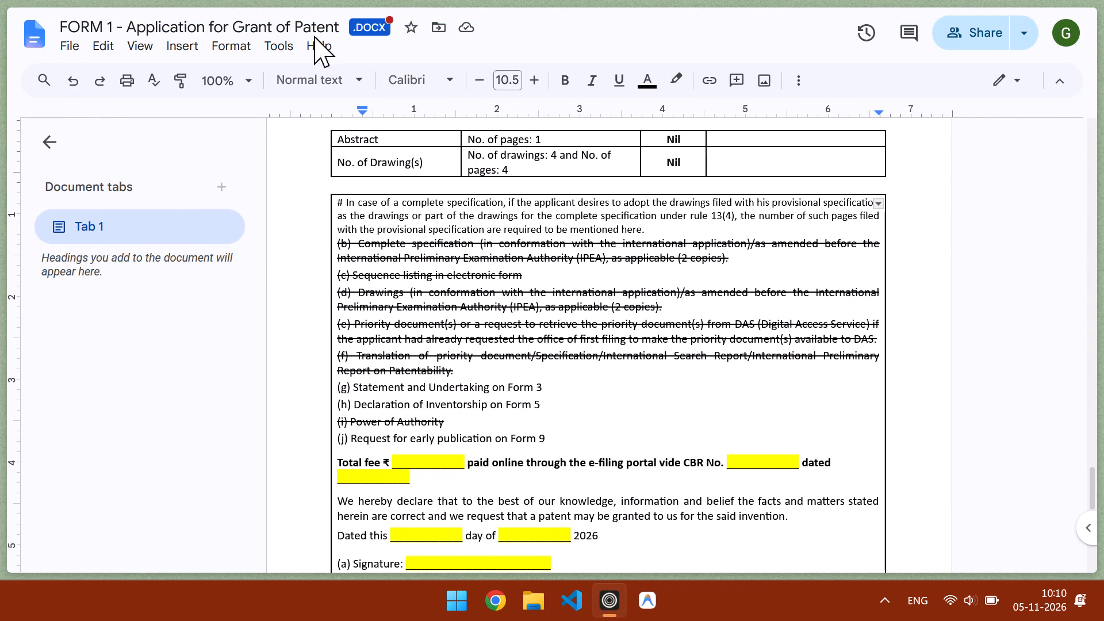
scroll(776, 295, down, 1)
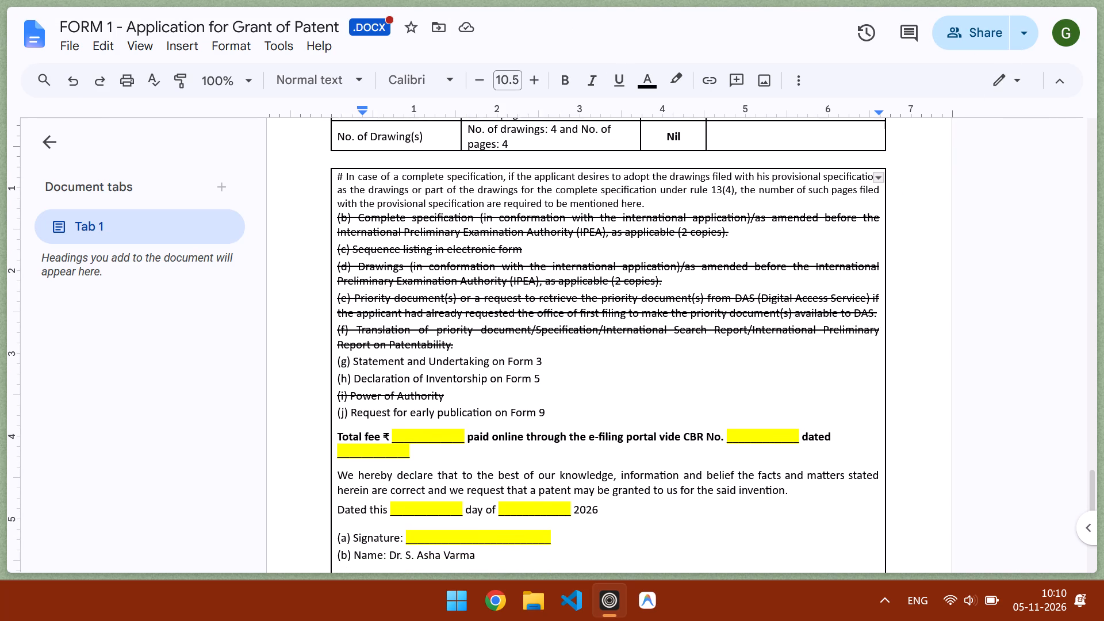
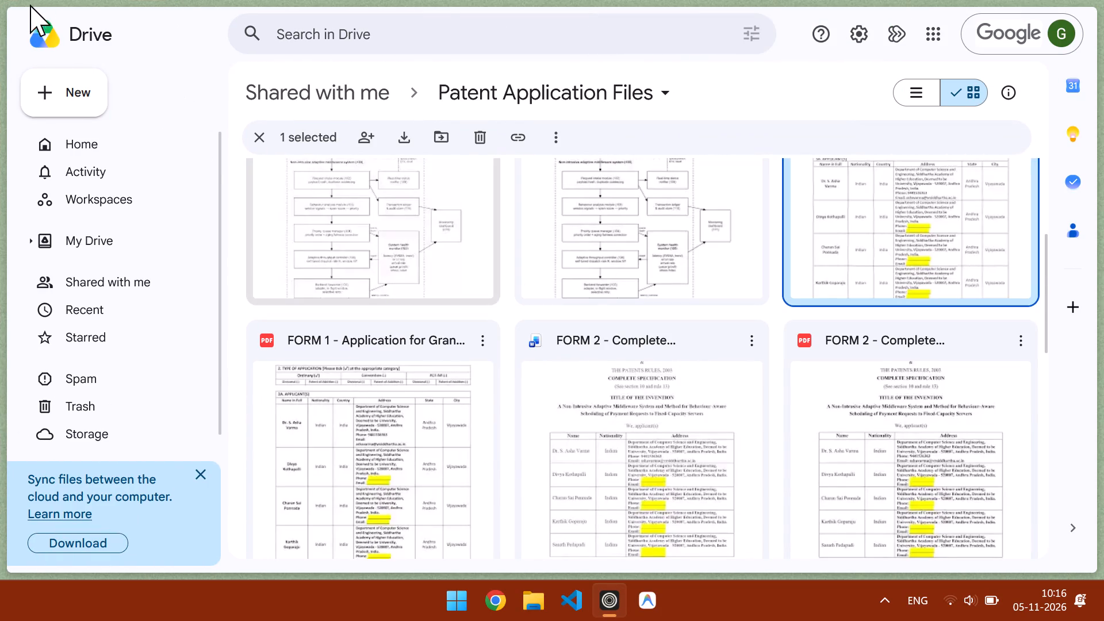
Show the browser's tab sidebar and open the Demo-inspo-patent subfolder inside Patent Application Files.
ctrl+click(35, 22)
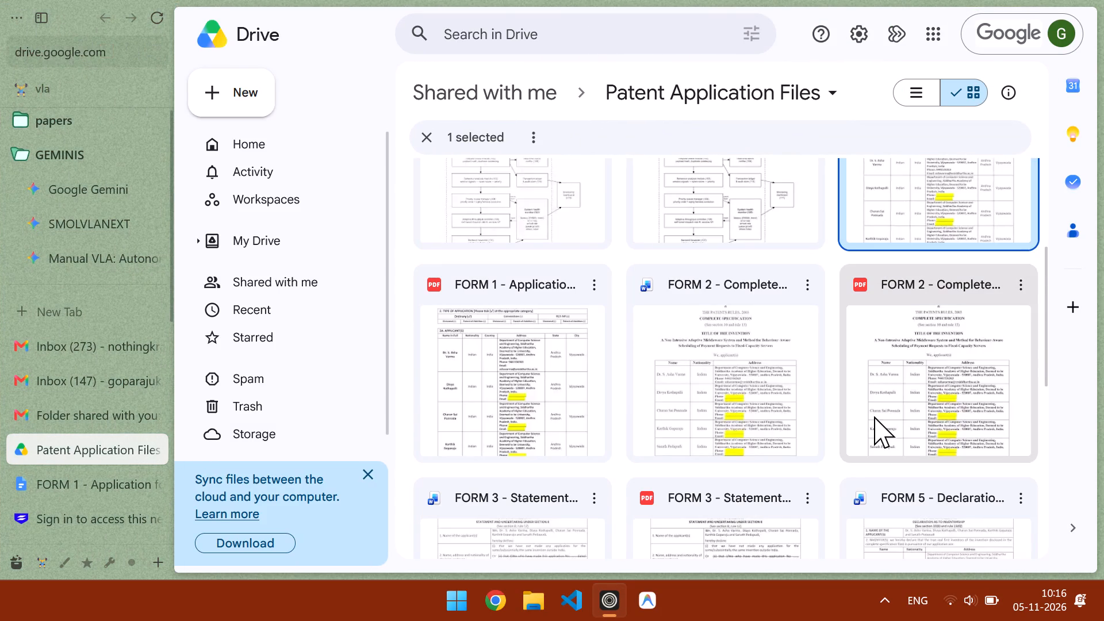
ctrl+scroll(864, 370, up, 8)
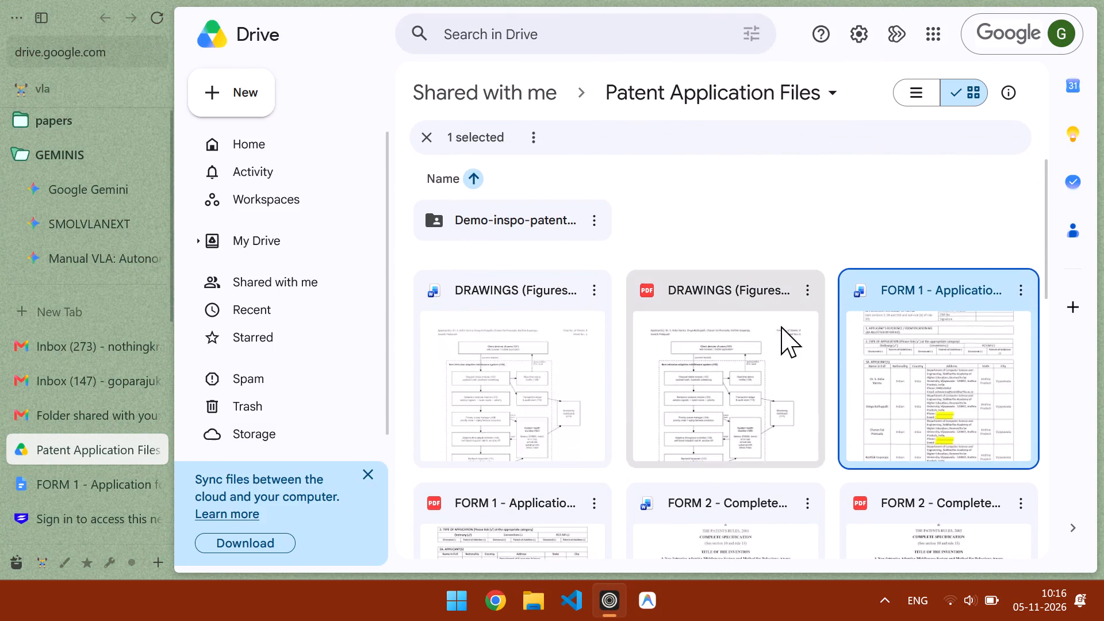
ctrl+triple_click(521, 209)
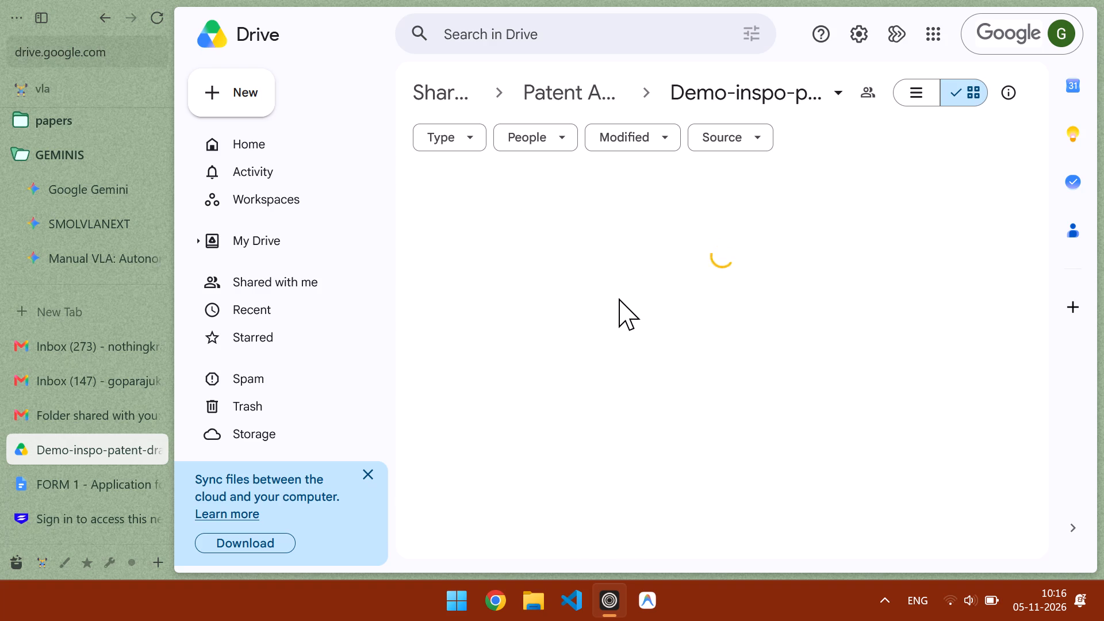
Look over the Demo-inspo-patent folder's PDFs and switch the folder to the list layout.
ctrl+scroll(584, 317, down, 7)
ctrl+scroll(658, 328, up, 2)
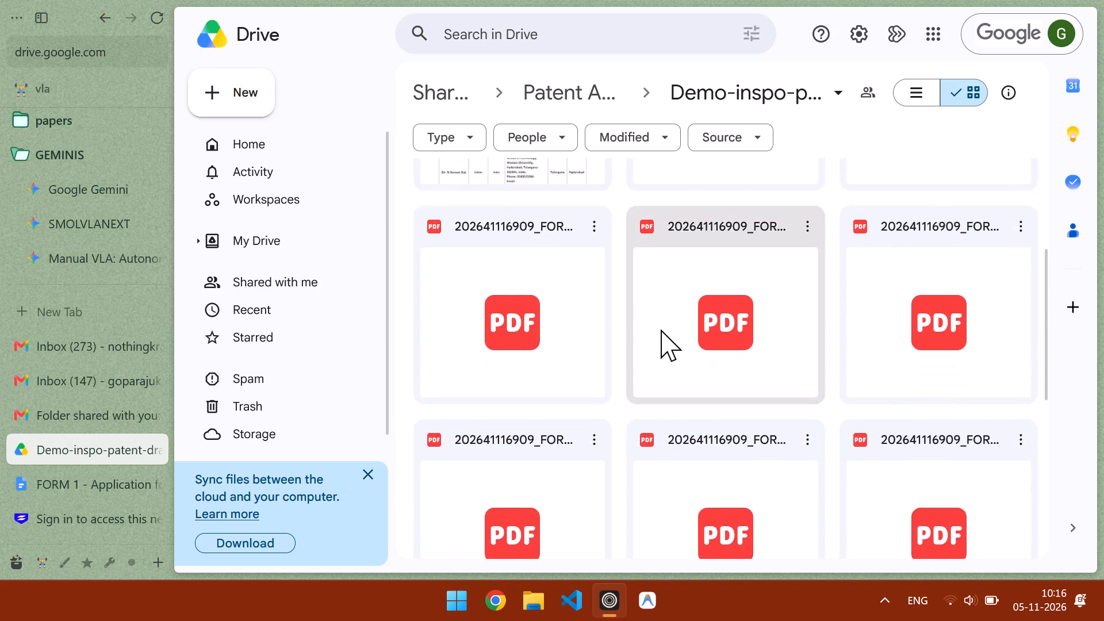
ctrl+scroll(661, 329, up, 6)
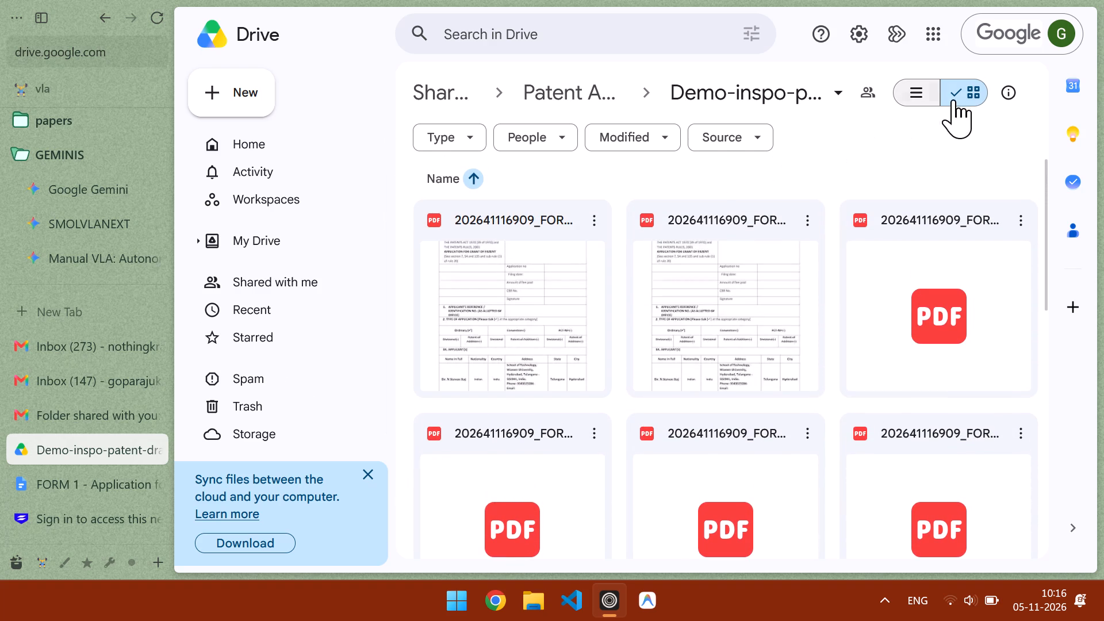
ctrl+click(929, 89)
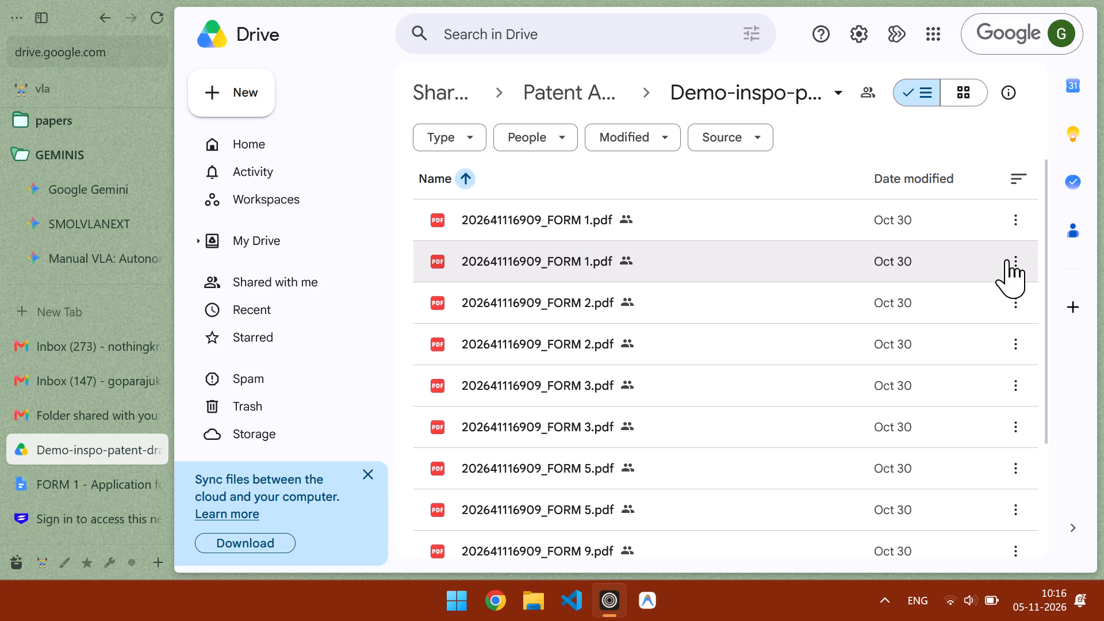
ctrl+click(537, 227)
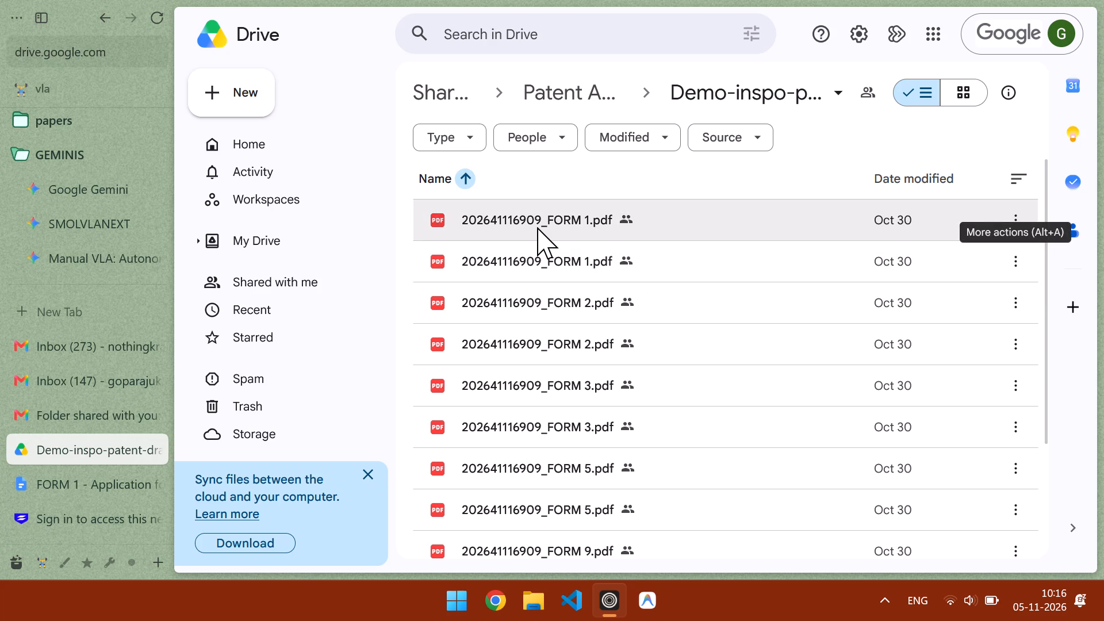
ctrl+double_click(537, 227)
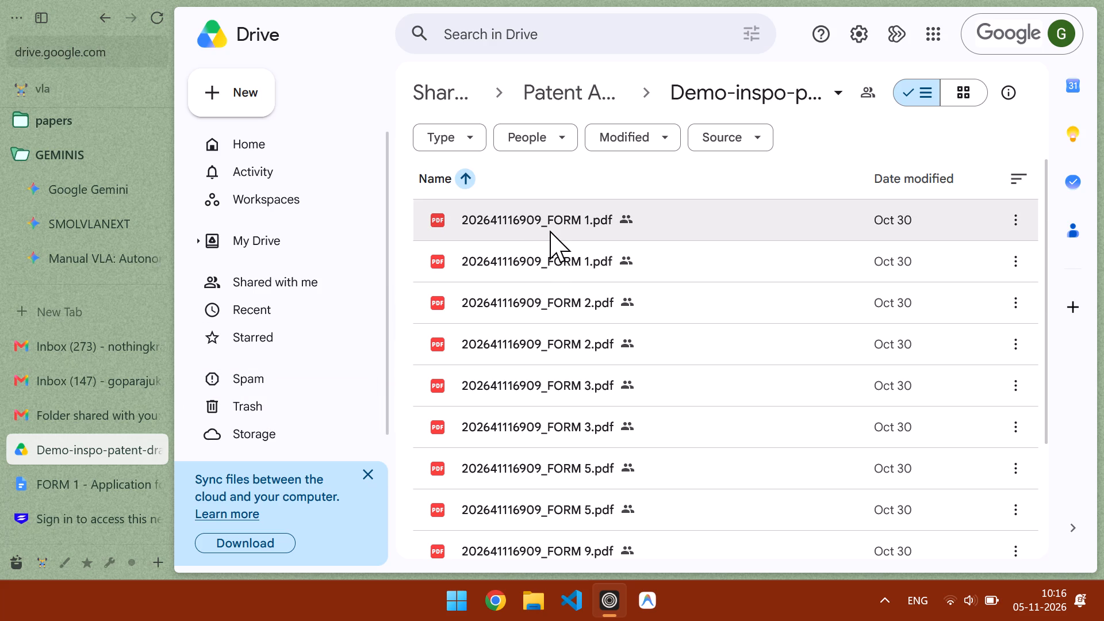
ctrl+double_click(550, 231)
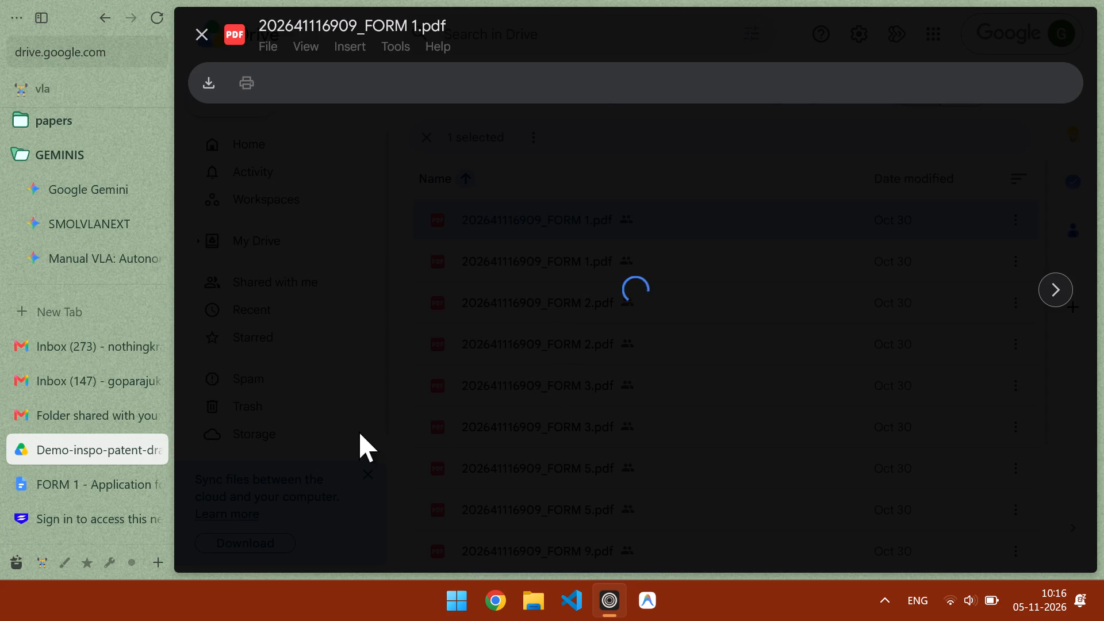
Close all the leftover browser tabs listed below the FORM 1 document, including the sign-in, Google Antigravity and Excalidraw pages.
ctrl+scroll(91, 523, down, 1)
ctrl+scroll(133, 502, down, 3)
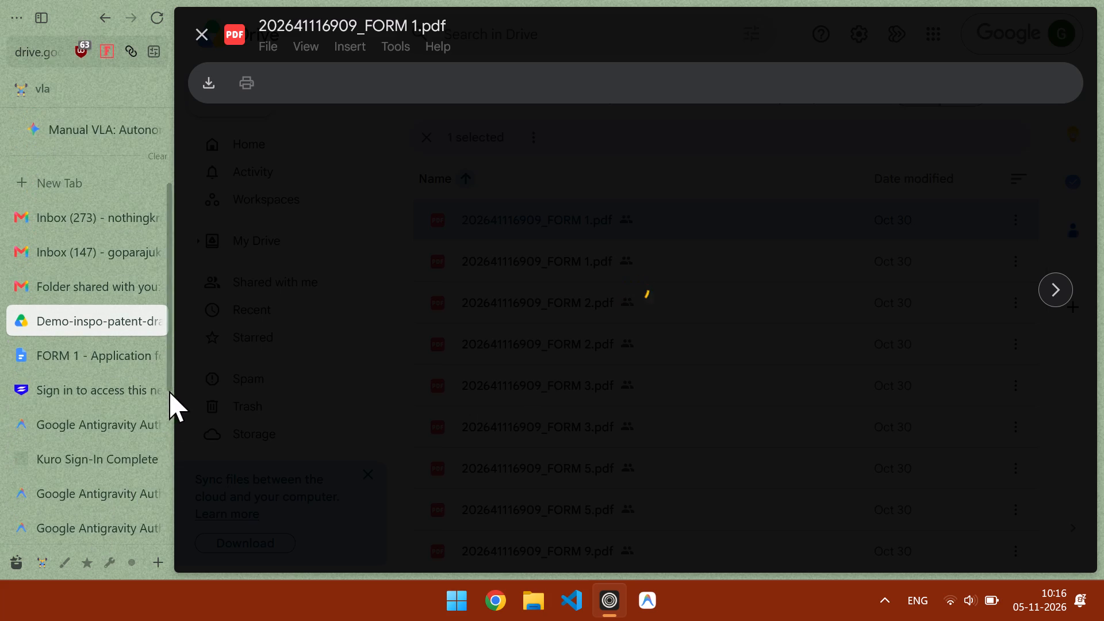
ctrl+click(157, 388)
ctrl+click(155, 386)
ctrl+triple_click(155, 386)
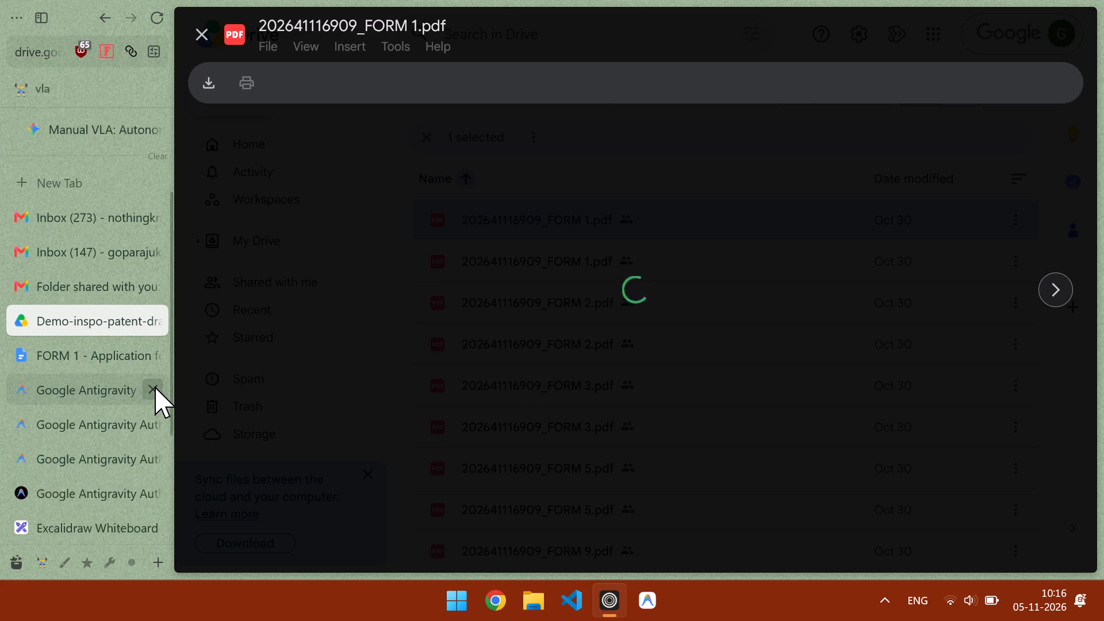
ctrl+triple_click(155, 386)
ctrl+click(155, 386)
ctrl+click(155, 386)
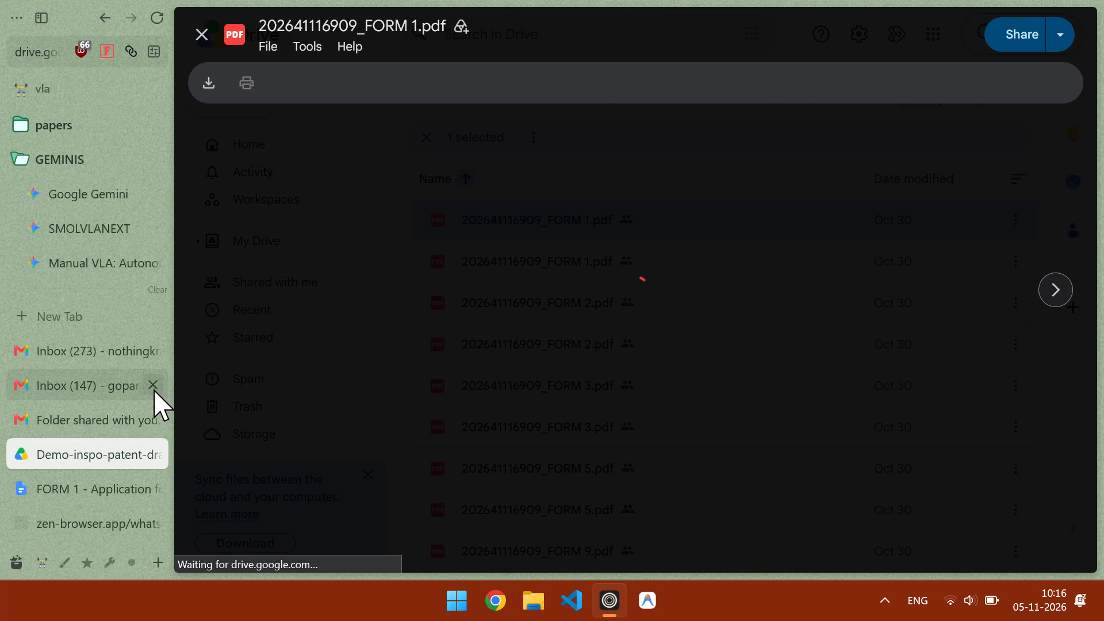
ctrl+scroll(160, 481, down, 1)
ctrl+scroll(148, 527, down, 1)
ctrl+click(148, 527)
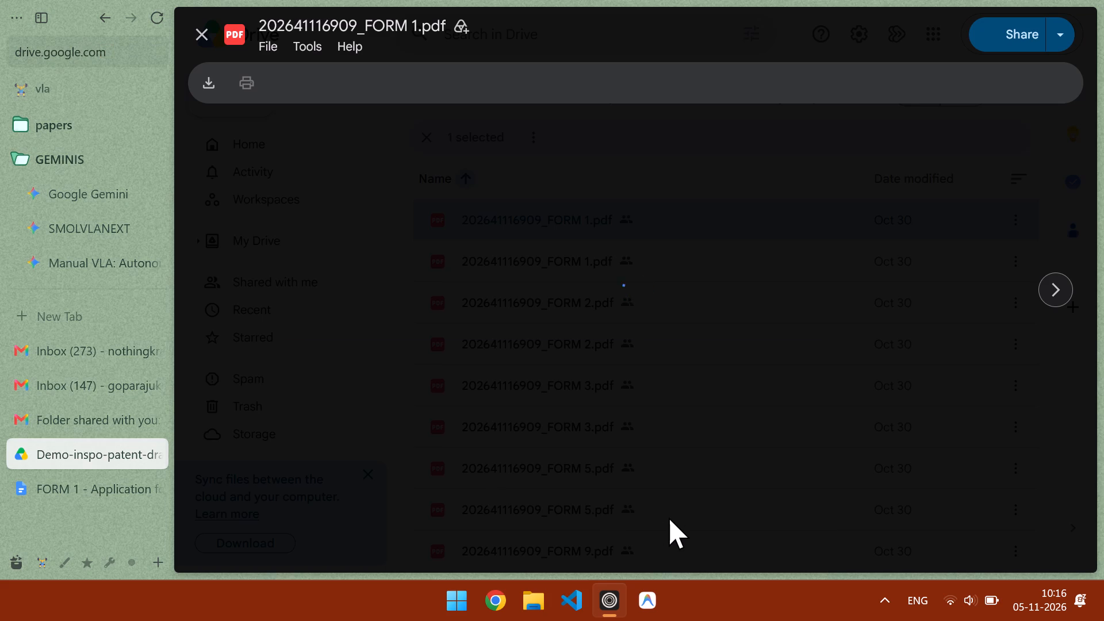
Search Windows for kuro and launch the matching result.
text(kuro)
key(Return)
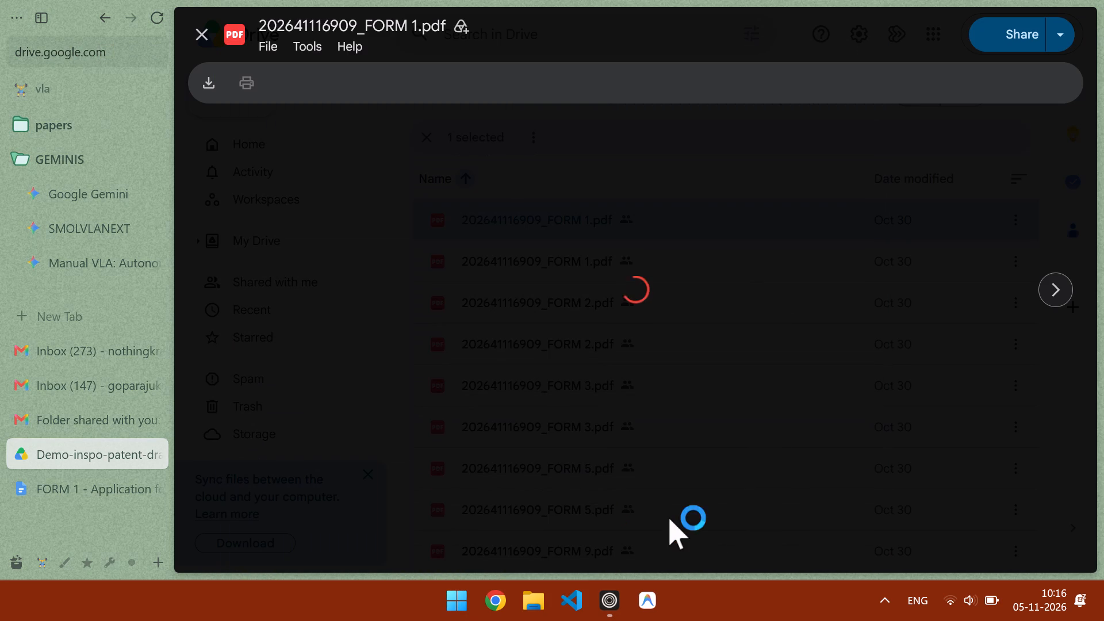
Switch back to the FORM 1 - Application for Grant of Patent document.
click(83, 490)
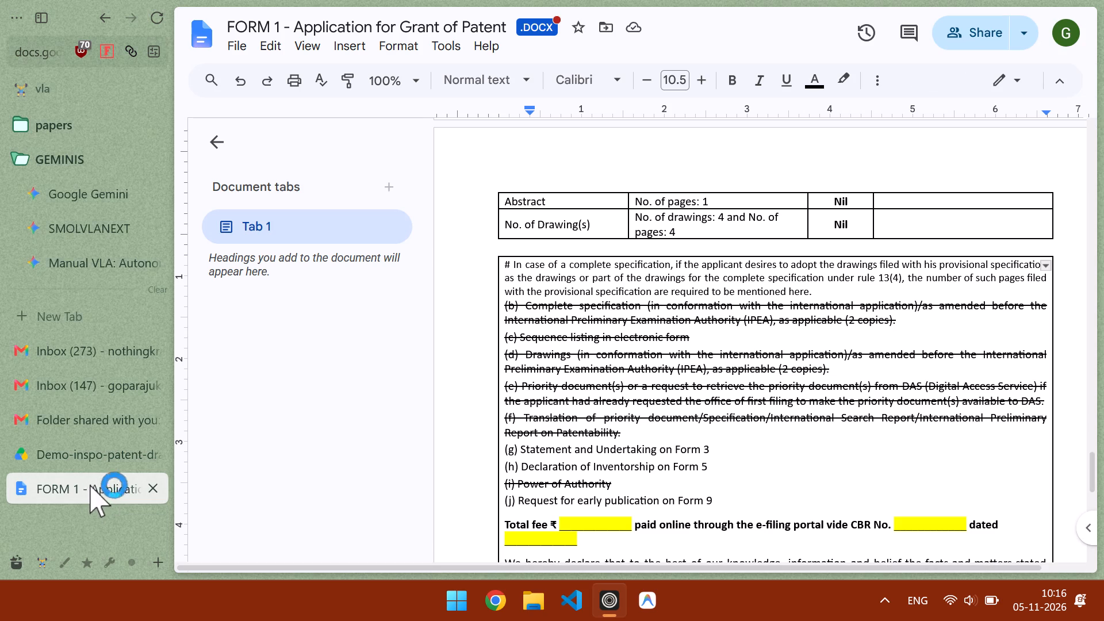
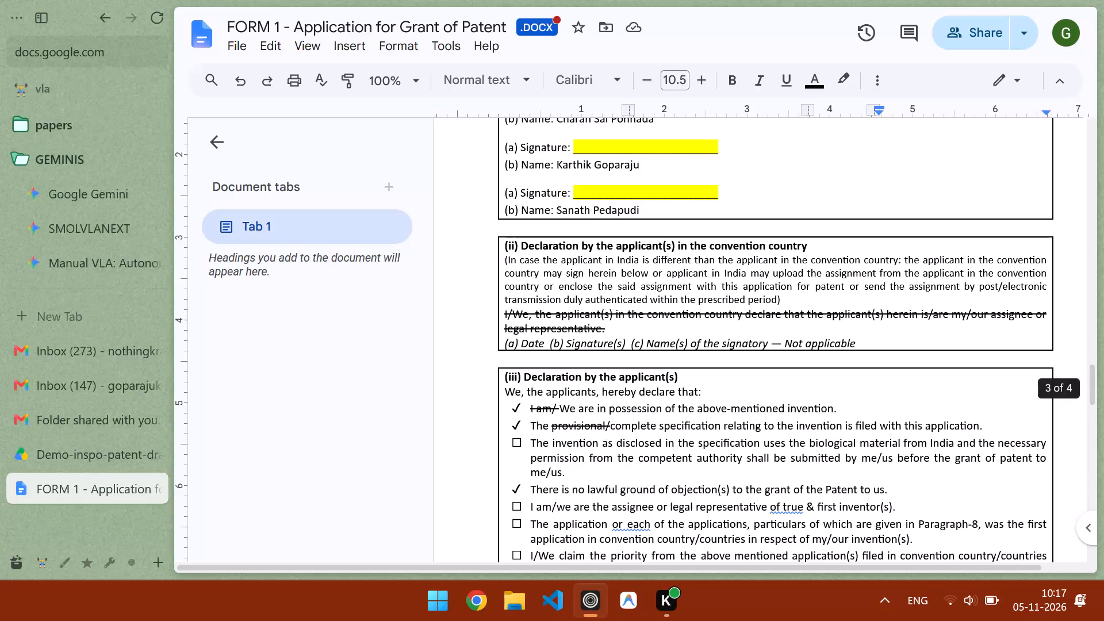
Close the app window opened earlier from the kuro search.
drag(1091, 378, 1091, 355)
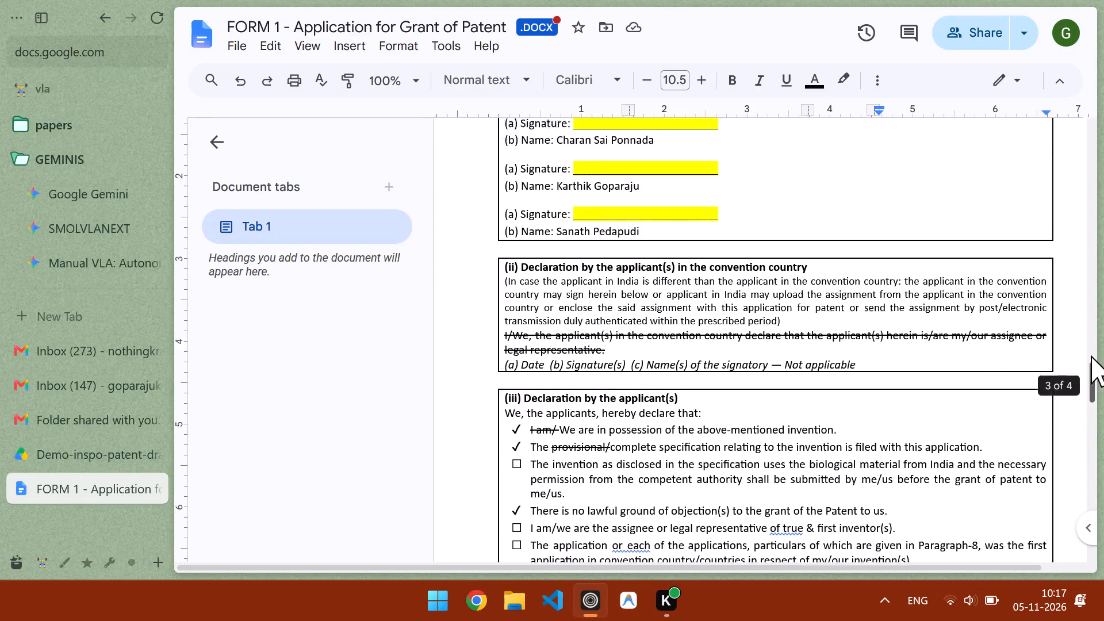
drag(1091, 355, 1090, 236)
middle_click(664, 553)
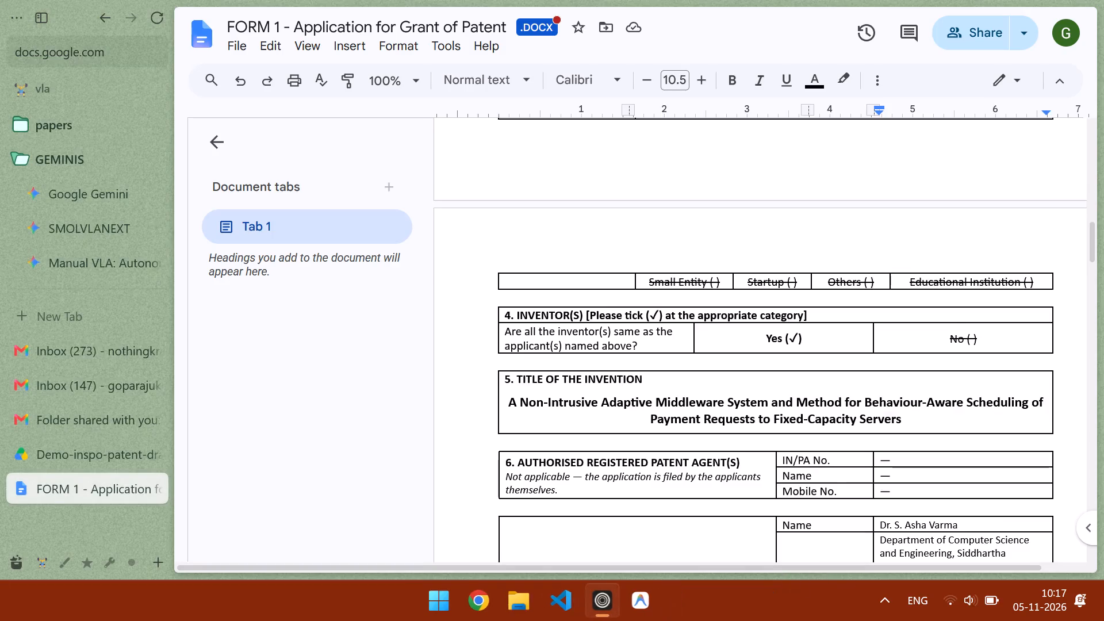
Review the first page of FORM 1, checking the office-use cells, the application type and the 3A applicant table.
scroll(924, 515, up, 20)
scroll(924, 515, up, 3)
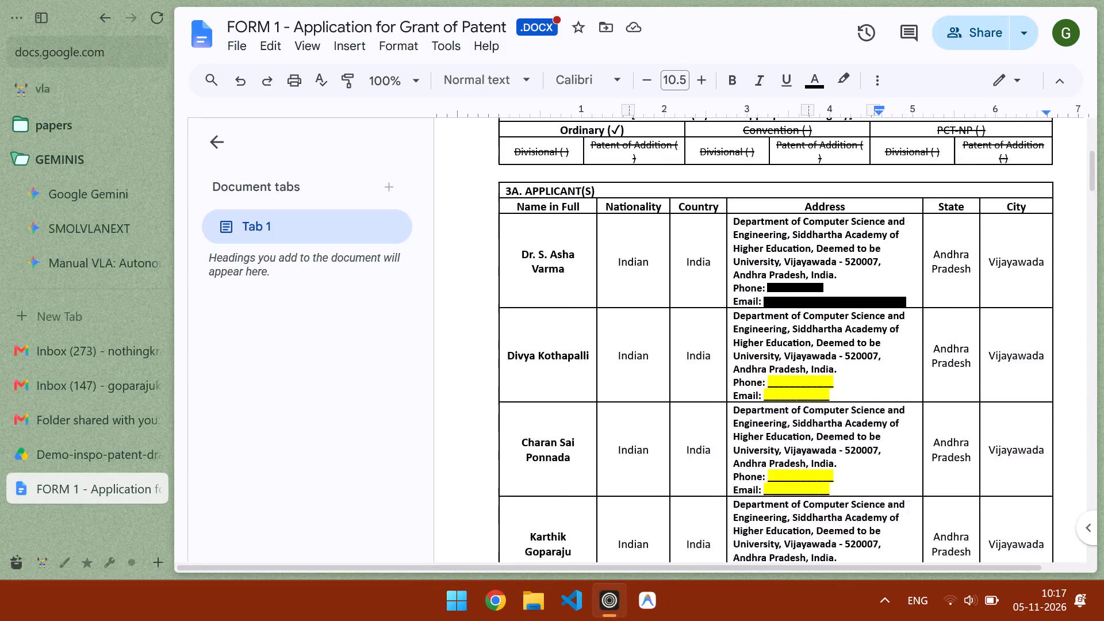
scroll(952, 484, up, 19)
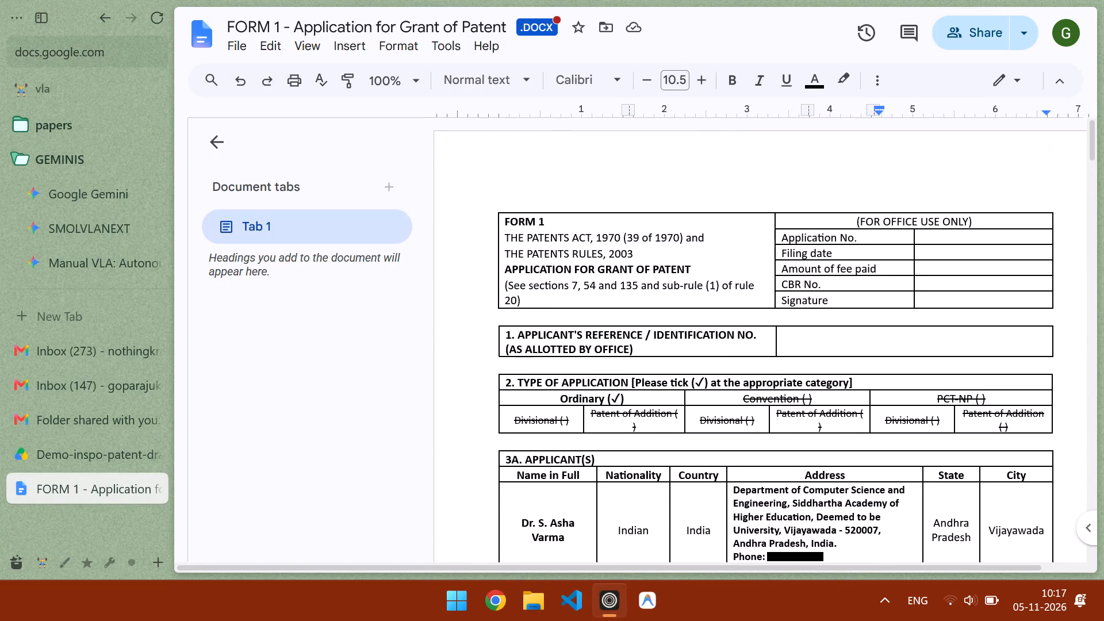
scroll(978, 448, up, 1)
click(943, 234)
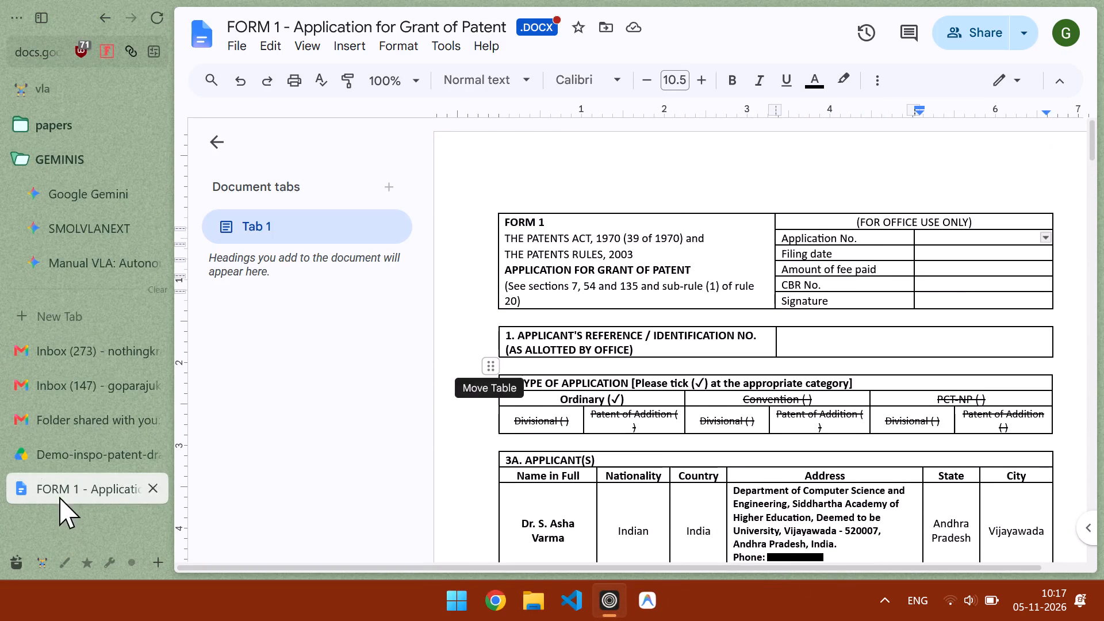
click(934, 254)
click(945, 273)
click(942, 288)
click(942, 272)
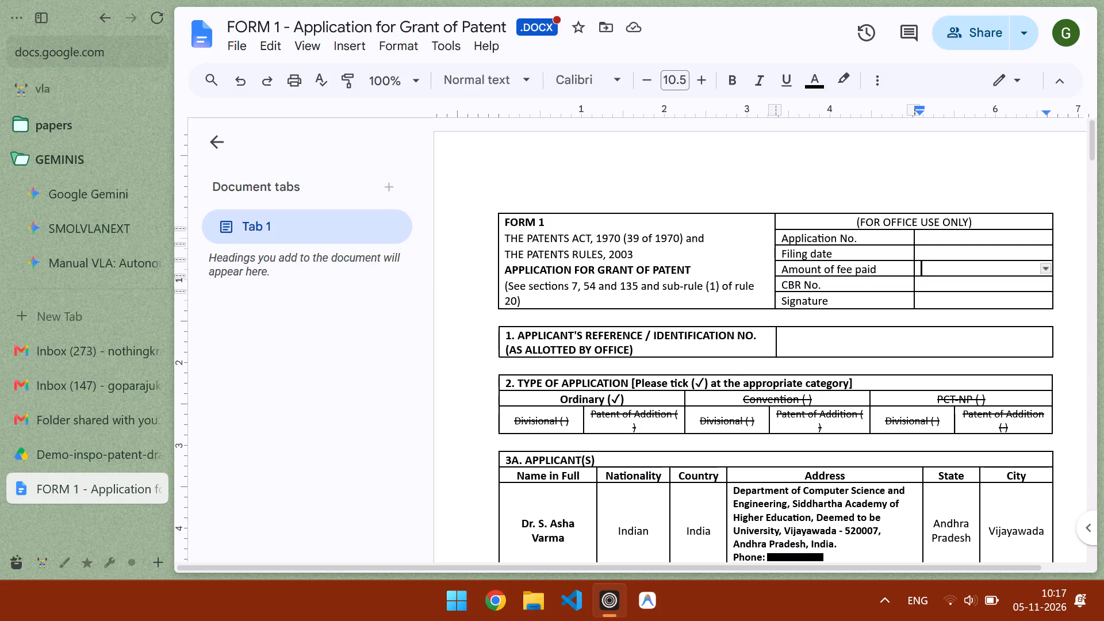
scroll(919, 388, down, 5)
scroll(871, 404, up, 6)
scroll(888, 388, down, 2)
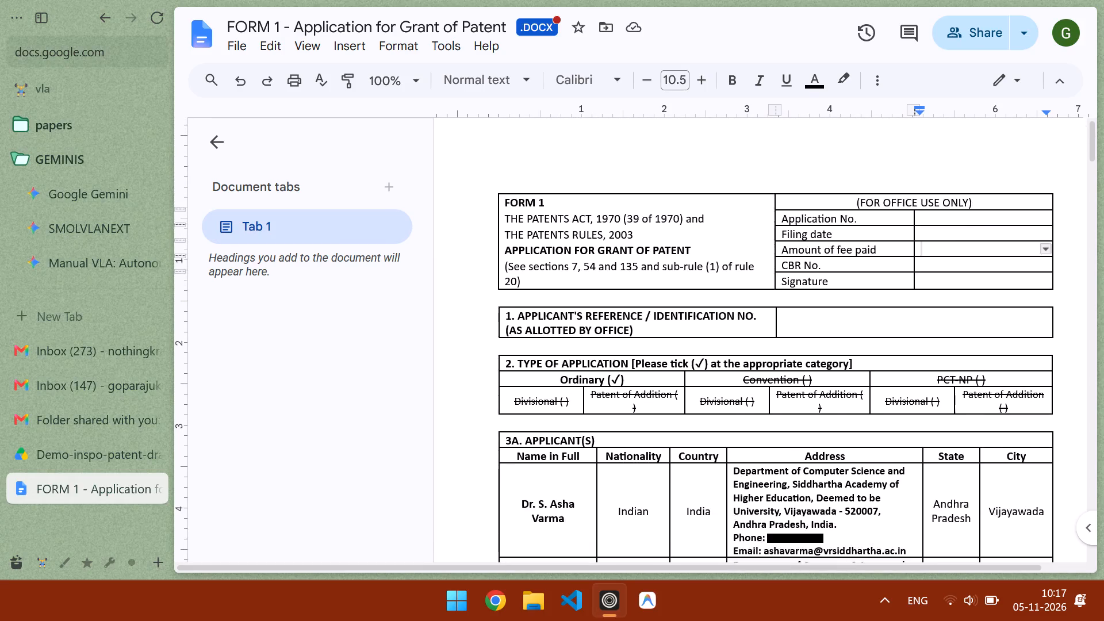
scroll(888, 394, down, 3)
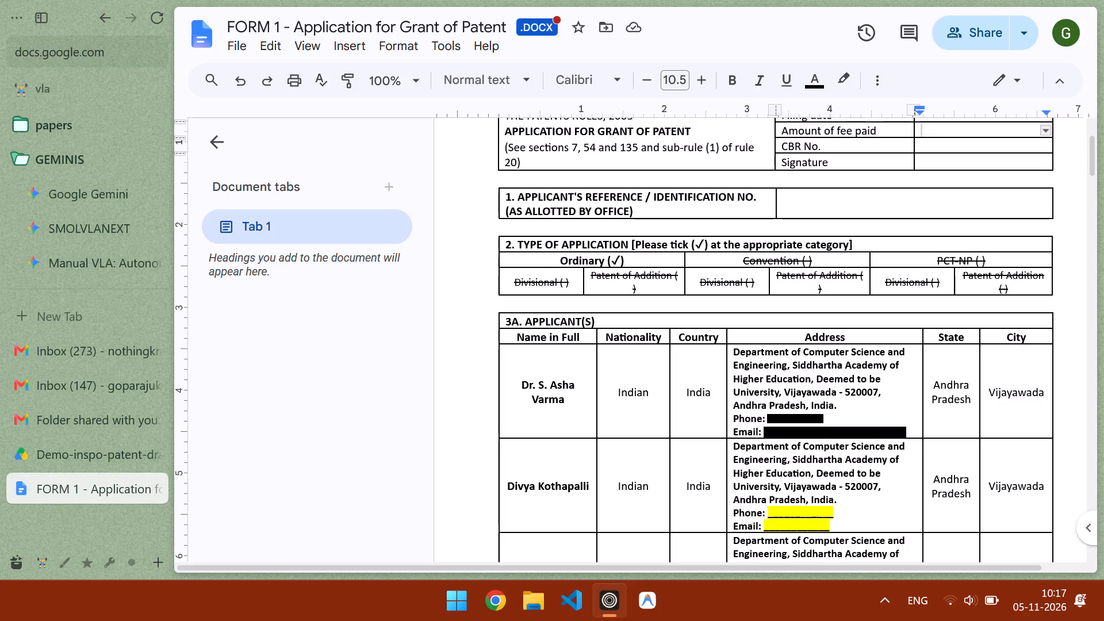
scroll(673, 309, down, 2)
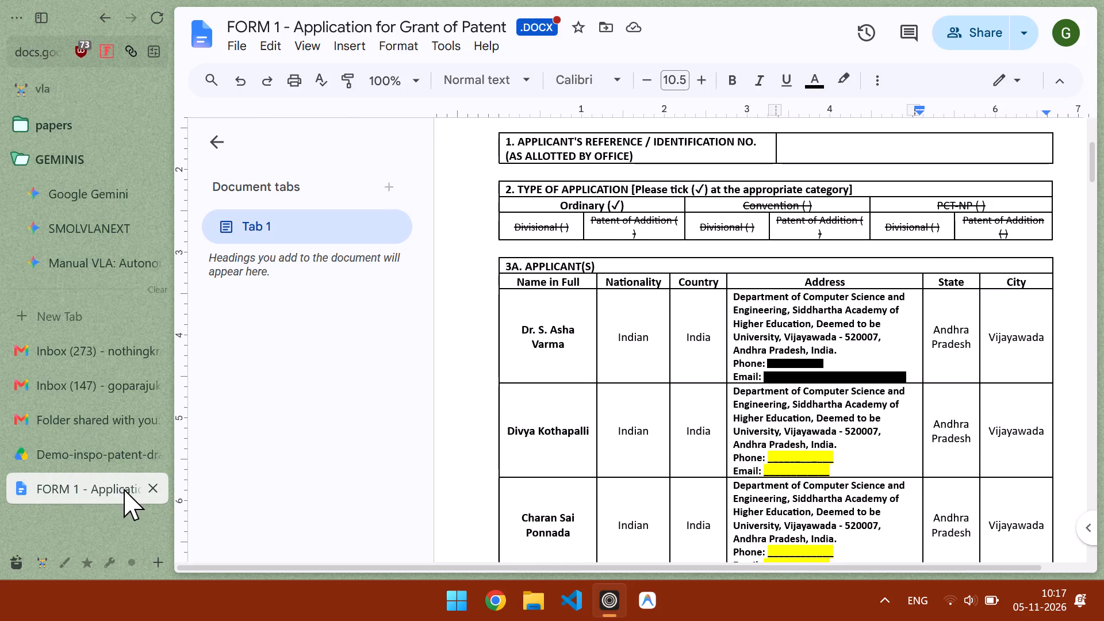
Pin both the Demo-inspo-patent Drive tab and the FORM 1 document tab in the browser.
click(95, 459)
right_click(95, 459)
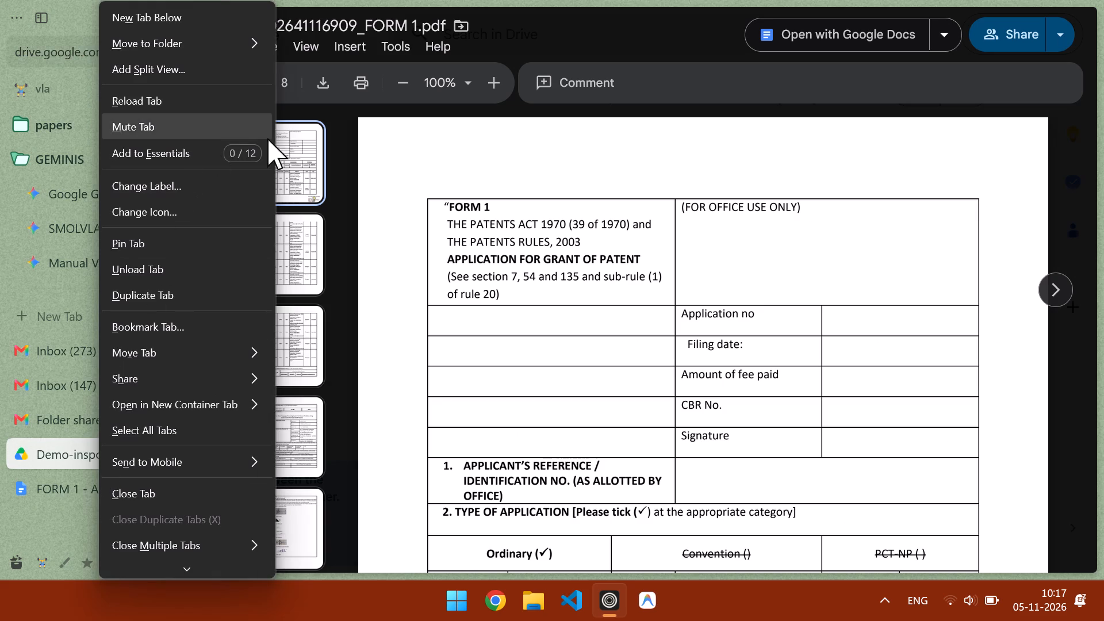
click(177, 248)
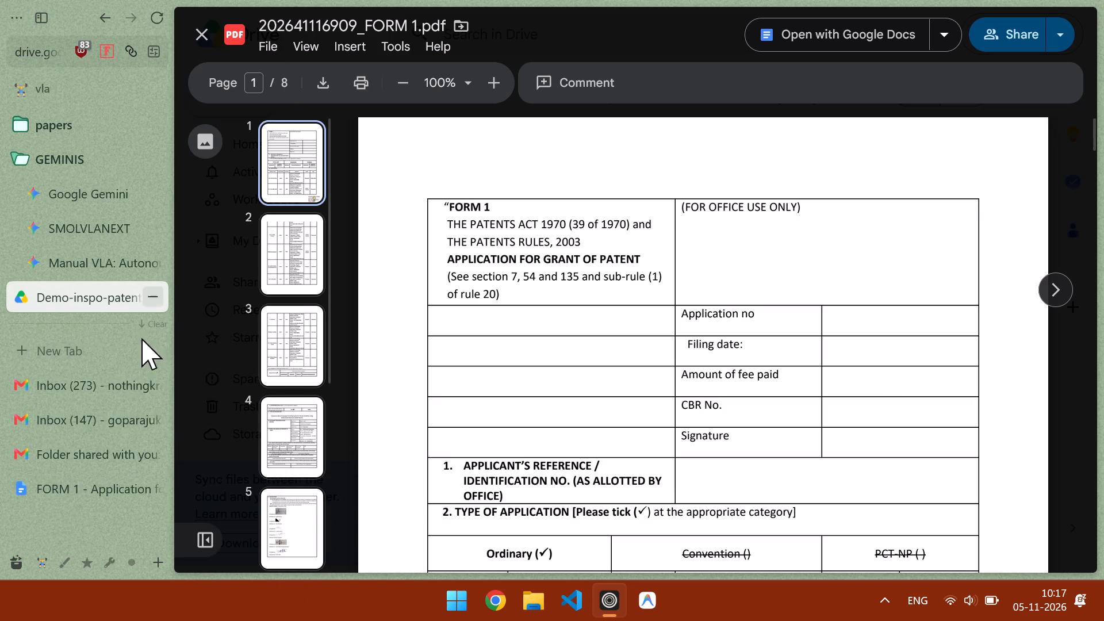
right_click(63, 490)
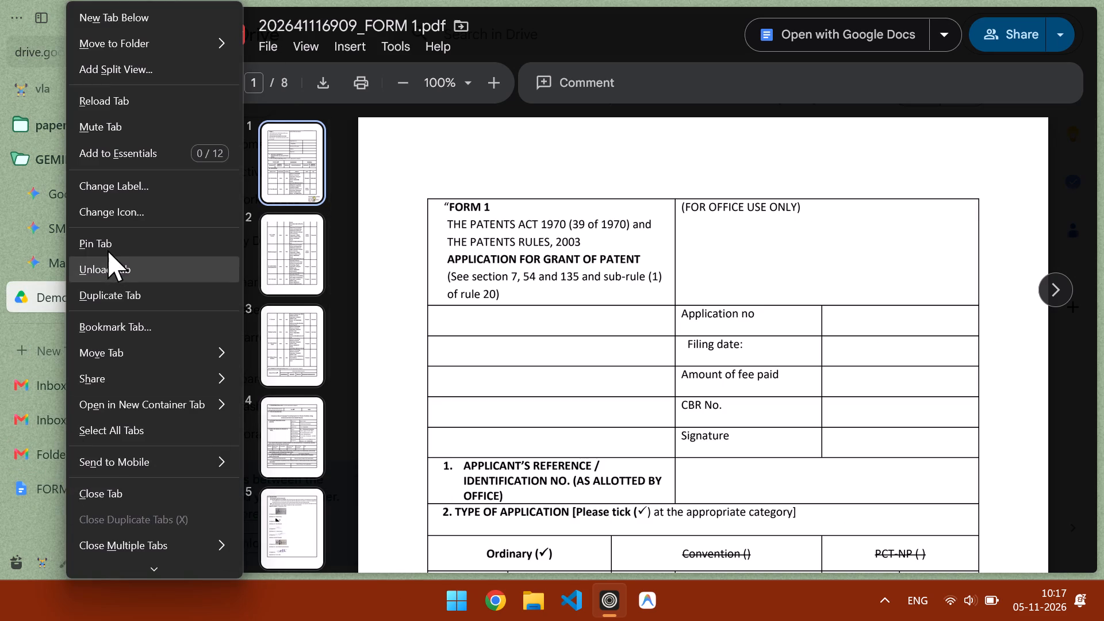
click(108, 248)
Show the reference FORM 1 PDF and the FORM 1 document in split view, hiding the browser sidebar and the document tabs outline.
drag(86, 303, 267, 376)
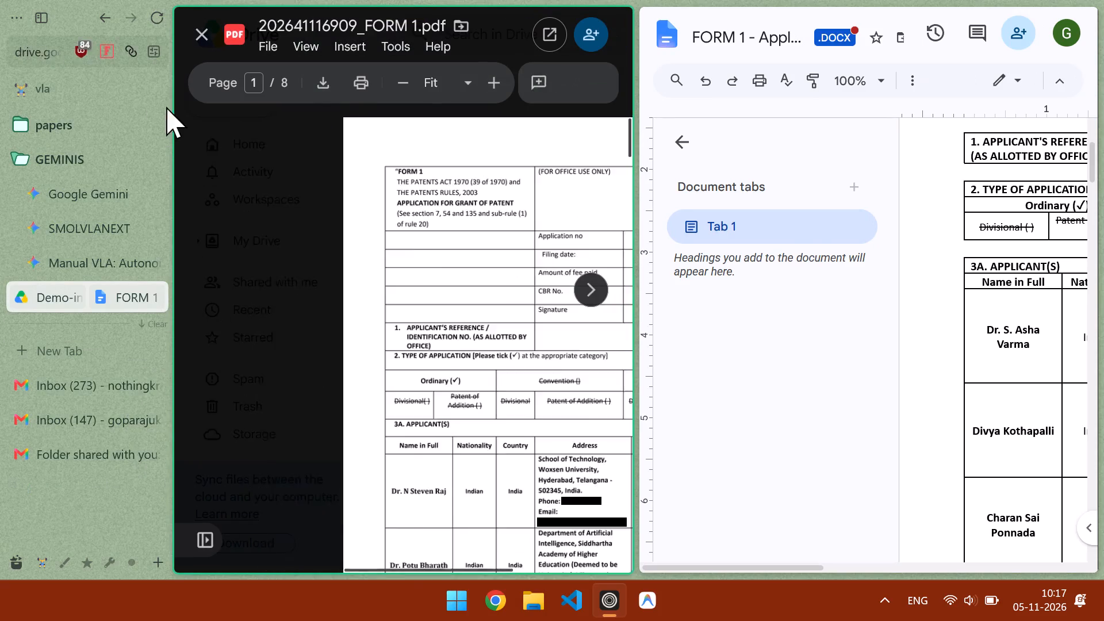
click(41, 21)
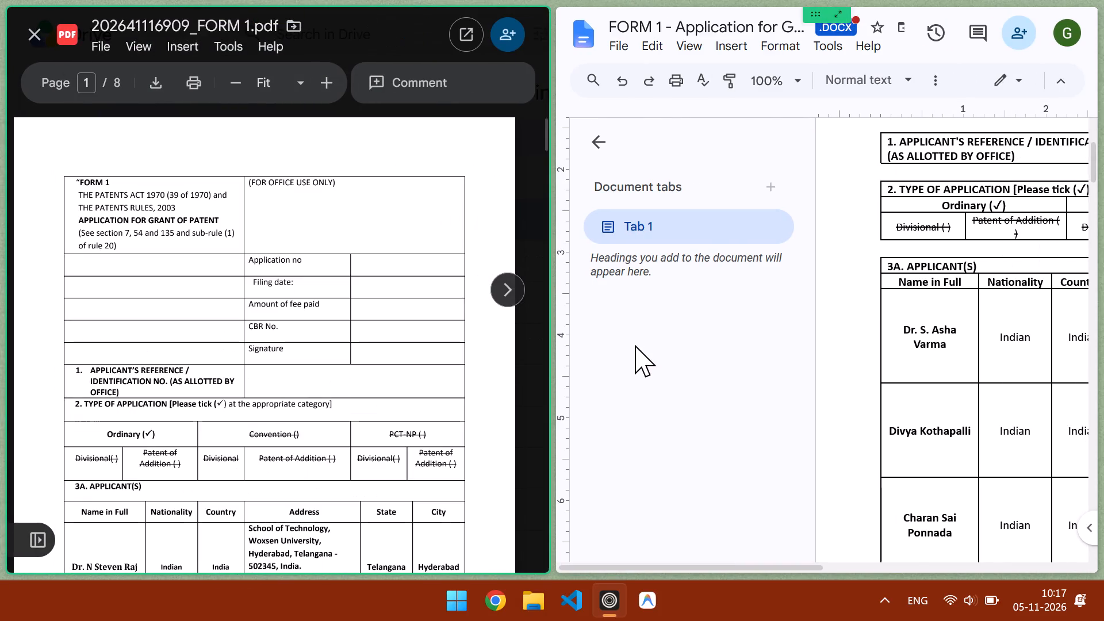
click(588, 145)
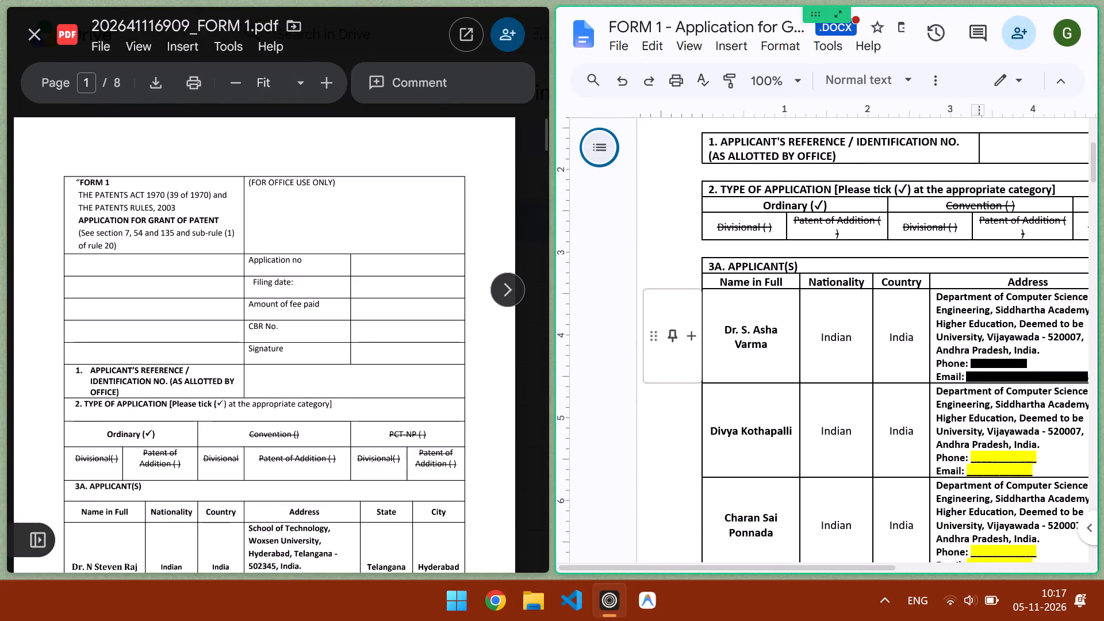
Compare the header, application type and 3A applicant sections of the FORM 1 document with the reference PDF.
scroll(773, 352, up, 4)
scroll(773, 352, down, 3)
scroll(775, 352, up, 13)
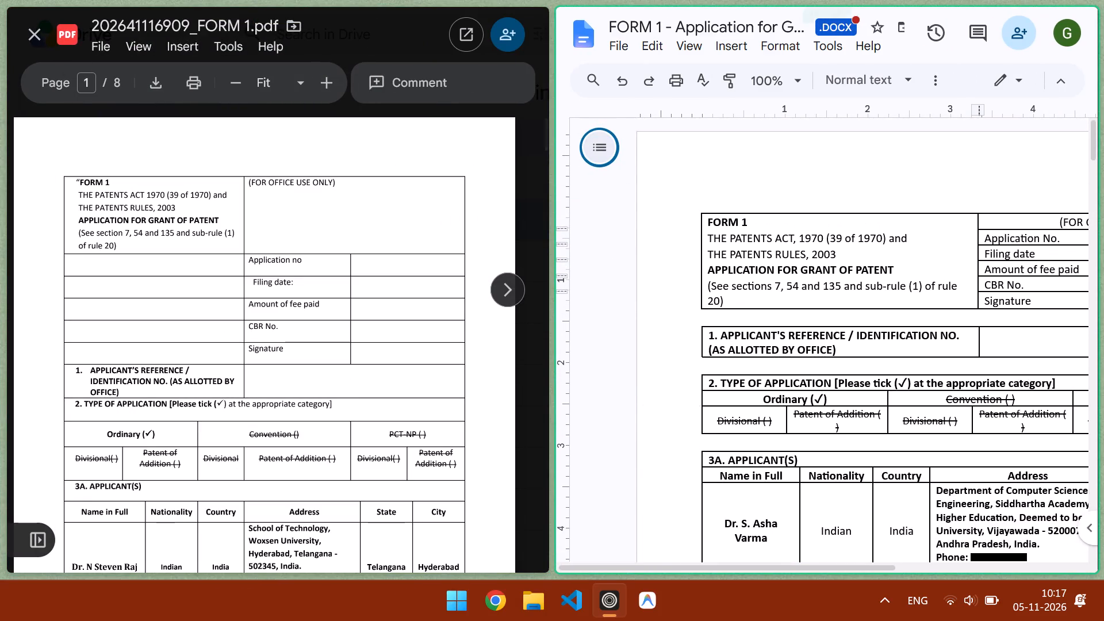
scroll(926, 338, down, 5)
scroll(934, 352, up, 3)
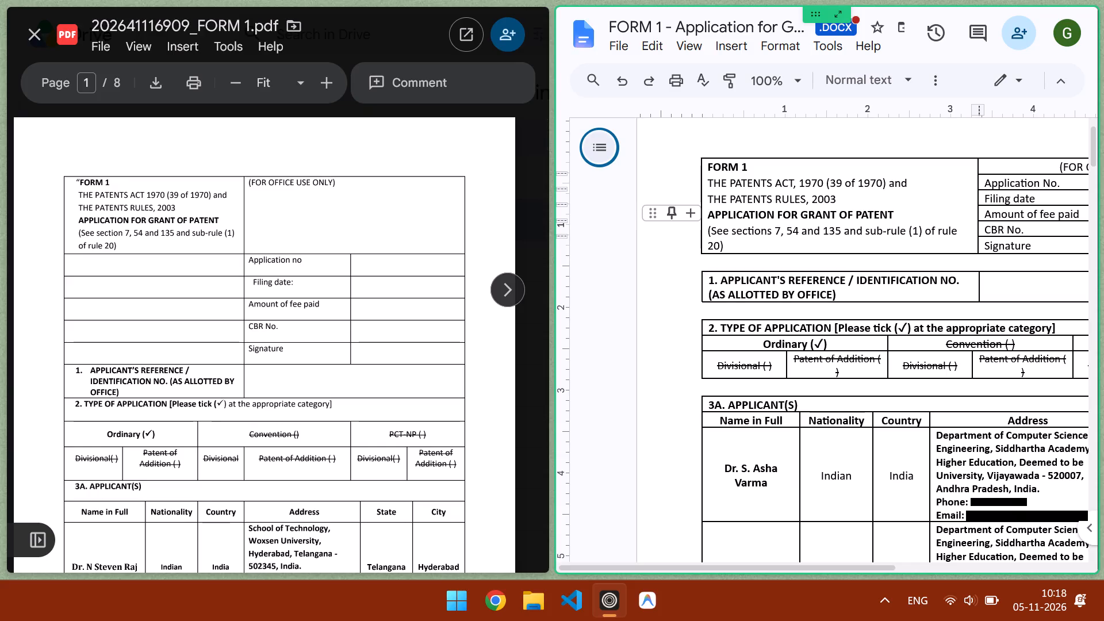
scroll(909, 348, down, 1)
scroll(858, 345, down, 3)
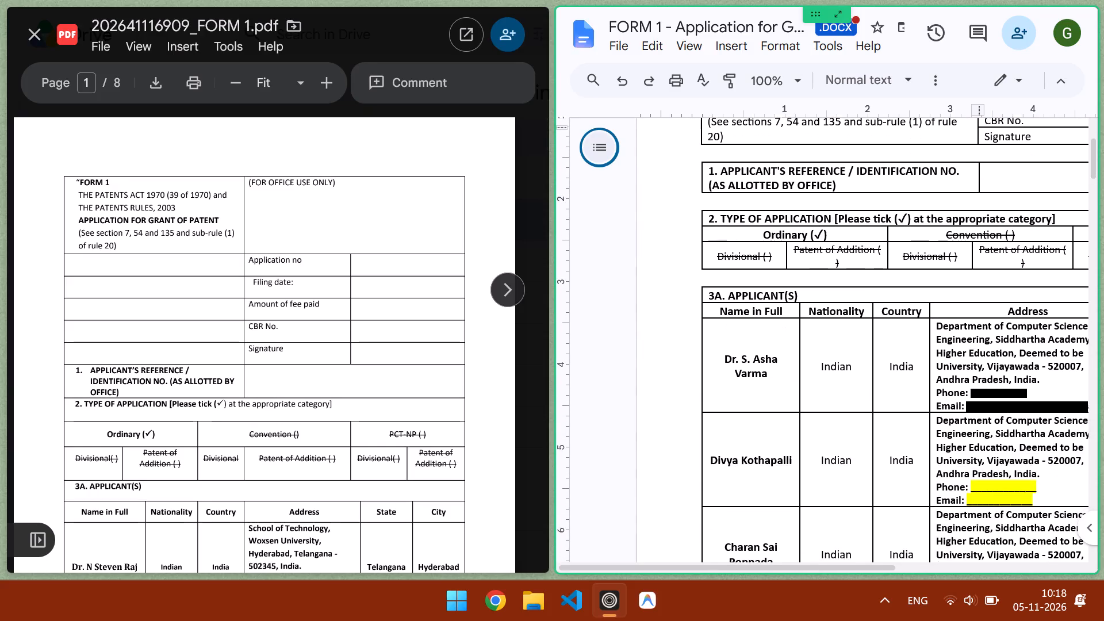
scroll(218, 476, down, 1)
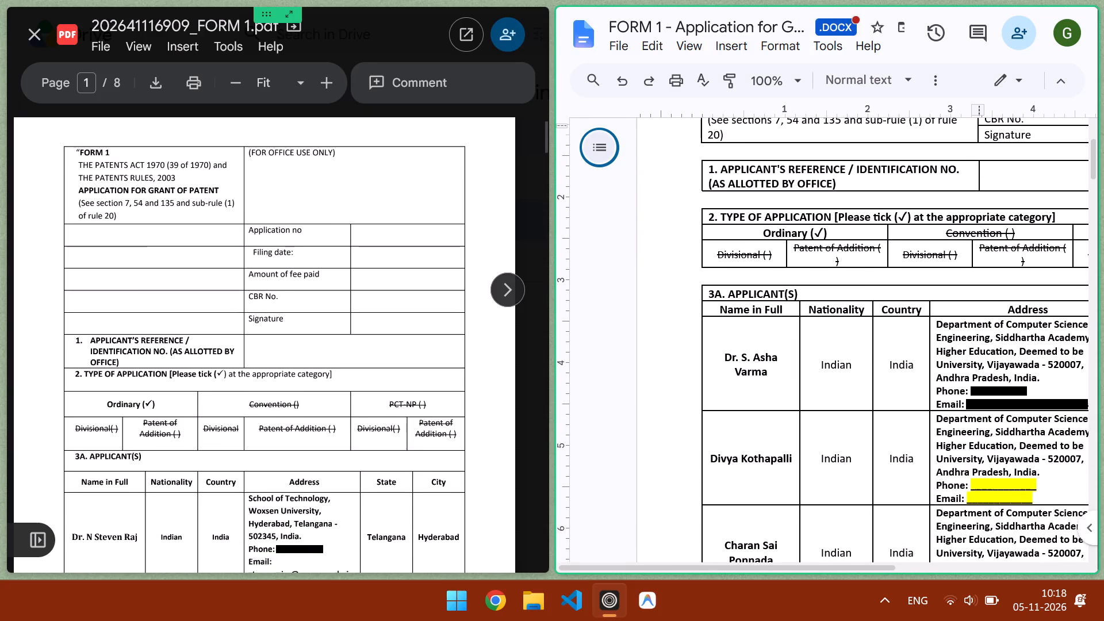
scroll(477, 469, down, 3)
scroll(769, 437, down, 4)
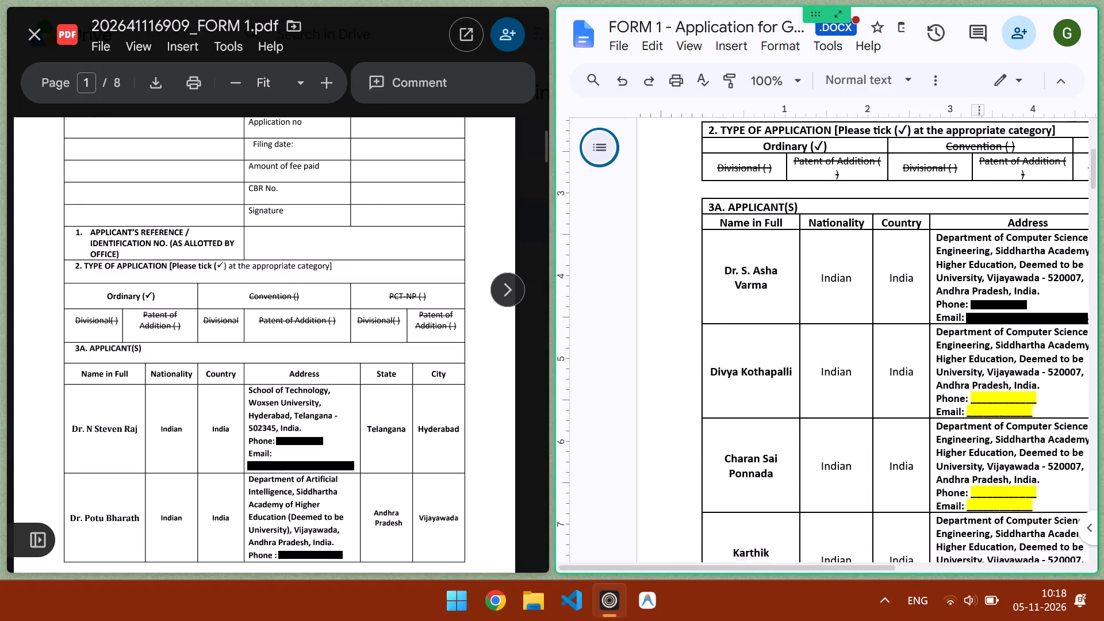
scroll(867, 359, down, 7)
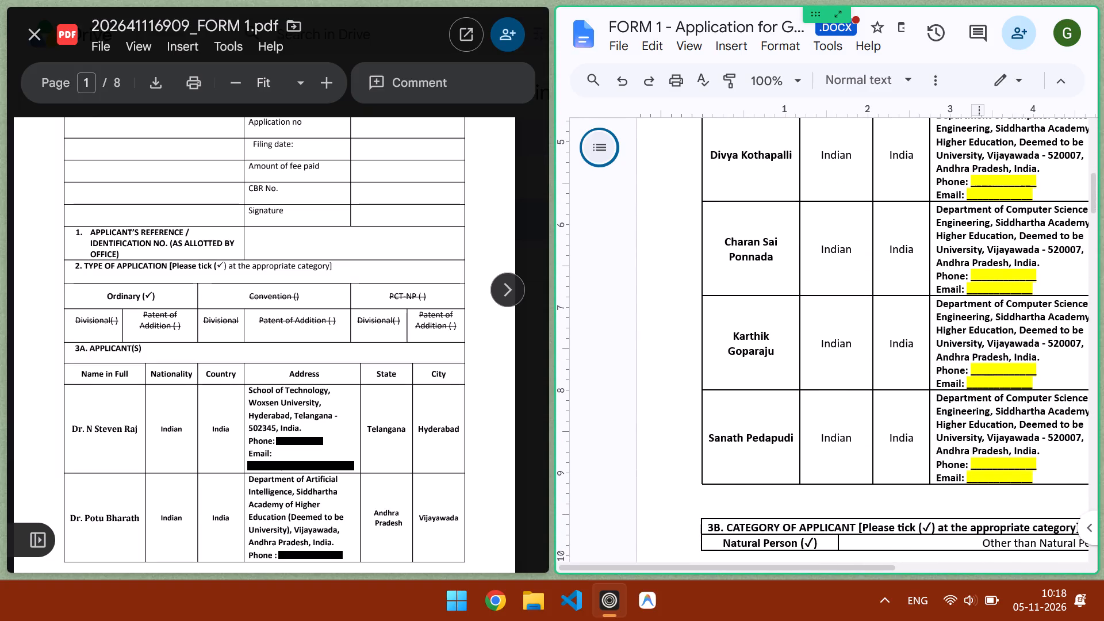
scroll(1022, 379, up, 5)
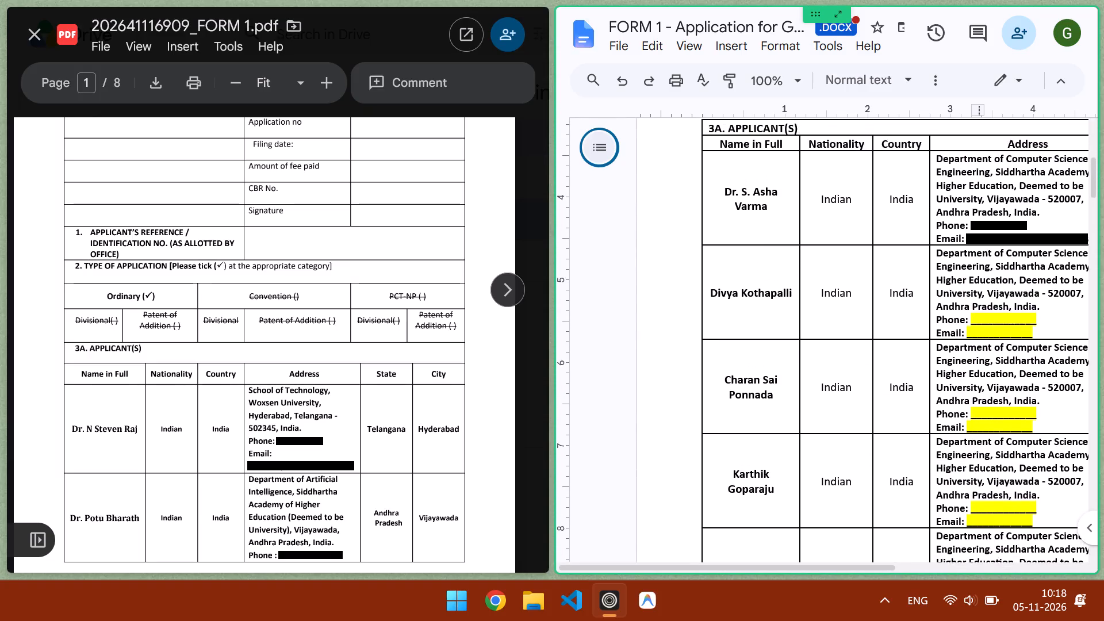
scroll(921, 393, down, 1)
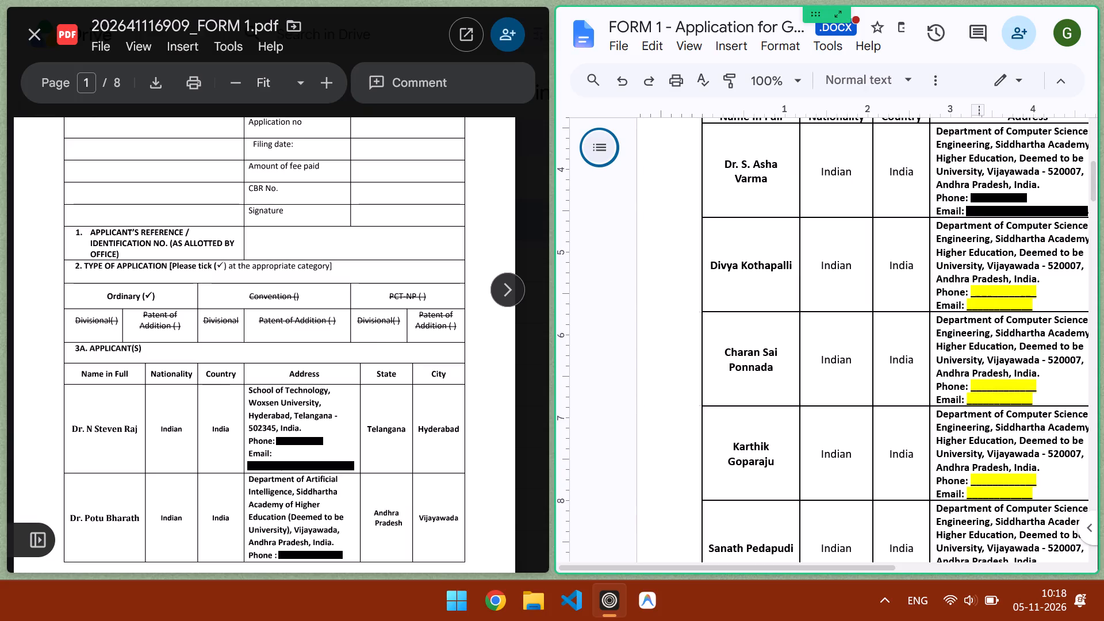
scroll(854, 480, down, 4)
scroll(969, 446, down, 5)
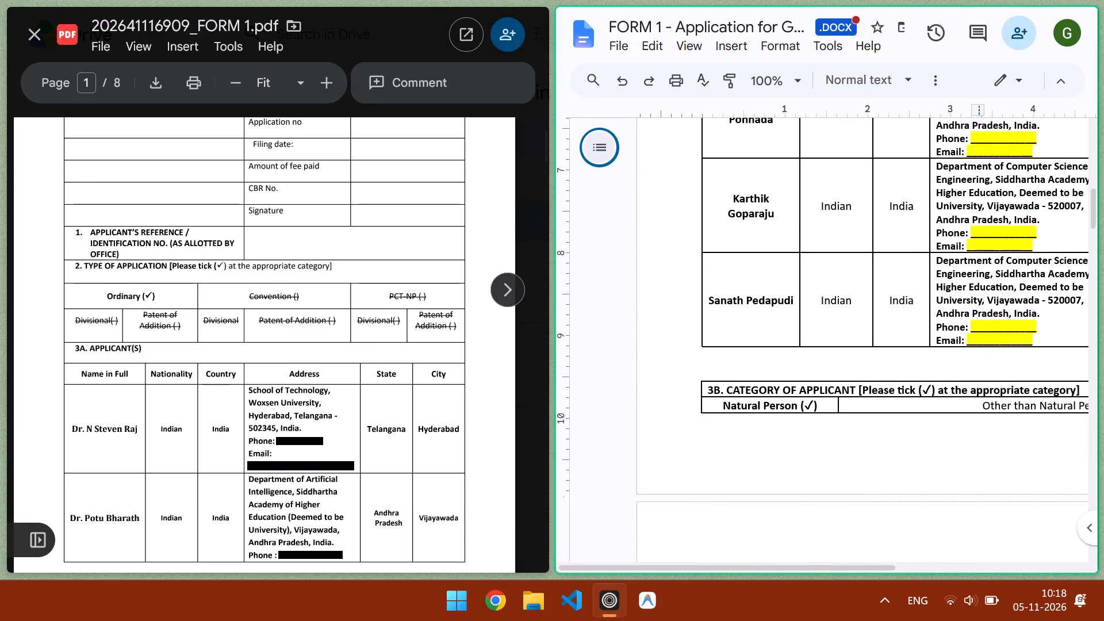
Compare the remaining applicant entries and sections 3B to 7 of the reference PDF with the FORM 1 document.
scroll(175, 489, down, 4)
scroll(419, 429, down, 4)
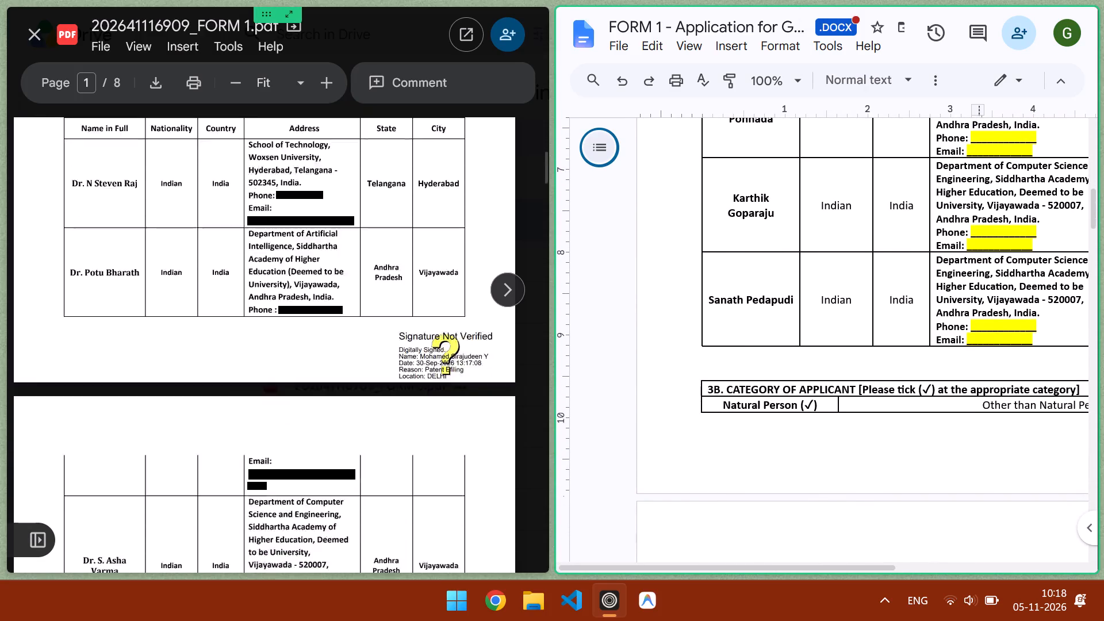
scroll(403, 439, down, 20)
scroll(403, 439, down, 2)
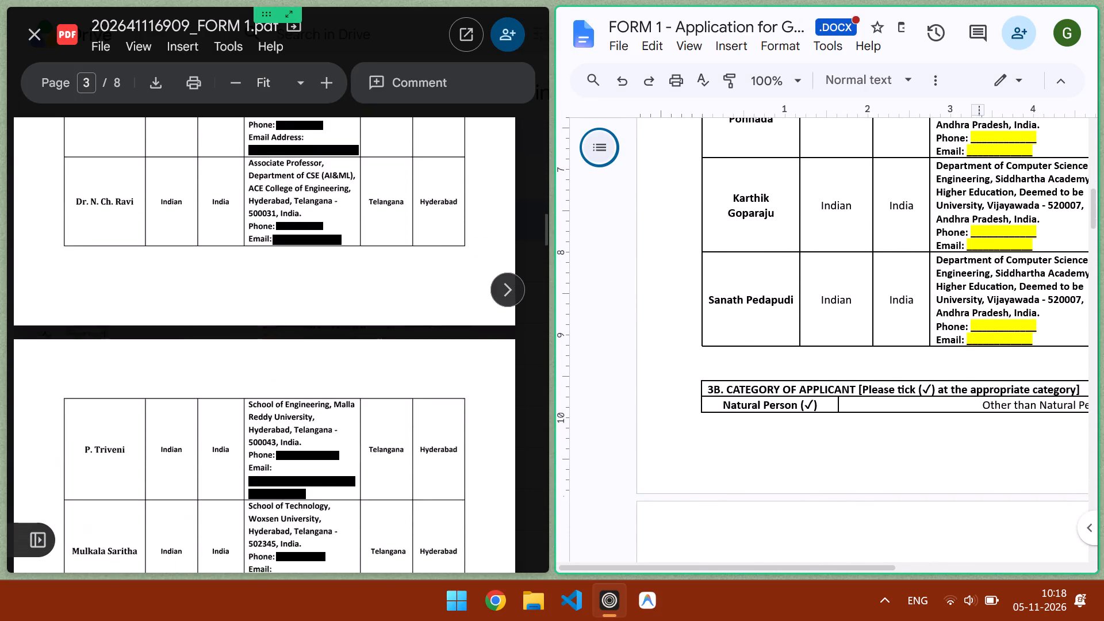
scroll(407, 438, down, 6)
scroll(351, 434, down, 6)
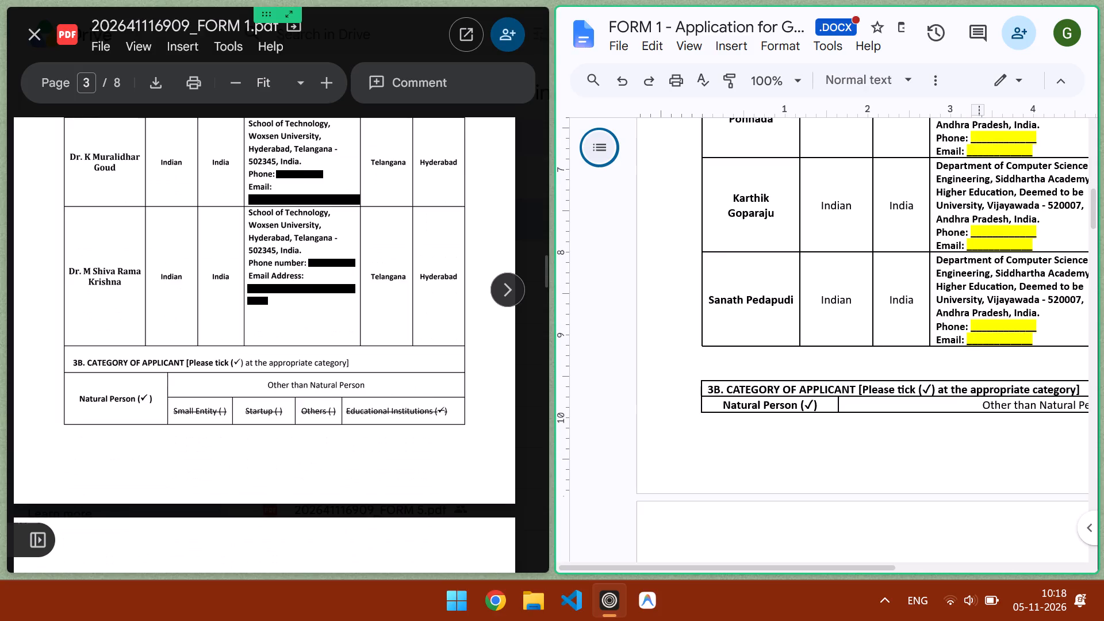
scroll(832, 438, down, 6)
scroll(896, 401, up, 2)
scroll(896, 401, down, 2)
scroll(791, 488, down, 3)
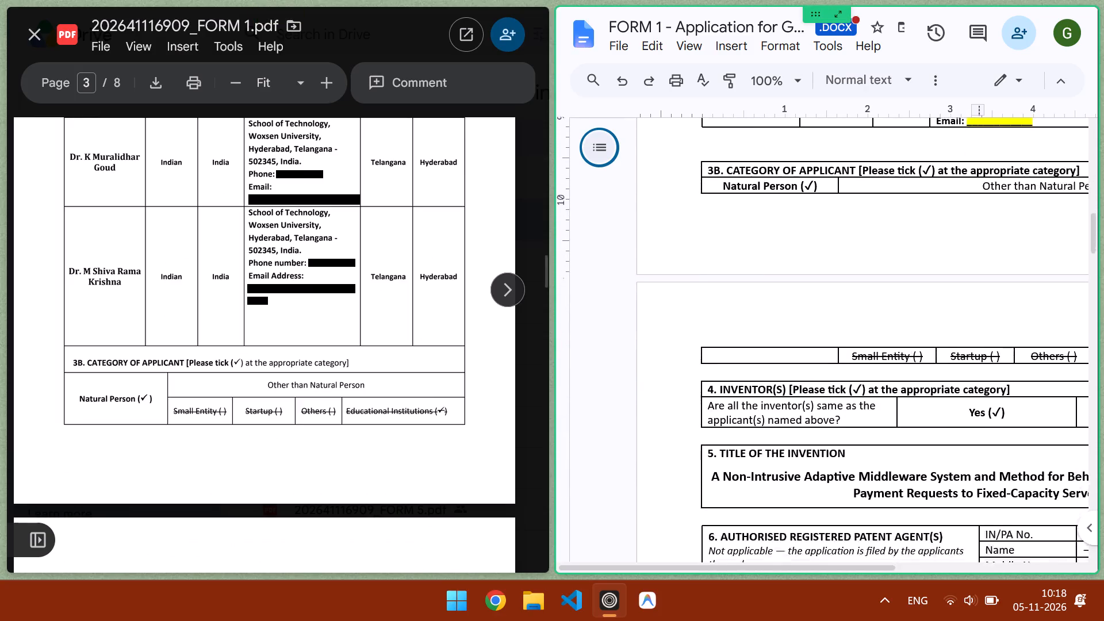
scroll(859, 471, down, 3)
scroll(419, 445, down, 8)
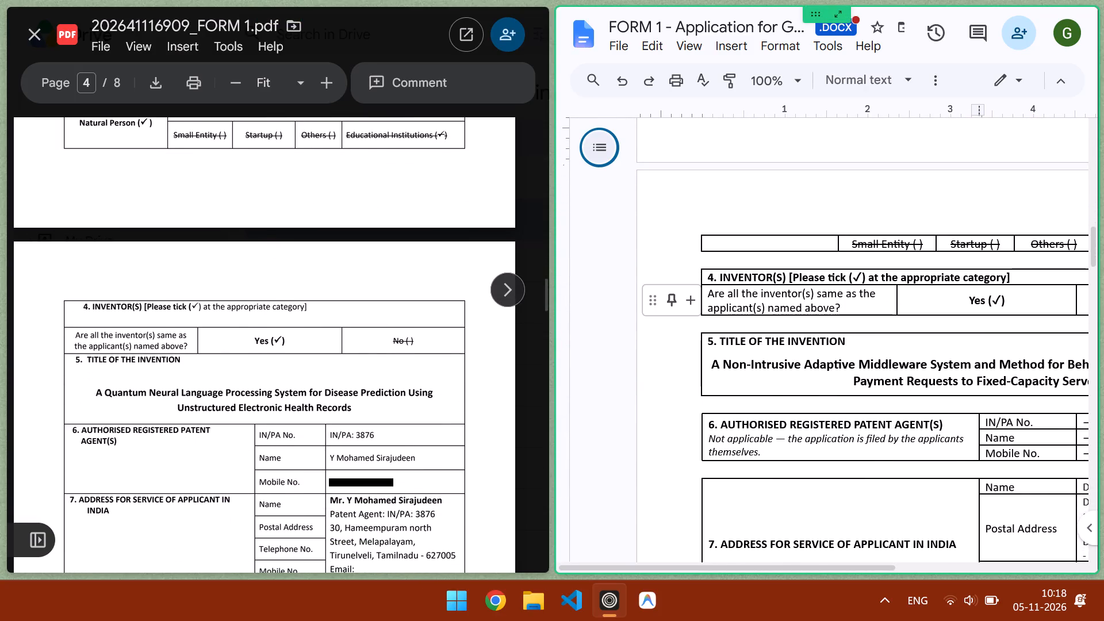
scroll(879, 435, down, 2)
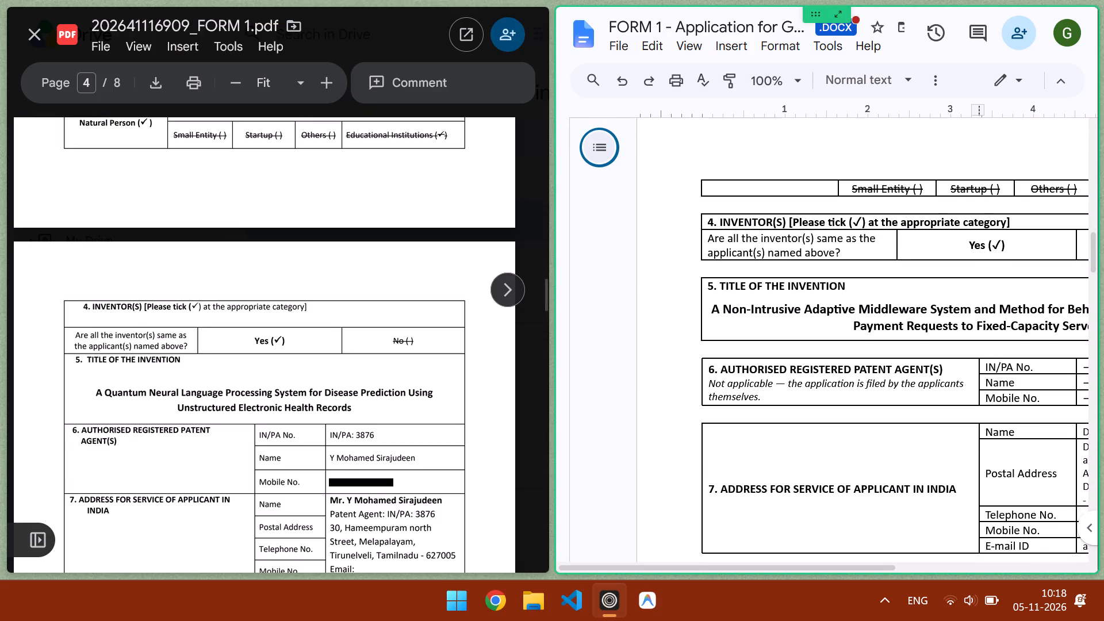
Zoom out the FORM 1 document's browser page until the full width of its tables fits in the split view.
ctrl+scroll(785, 377, down, 3)
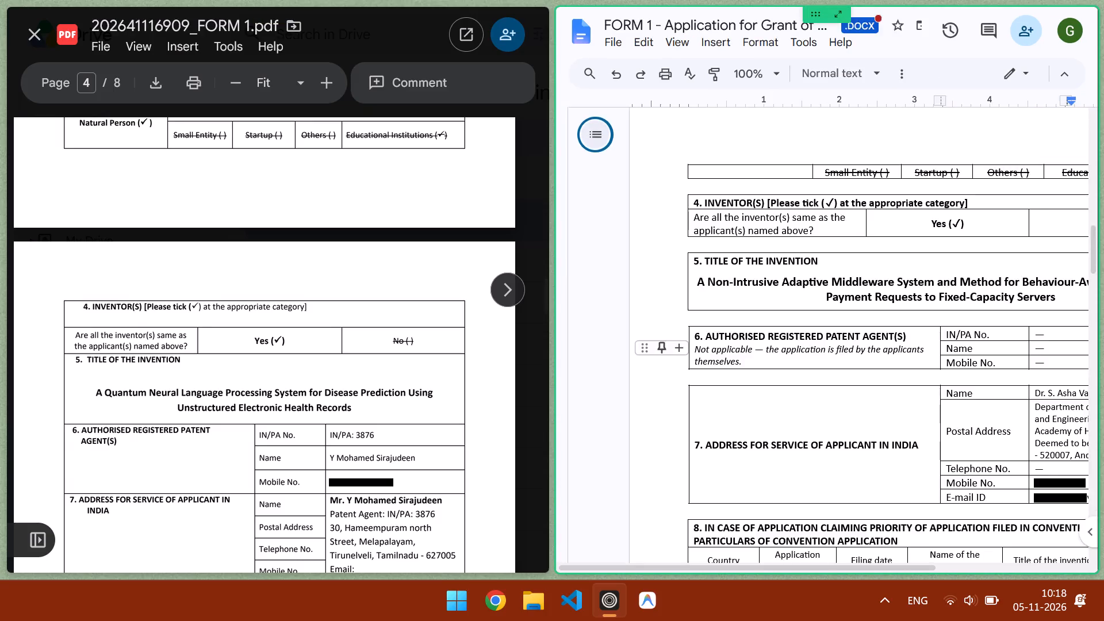
scroll(394, 455, down, 4)
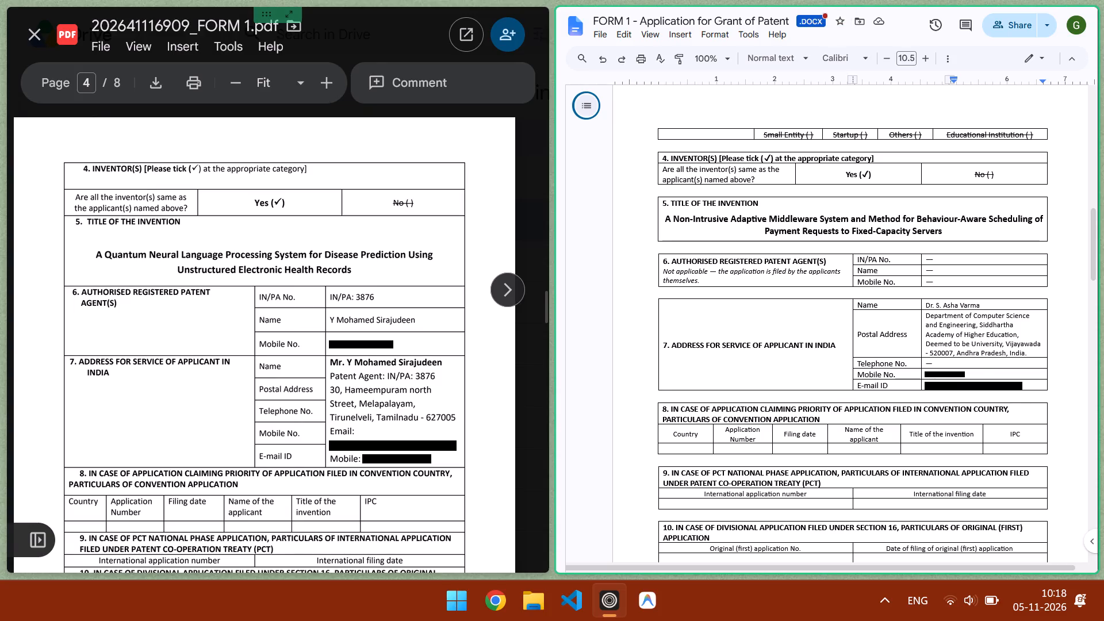
Compare sections 8 to 11 of the reference PDF with the same sections of the FORM 1 document.
scroll(237, 412, down, 3)
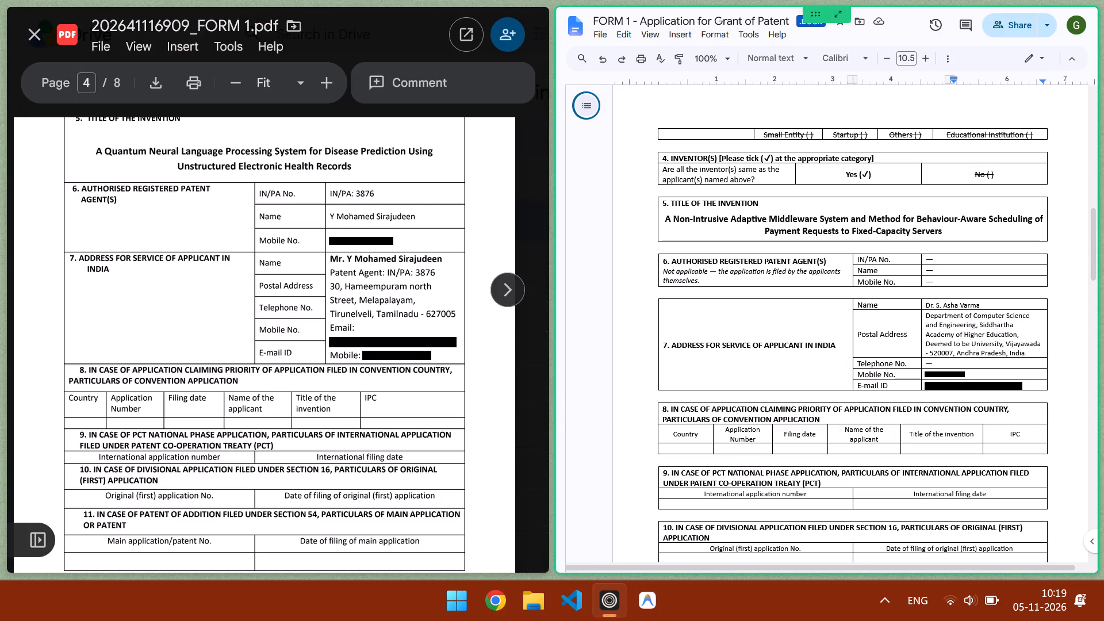
scroll(775, 426, down, 1)
scroll(411, 457, down, 2)
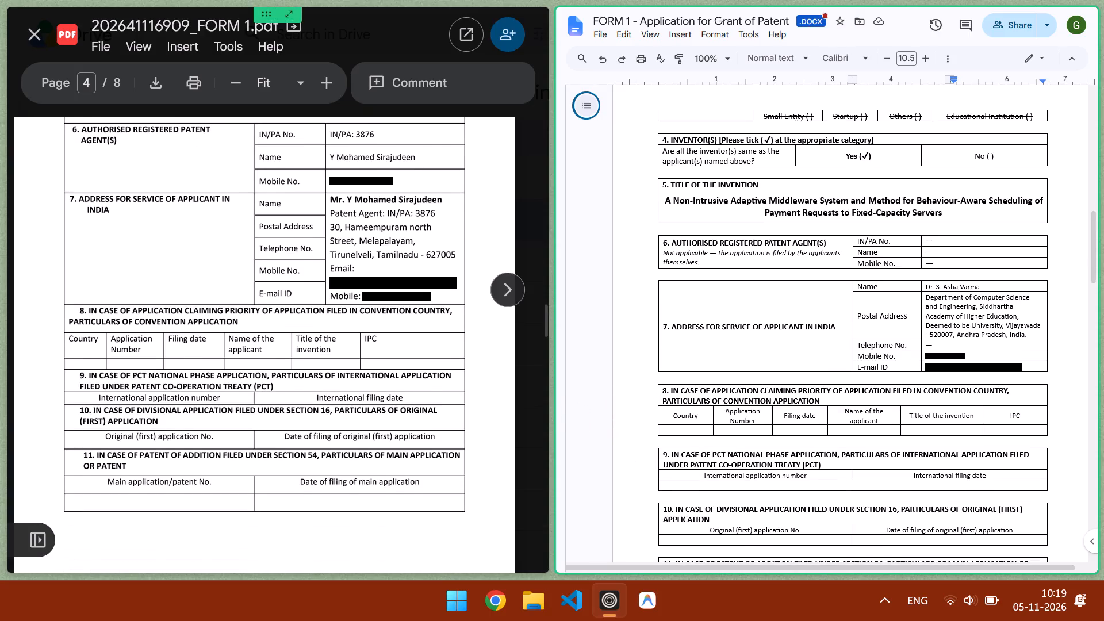
scroll(917, 498, down, 2)
scroll(346, 479, down, 3)
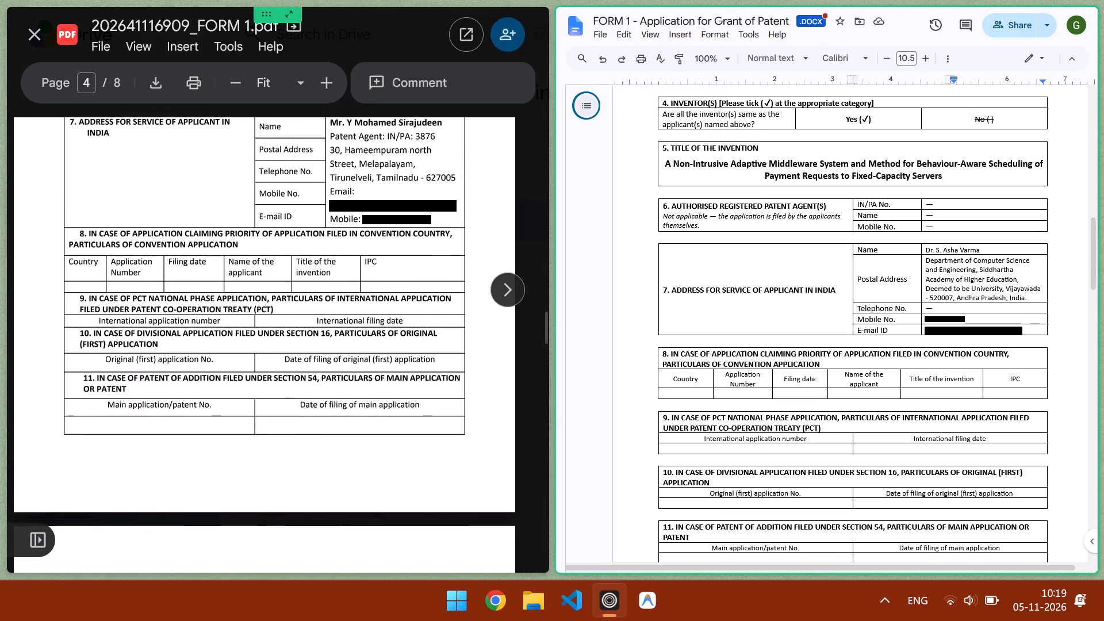
scroll(346, 479, down, 1)
scroll(772, 458, down, 4)
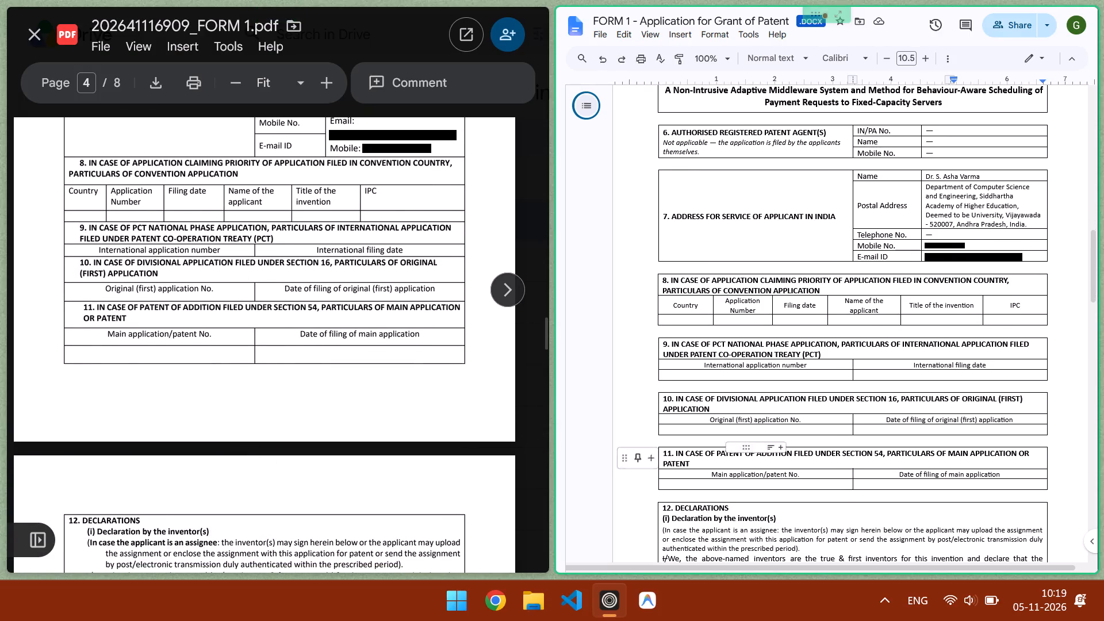
scroll(287, 436, down, 2)
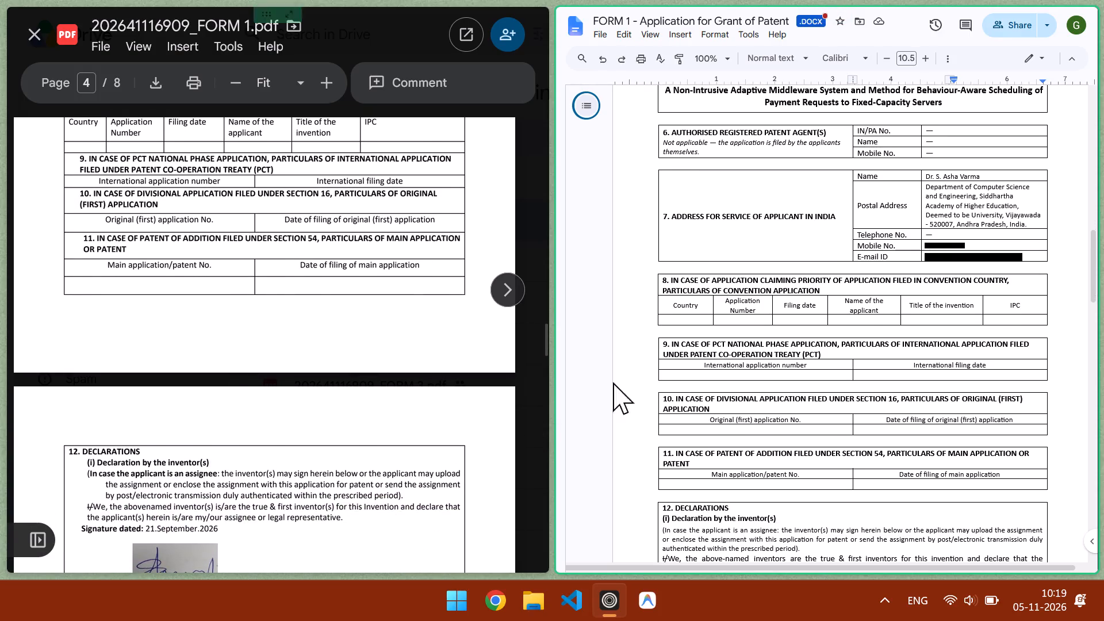
scroll(795, 445, down, 2)
scroll(395, 405, down, 8)
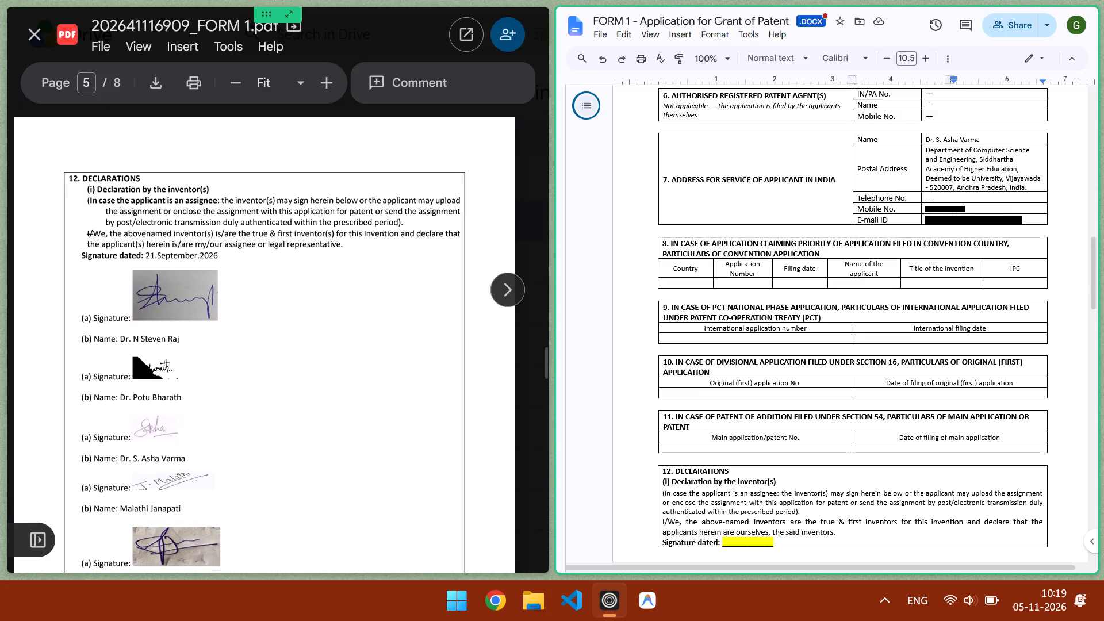
Compare the section 12(i) inventor declaration, its signature date and signature and name entries between the reference PDF and the FORM 1 document.
scroll(718, 414, down, 5)
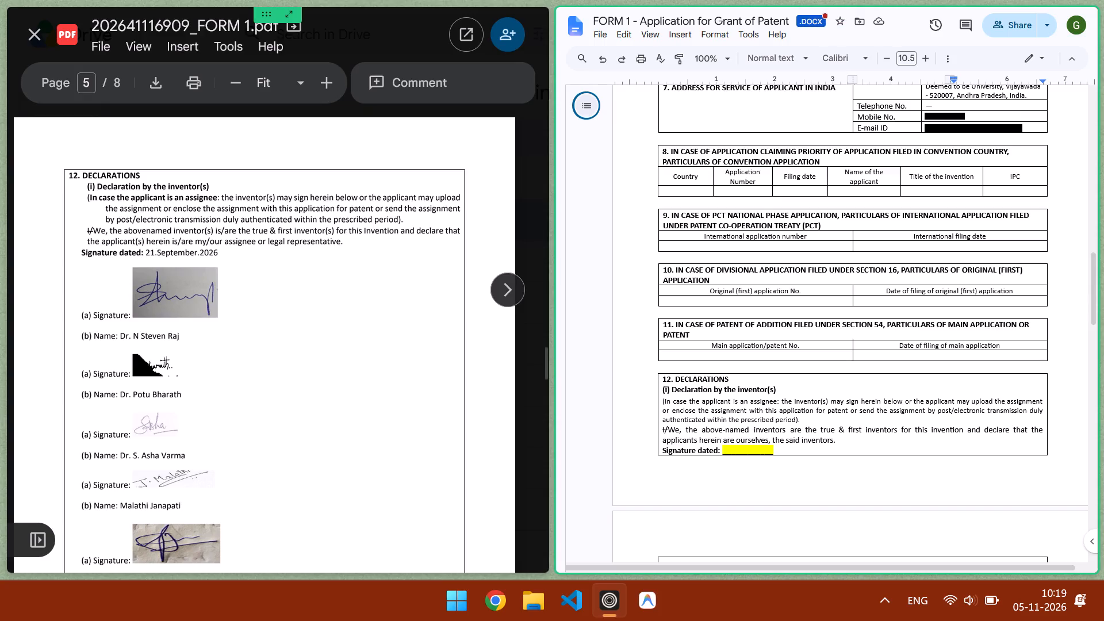
scroll(327, 444, down, 1)
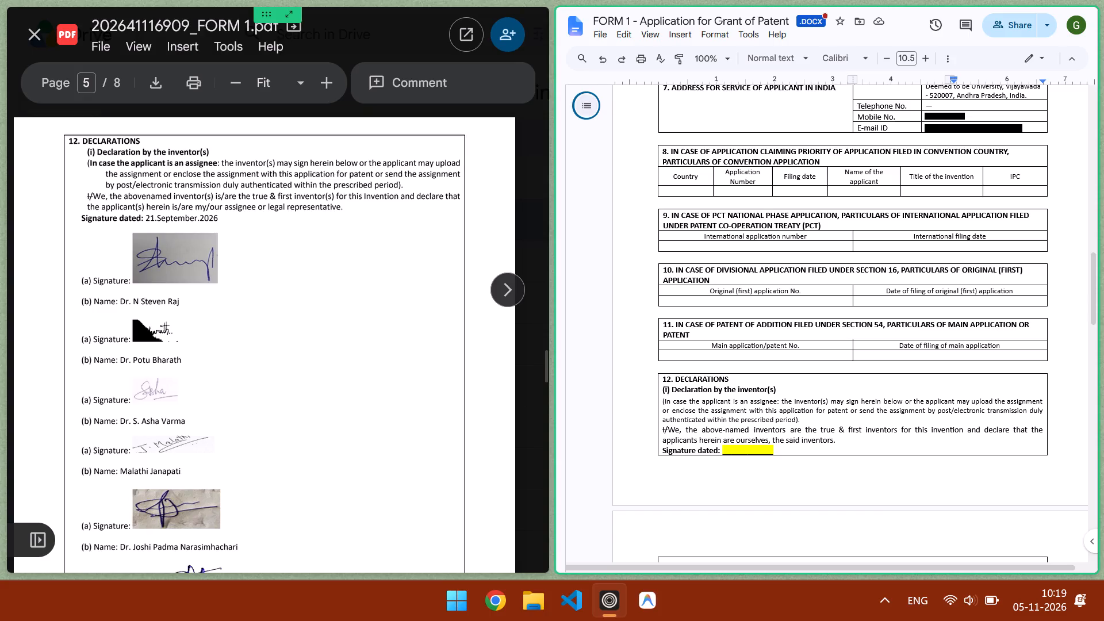
scroll(604, 375, down, 1)
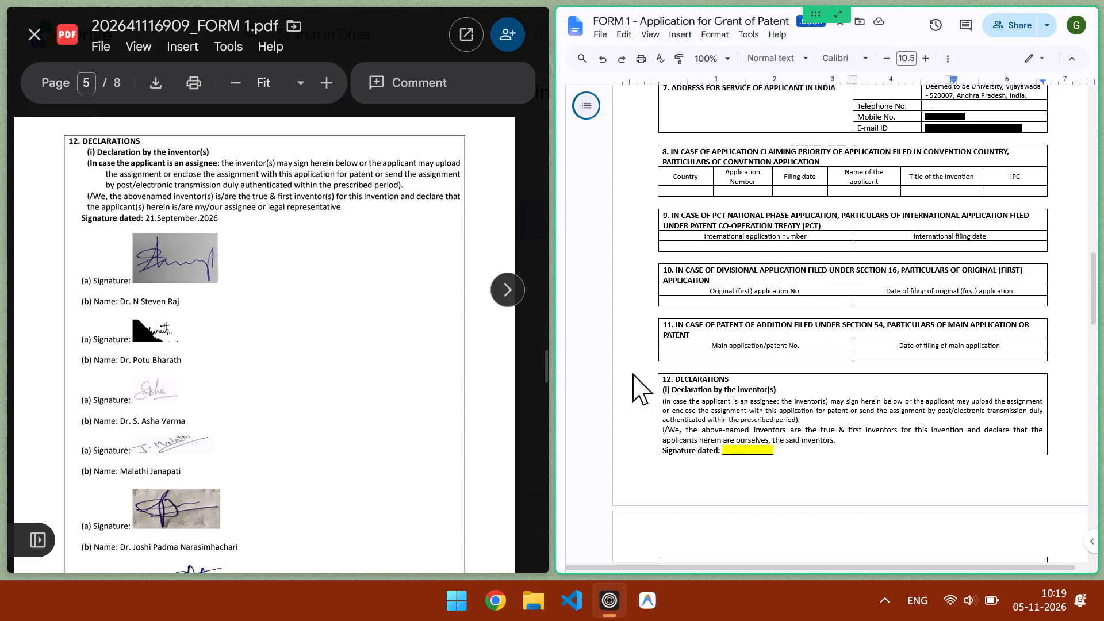
scroll(632, 373, down, 3)
scroll(750, 405, down, 2)
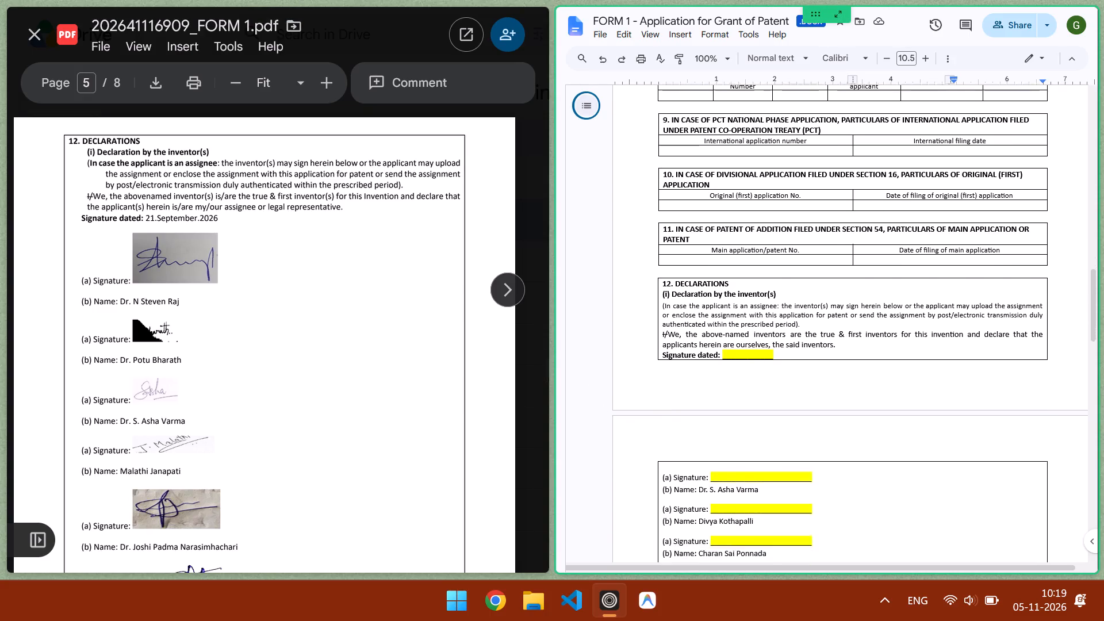
scroll(750, 405, down, 6)
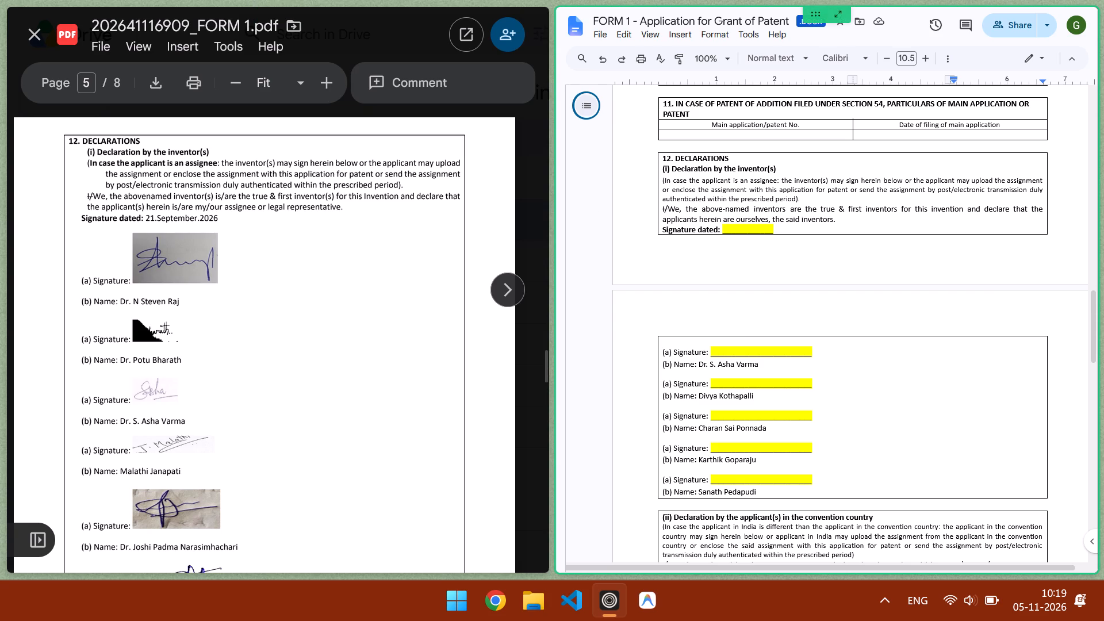
scroll(465, 412, down, 3)
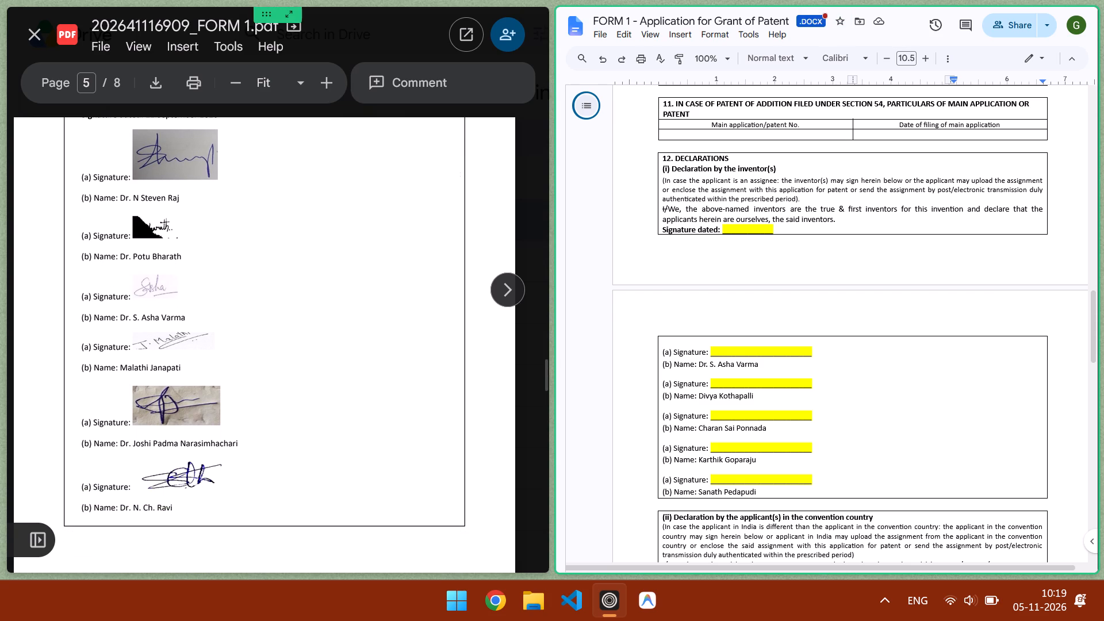
drag(134, 333, 140, 332)
drag(147, 332, 210, 335)
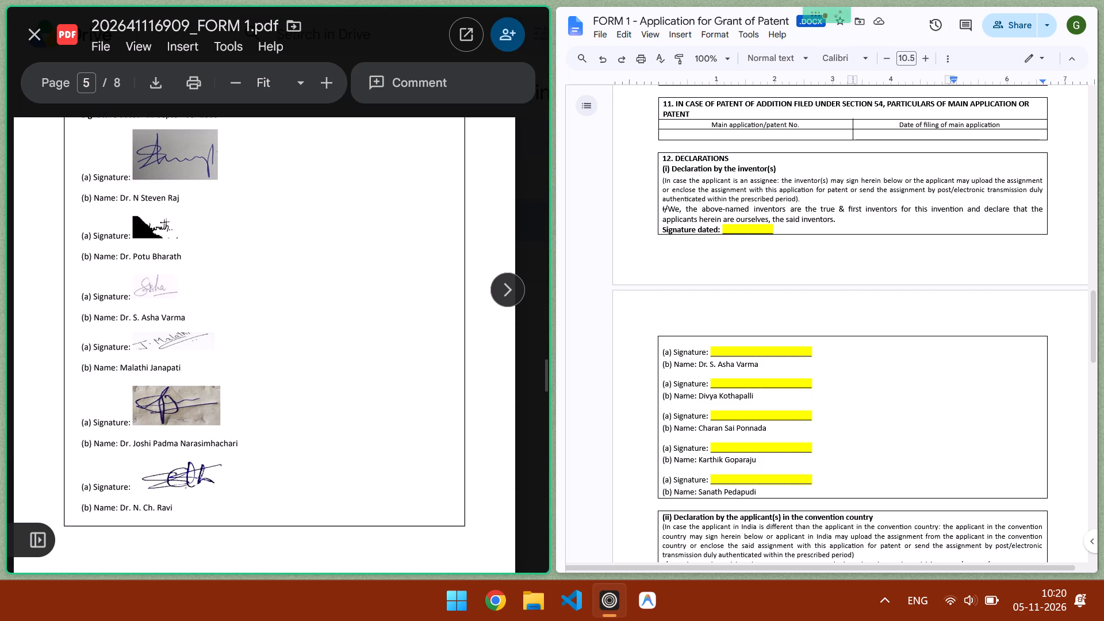
scroll(486, 527, down, 17)
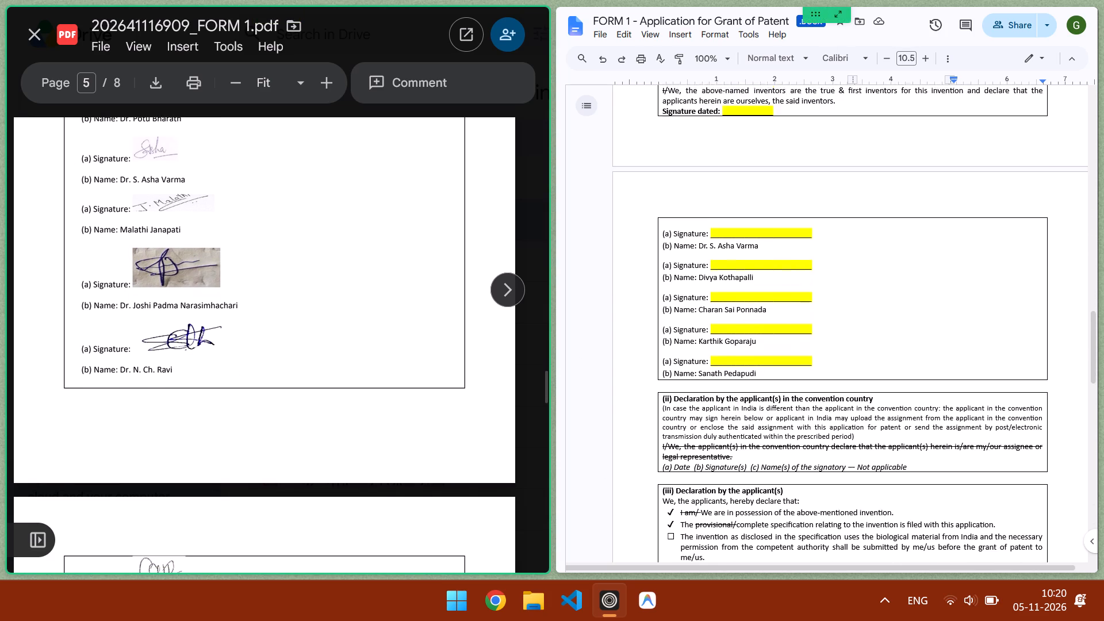
scroll(761, 471, down, 15)
scroll(724, 405, down, 2)
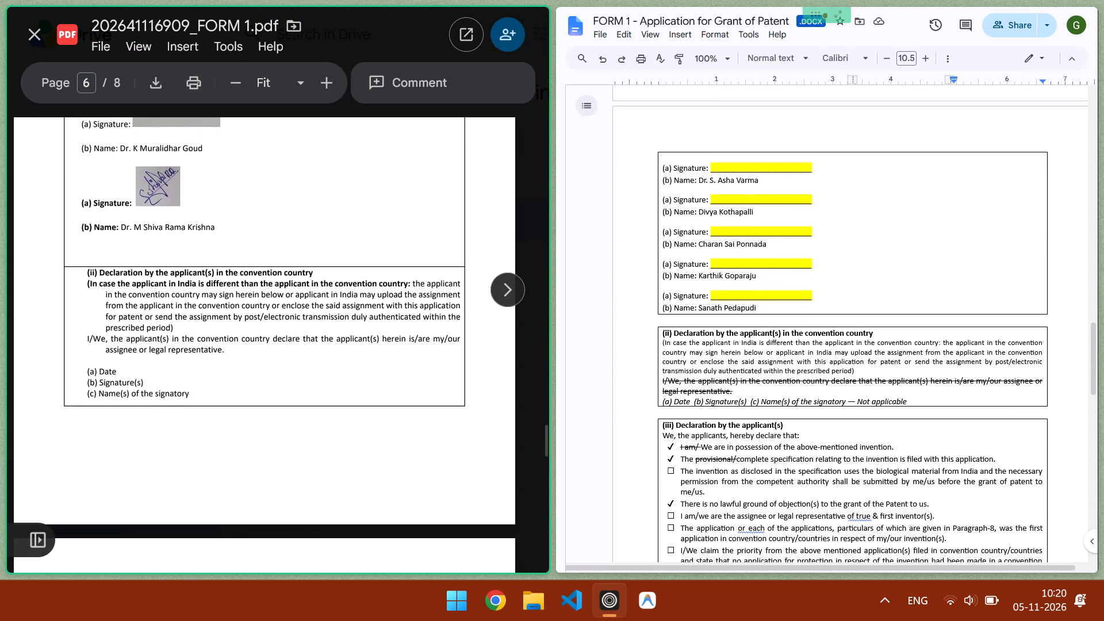
Compare declarations (ii) and (iii) by the applicants, including wording, strikethroughs and ticked statements, between the reference PDF and the FORM 1 document.
scroll(724, 405, down, 12)
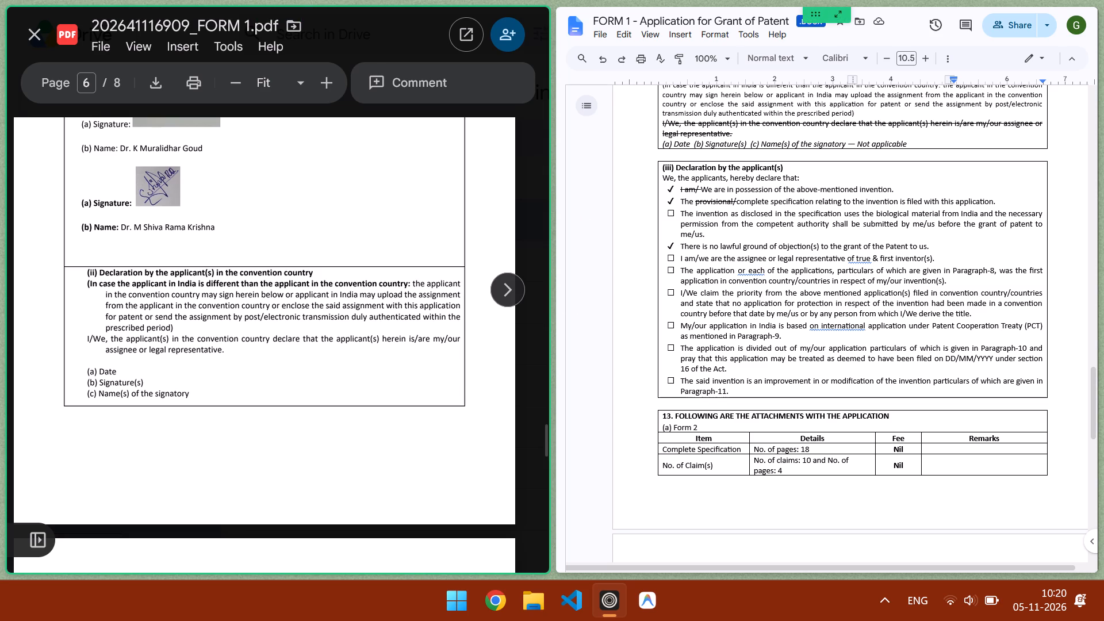
drag(214, 274, 361, 281)
click(136, 311)
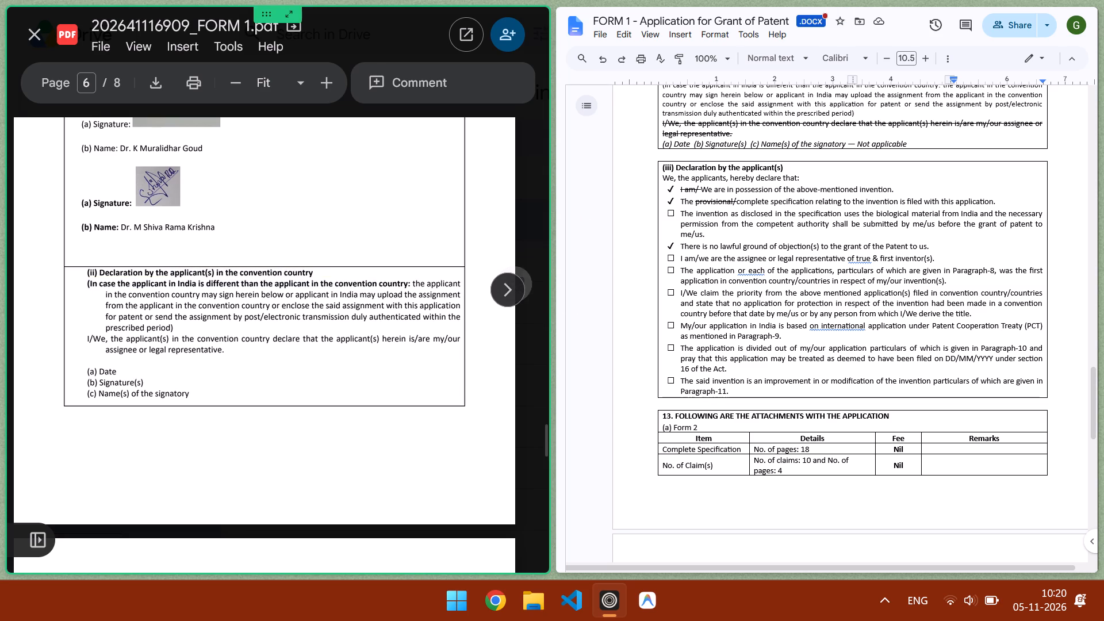
scroll(359, 337, down, 1)
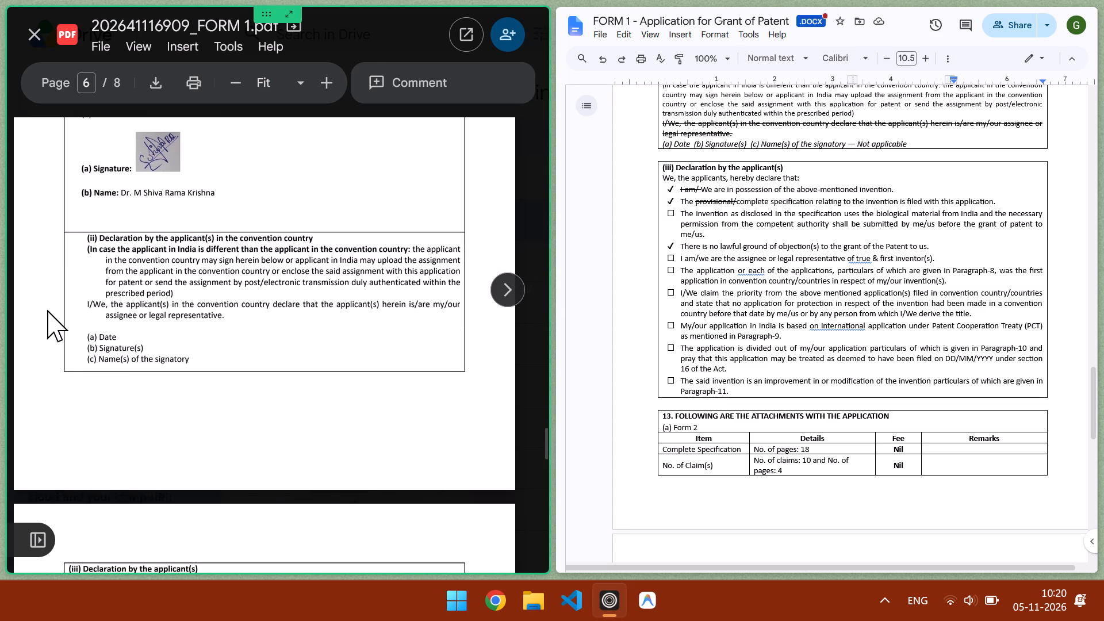
drag(49, 309, 267, 329)
click(270, 331)
scroll(719, 329, up, 5)
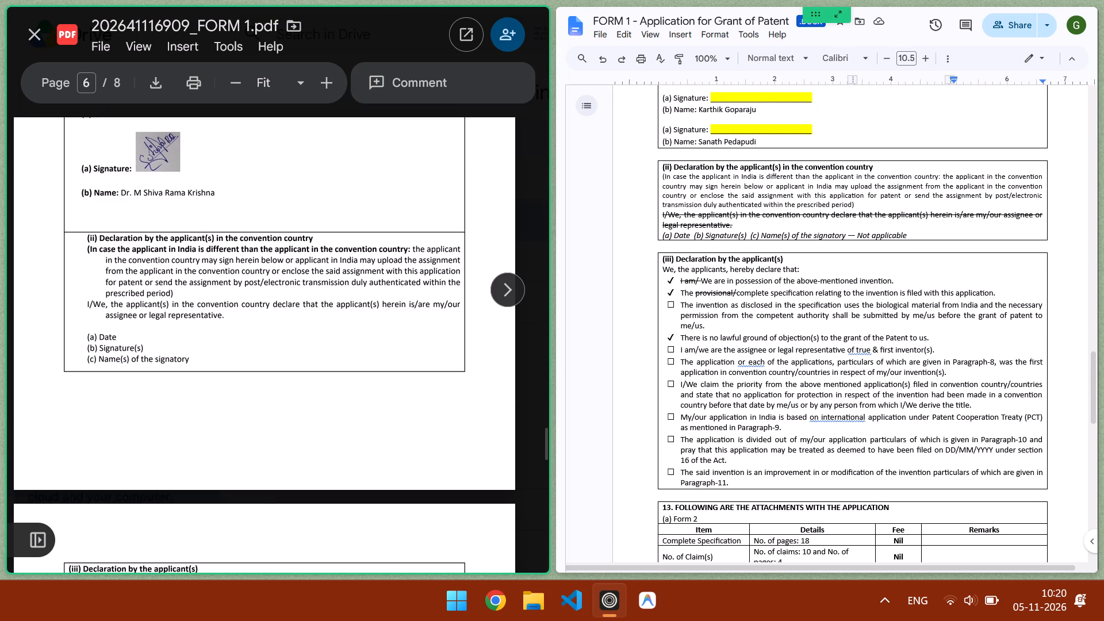
scroll(820, 314, down, 2)
scroll(287, 366, down, 10)
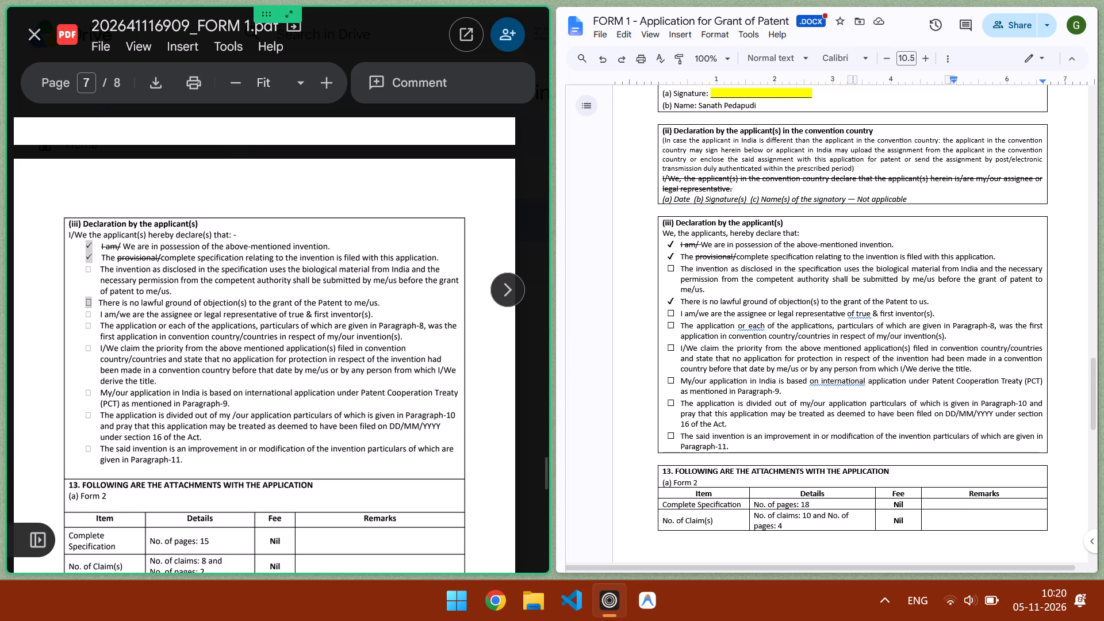
drag(97, 301, 365, 301)
click(367, 301)
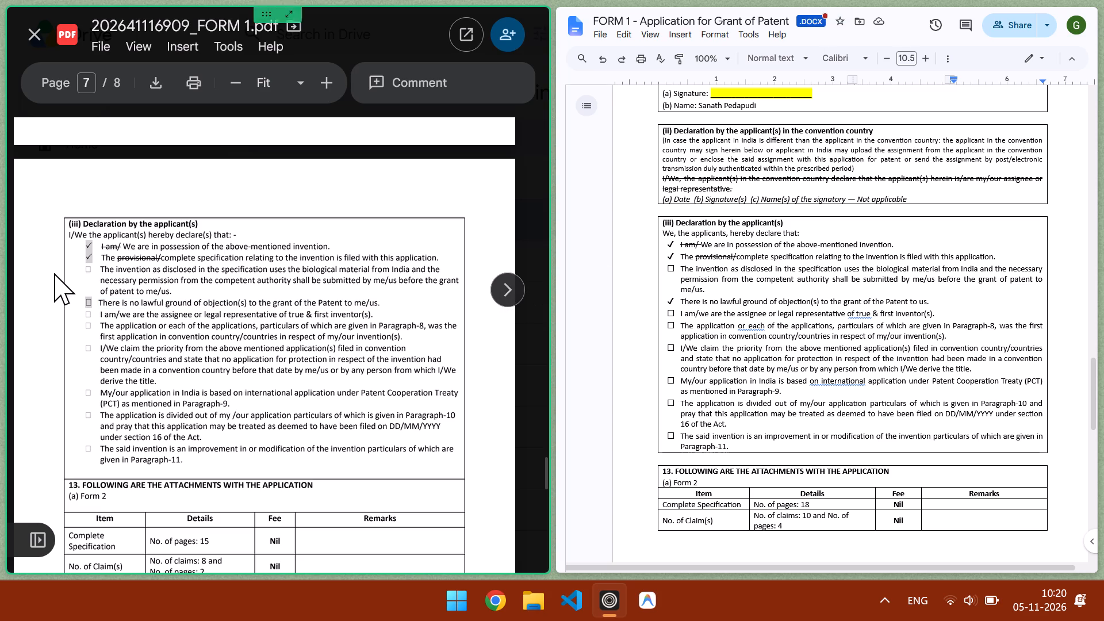
Compare the section 13 attachments table and the notes below it between the reference PDF and the FORM 1 document.
scroll(305, 405, down, 6)
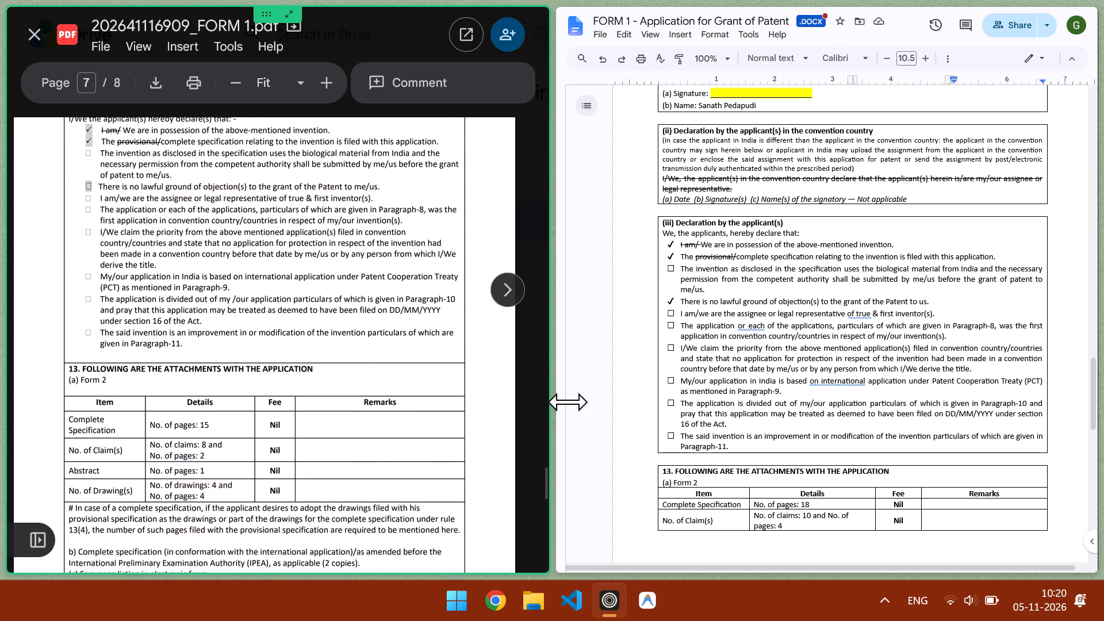
scroll(568, 402, down, 6)
scroll(711, 399, down, 4)
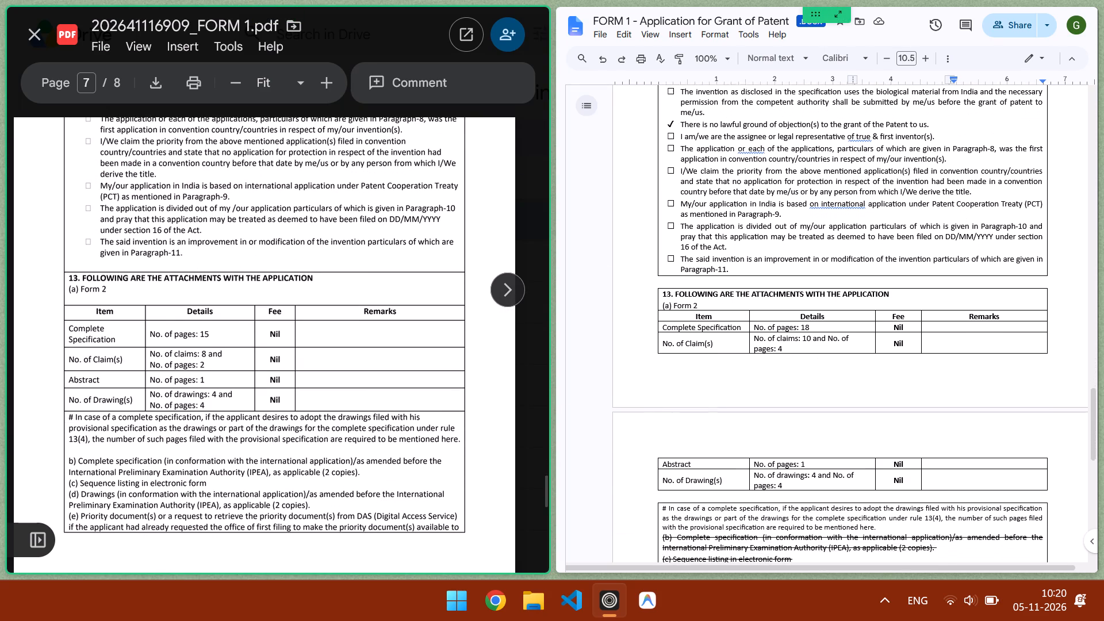
scroll(363, 424, down, 1)
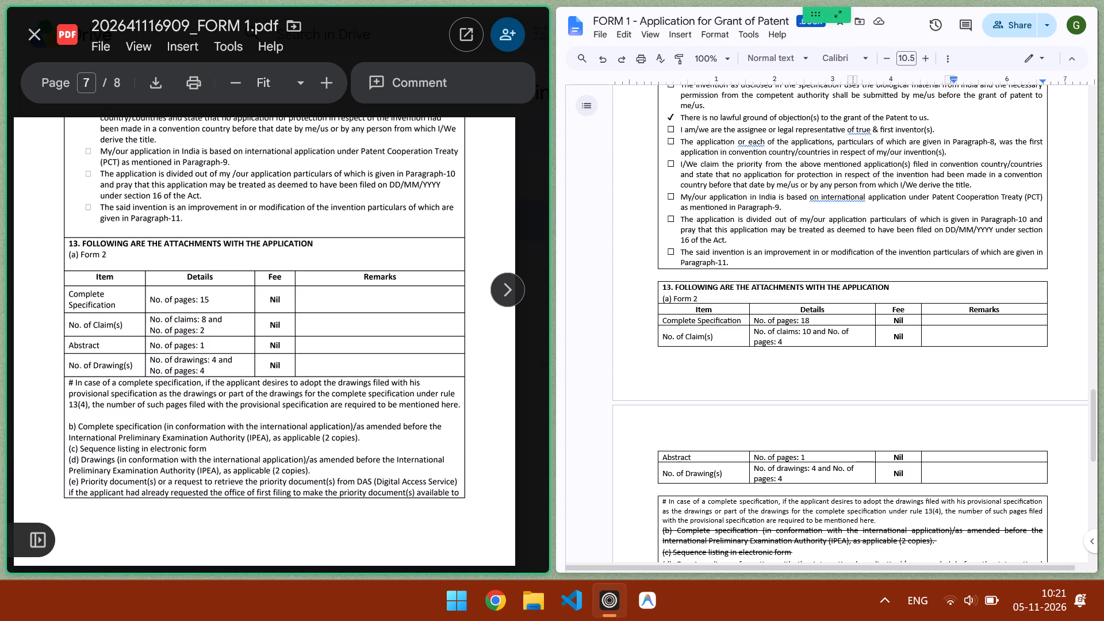
Compare attachment items (b) to (j), the total fee line, closing declaration and signature block between the reference PDF and the FORM 1 document.
scroll(819, 523, down, 3)
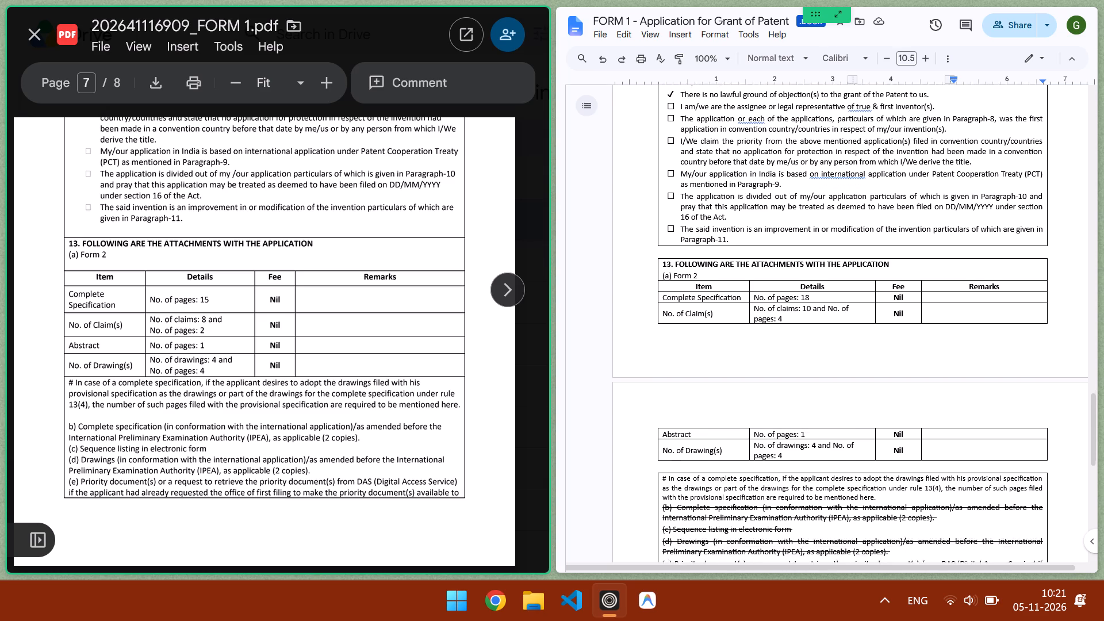
scroll(692, 487, down, 10)
scroll(268, 477, down, 8)
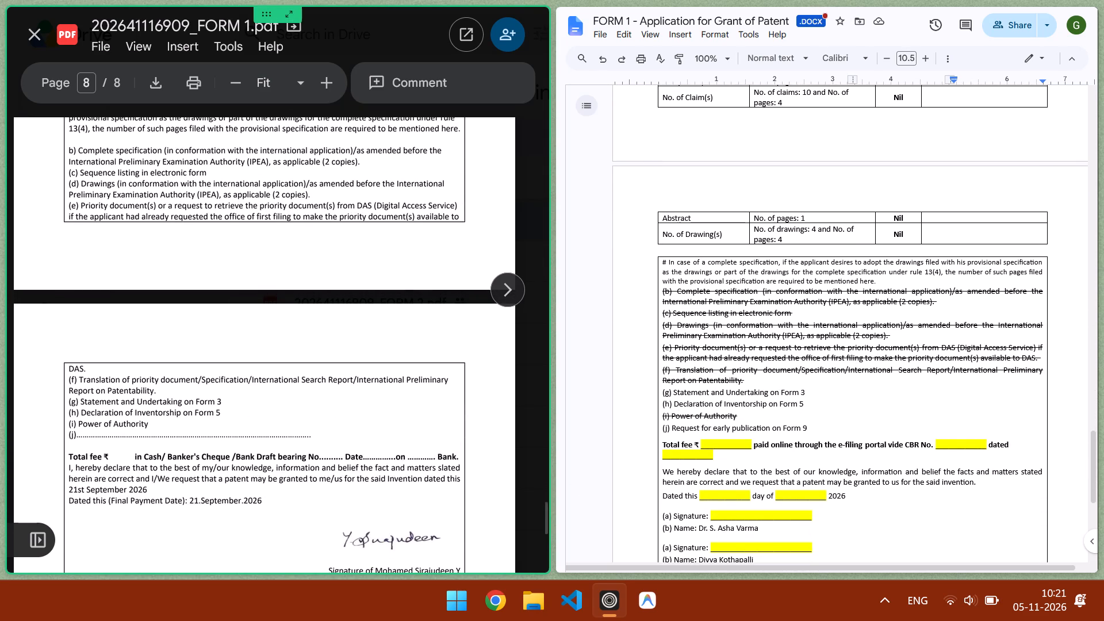
scroll(421, 477, down, 3)
scroll(423, 477, up, 6)
scroll(823, 320, up, 4)
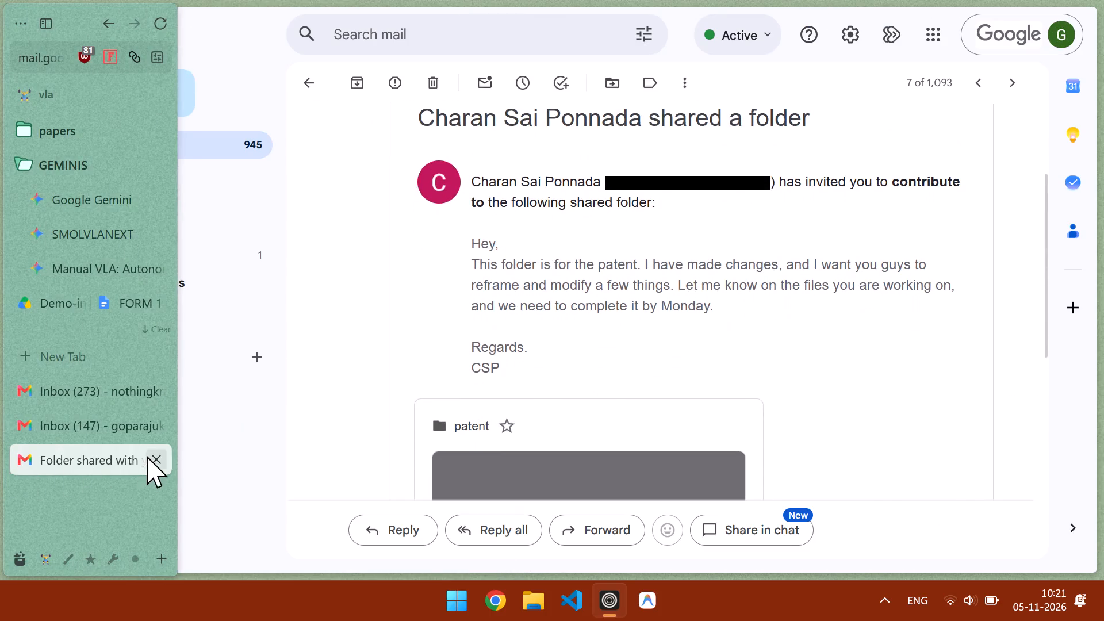
click(154, 455)
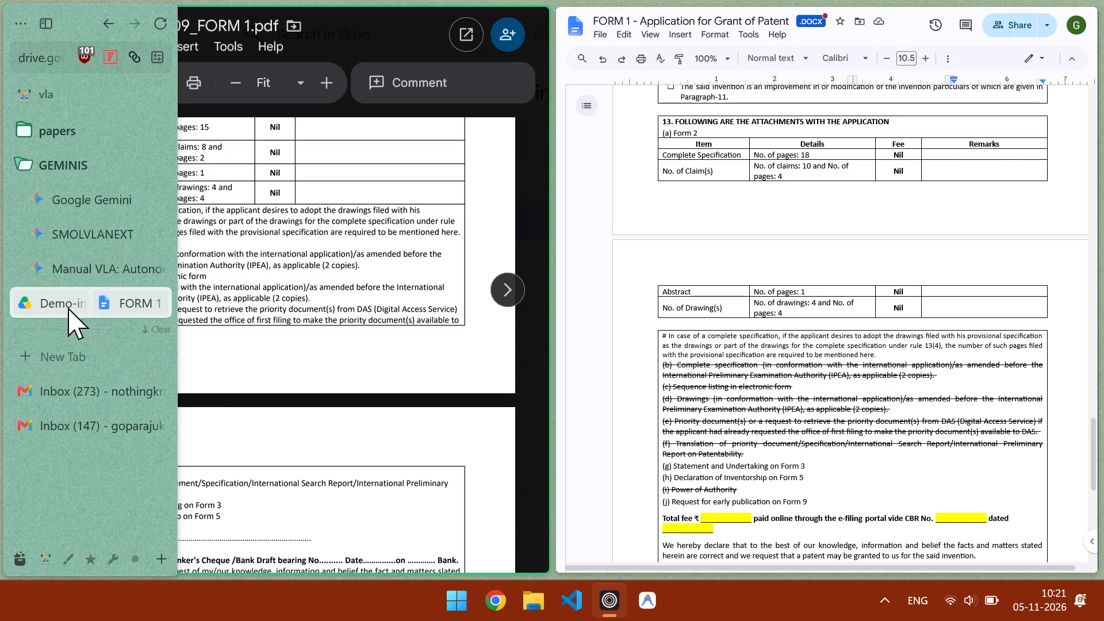
Open the Drive folder that holds the reference FORM PDFs in a separate browser tab, using the reference PDF view's address.
click(68, 304)
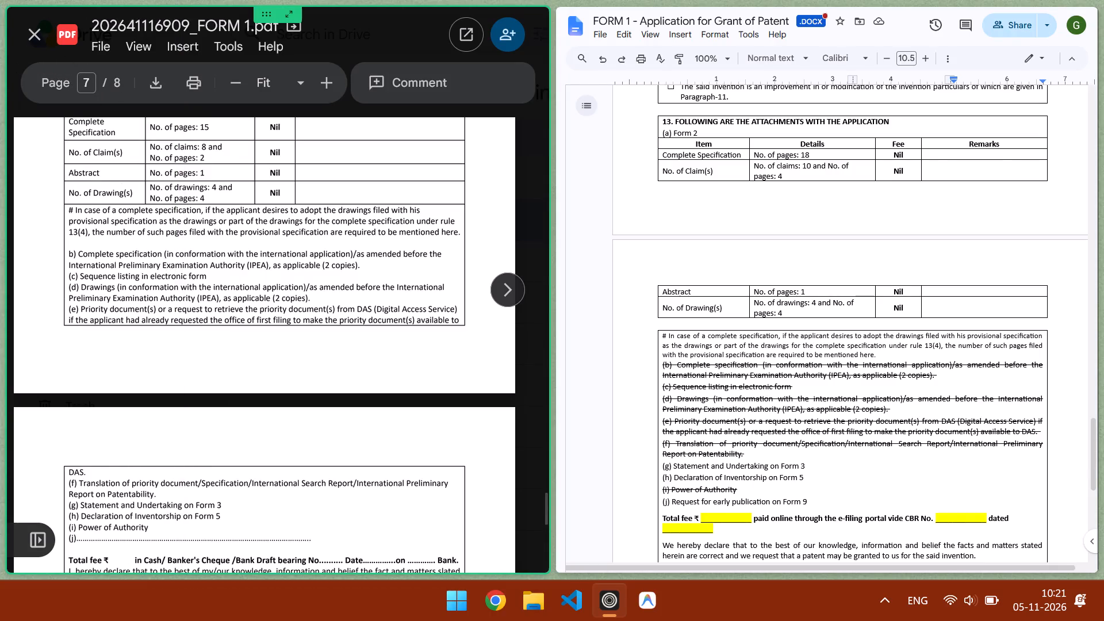
click(173, 210)
key(ctrl+l)
key(ctrl+c)
key(ctrl+t)
key(ctrl+v)
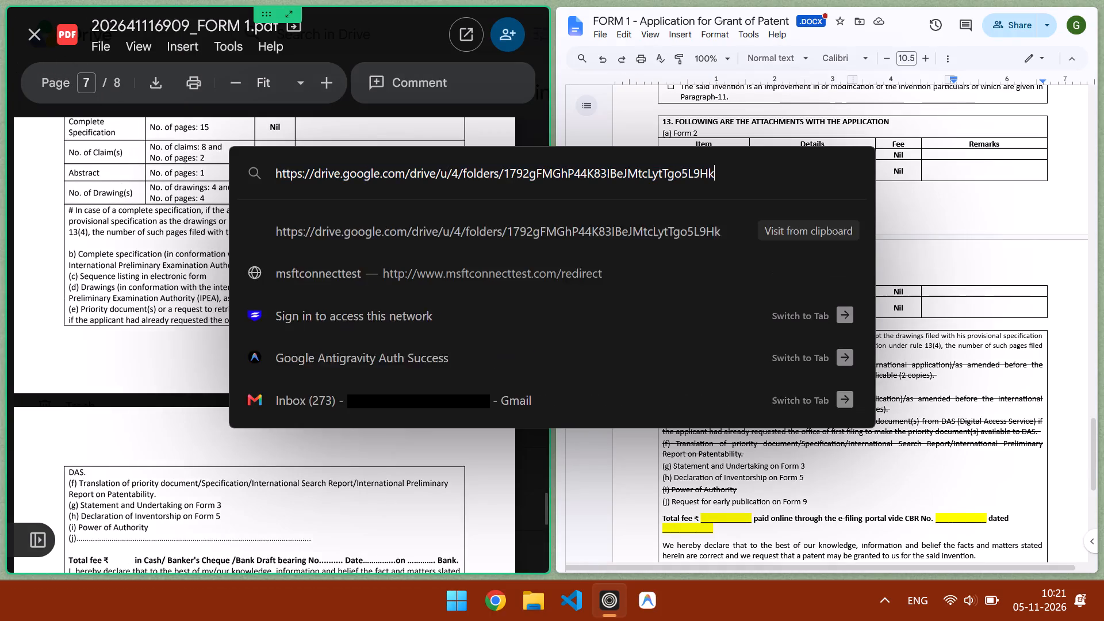
key(Return)
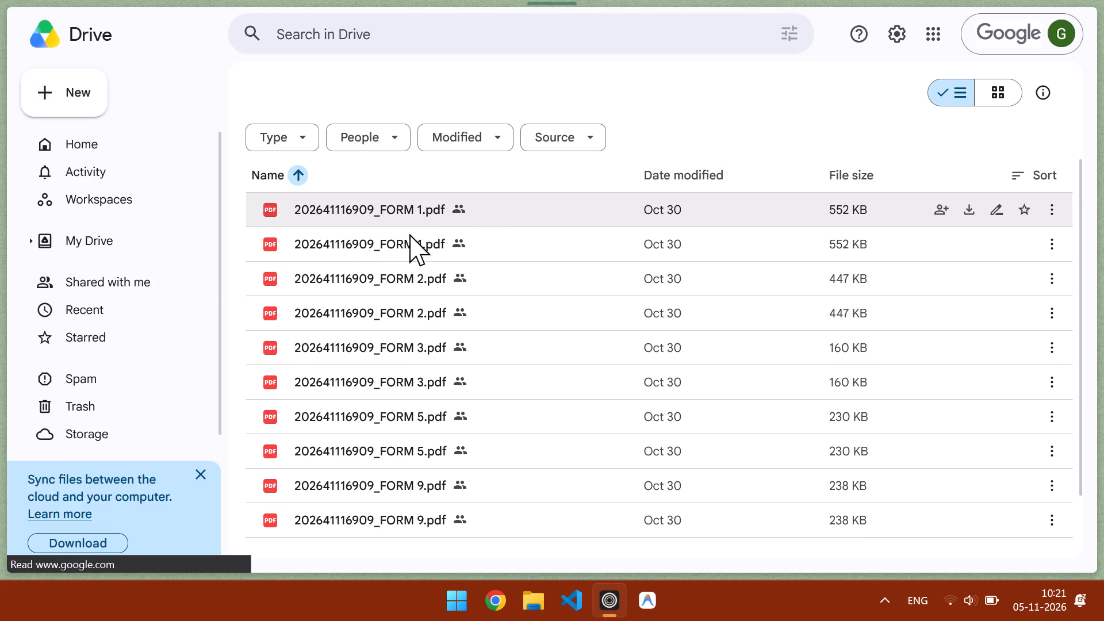
Open the FORM 2 - Complete Specification Word document from the Patent Application Files folder in Drive.
scroll(376, 224, up, 5)
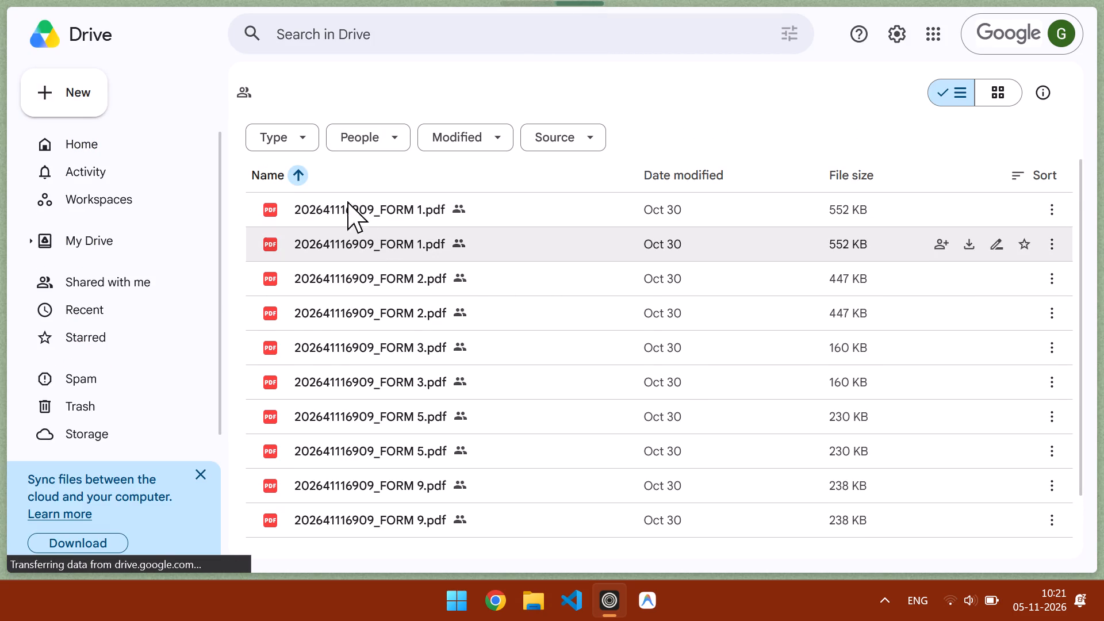
click(300, 172)
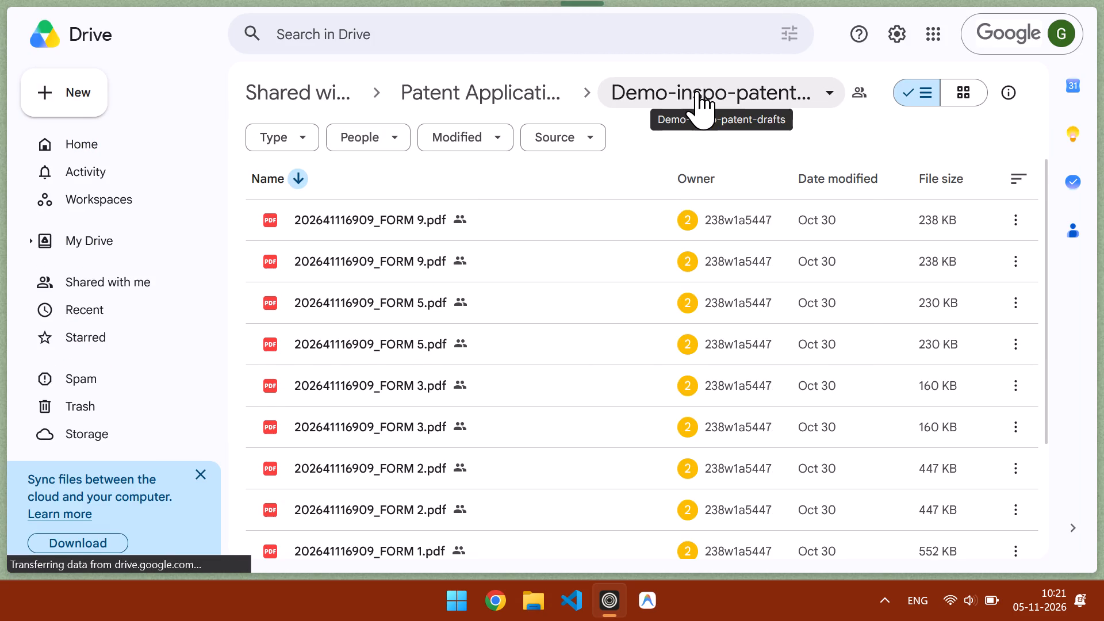
click(697, 91)
click(479, 85)
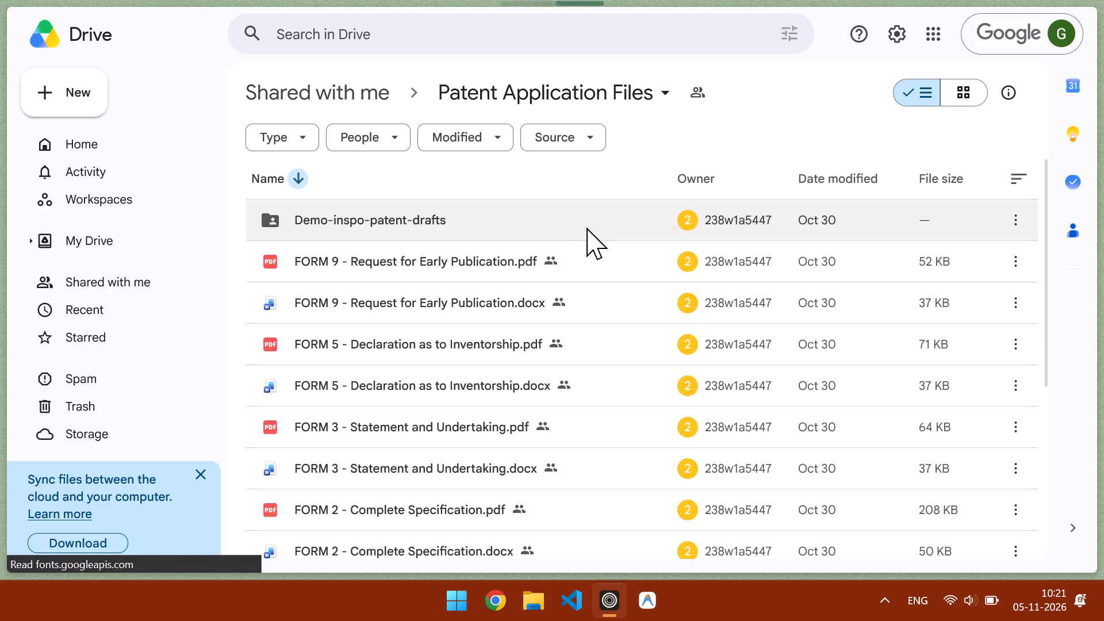
scroll(488, 333, down, 5)
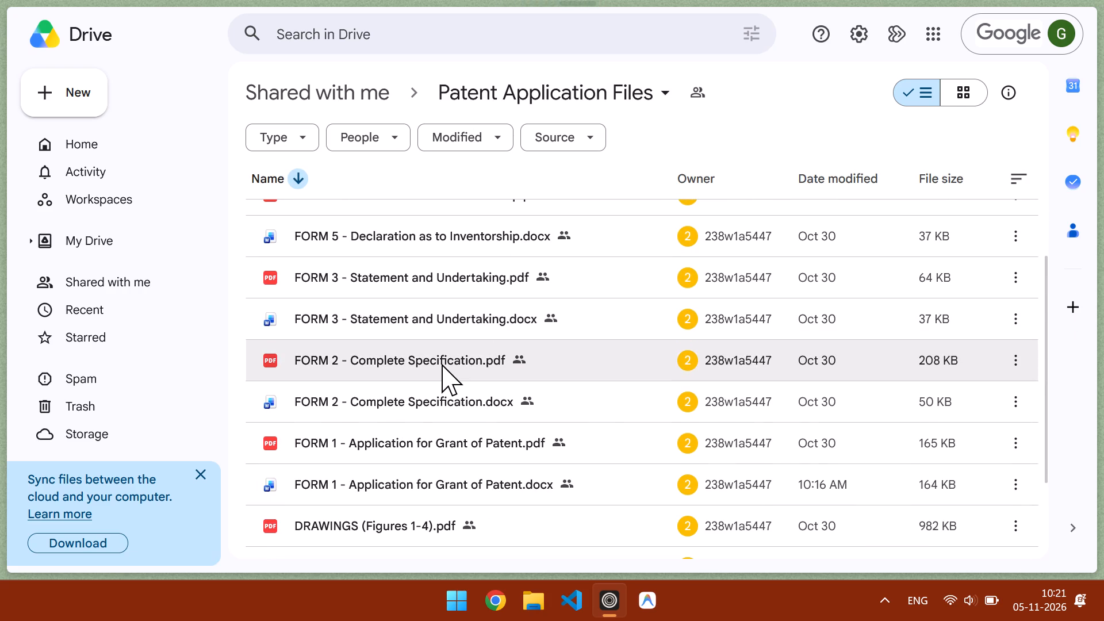
double_click(442, 364)
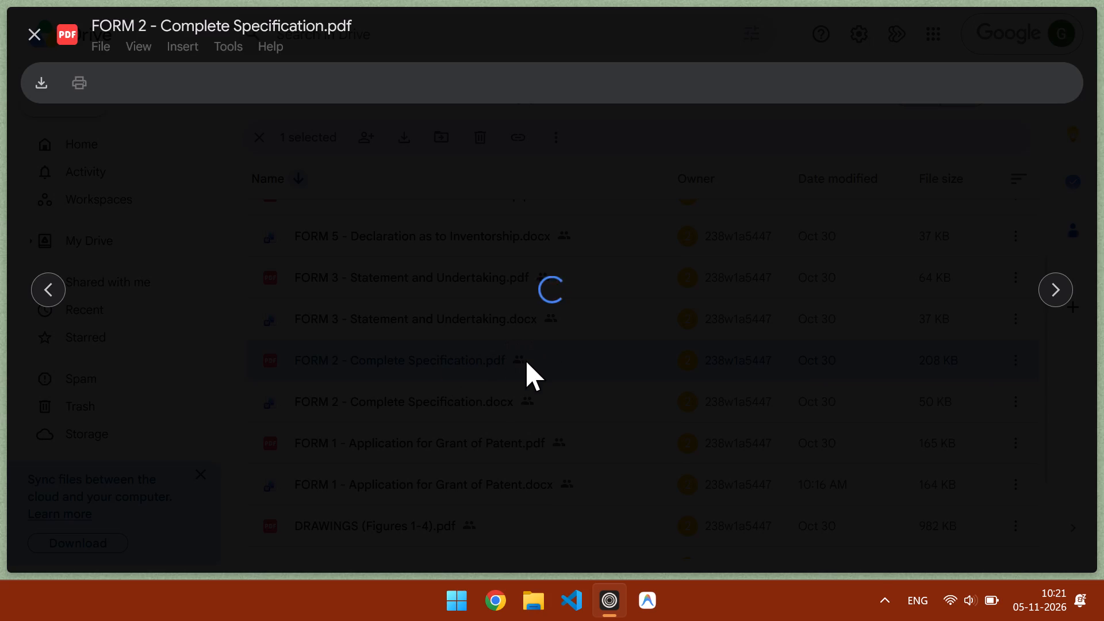
key(Escape)
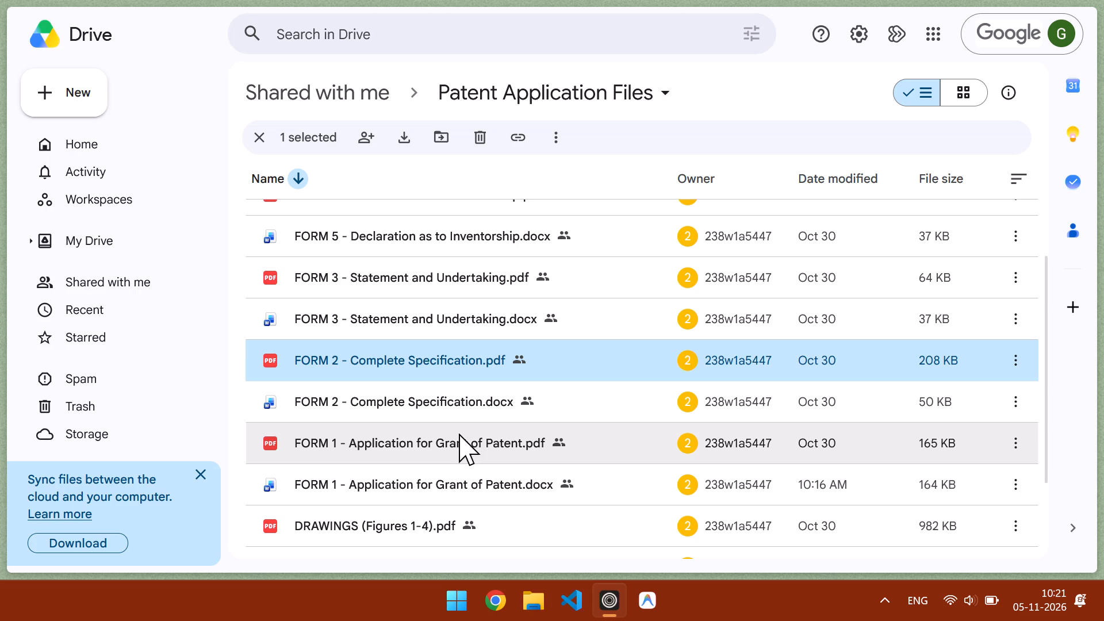
double_click(454, 395)
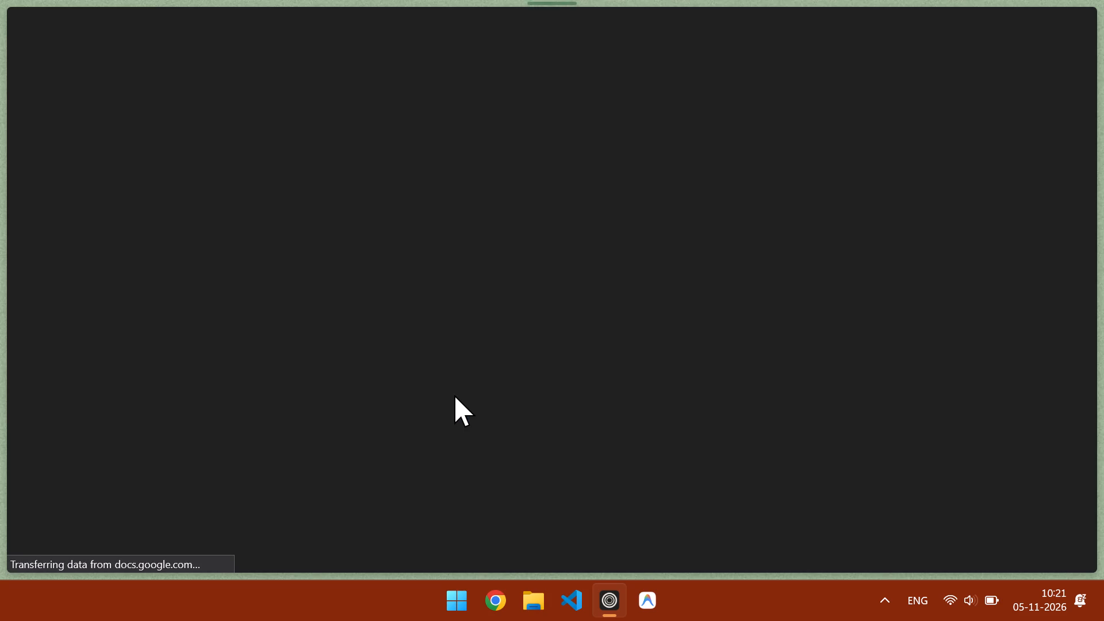
Examine the FORM 2 cover page, its applicants table, and the field and background sections of the invention.
scroll(451, 380, down, 5)
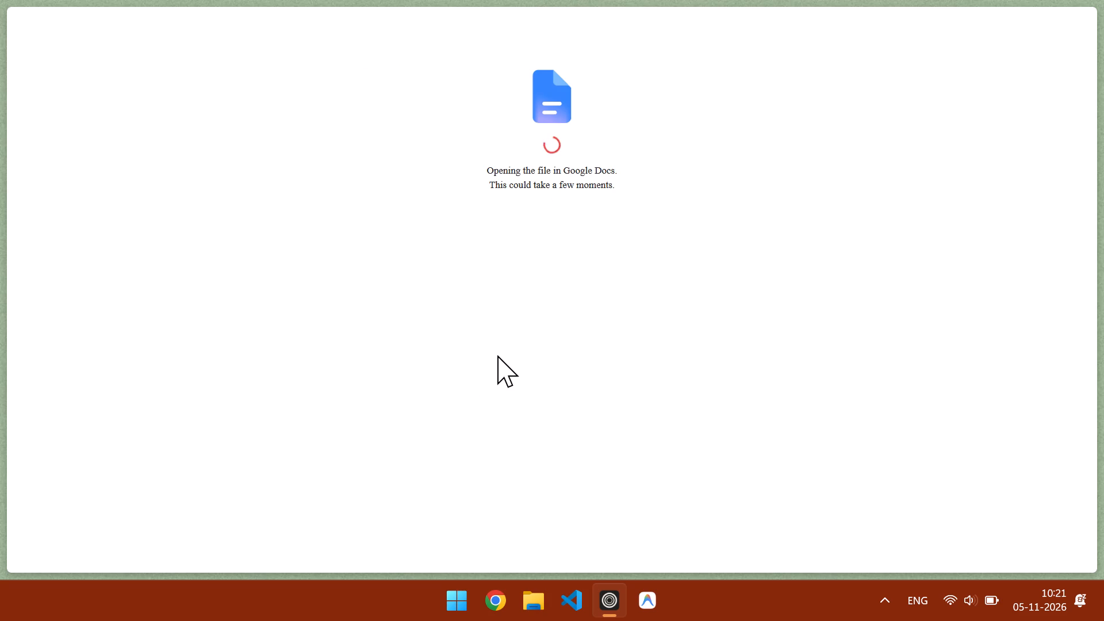
scroll(494, 348, down, 4)
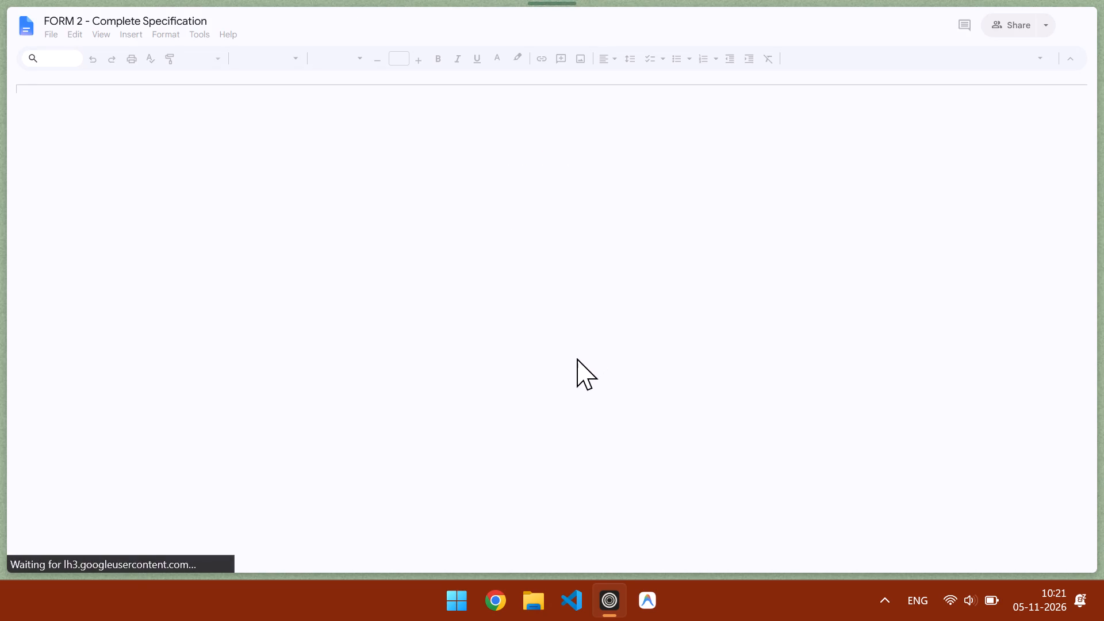
scroll(486, 296, down, 5)
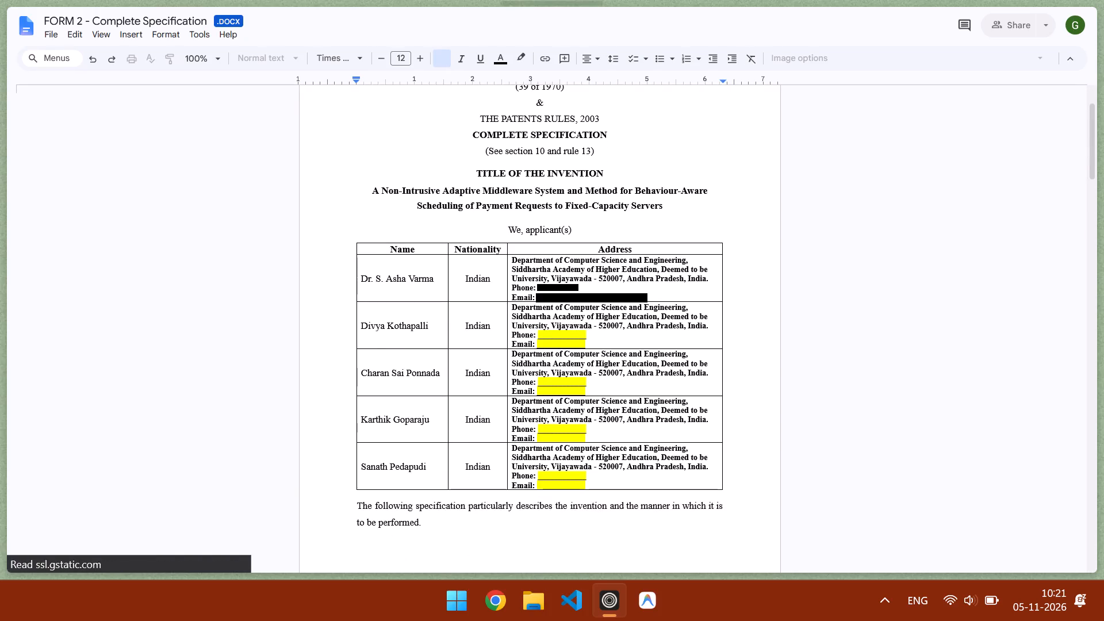
scroll(488, 271, down, 7)
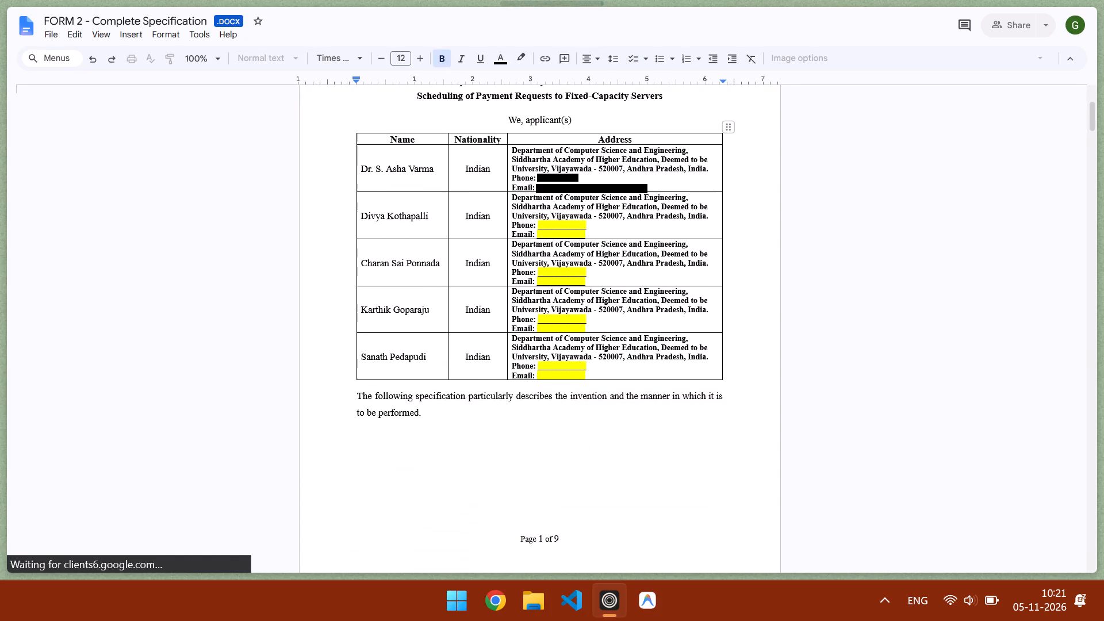
scroll(496, 258, down, 18)
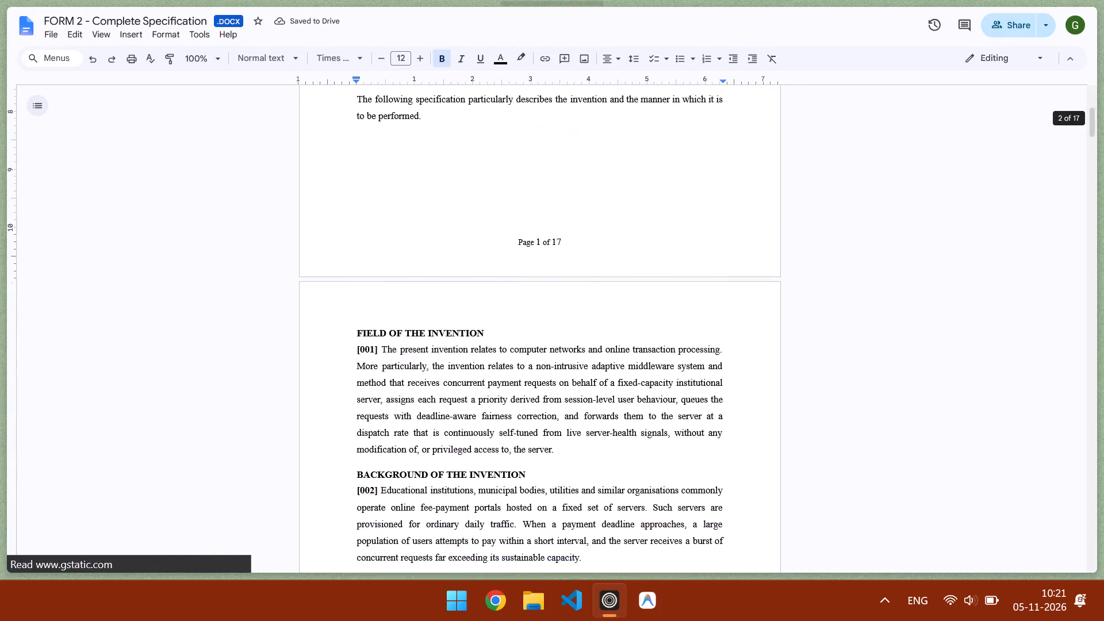
scroll(502, 290, down, 12)
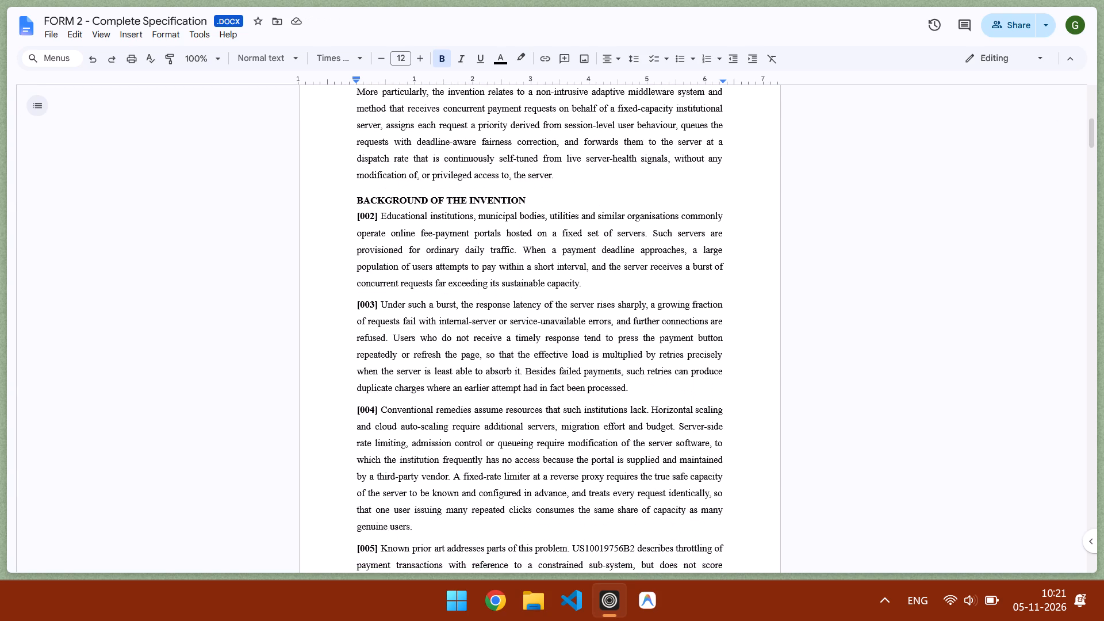
scroll(505, 289, down, 8)
scroll(506, 289, up, 5)
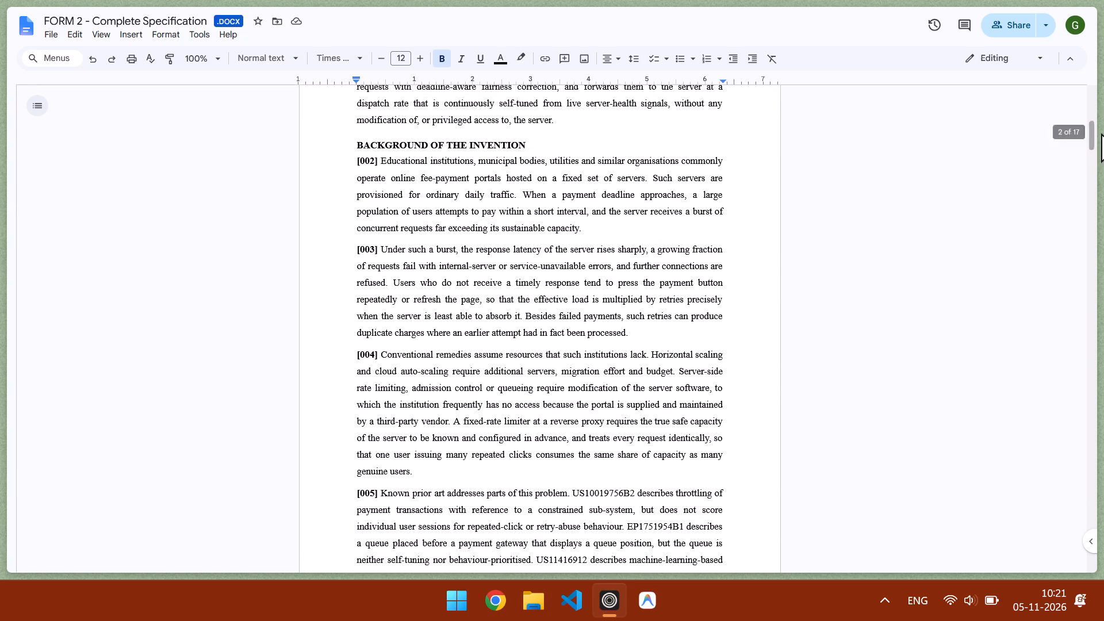
Check the final page of the FORM 2 document for its page count and return to the cover page.
drag(1092, 135, 1103, 565)
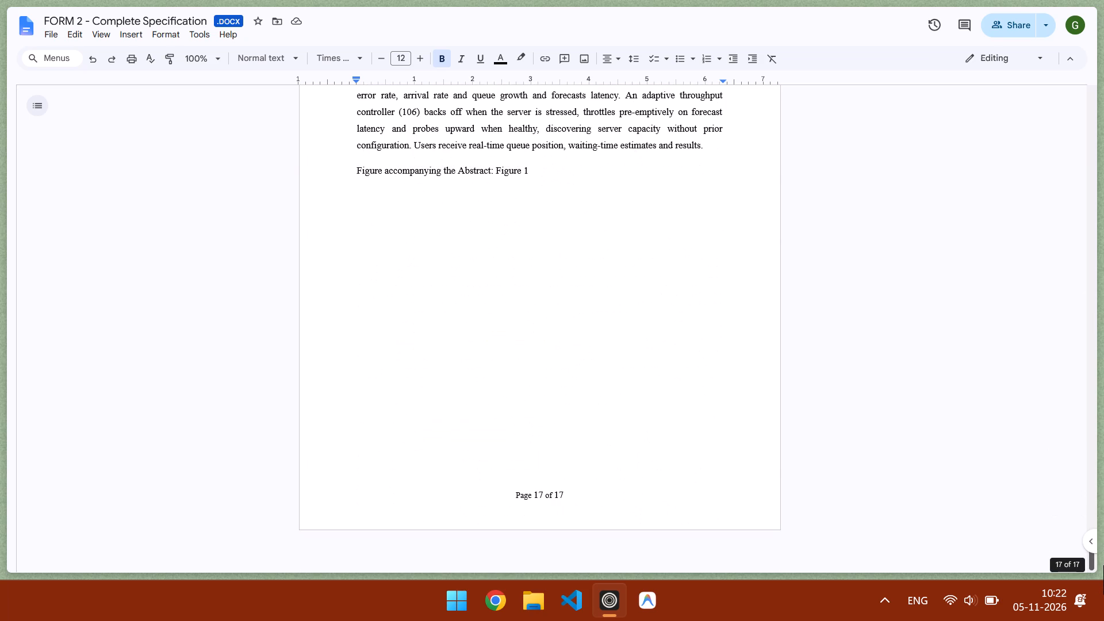
drag(1103, 565, 1021, 363)
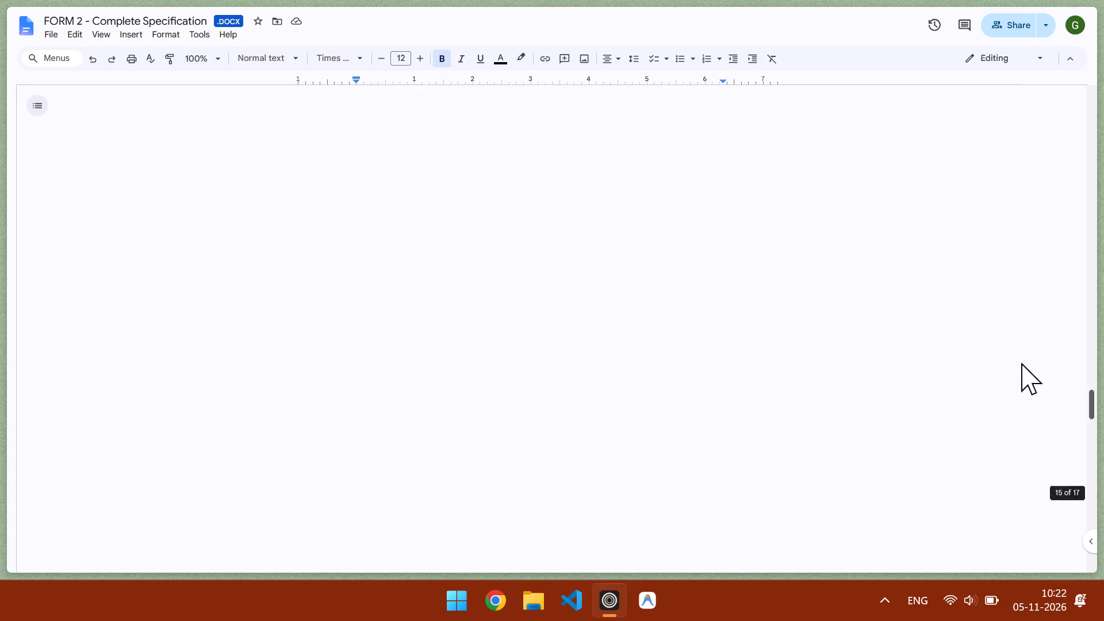
drag(1021, 363, 980, 133)
scroll(918, 258, up, 18)
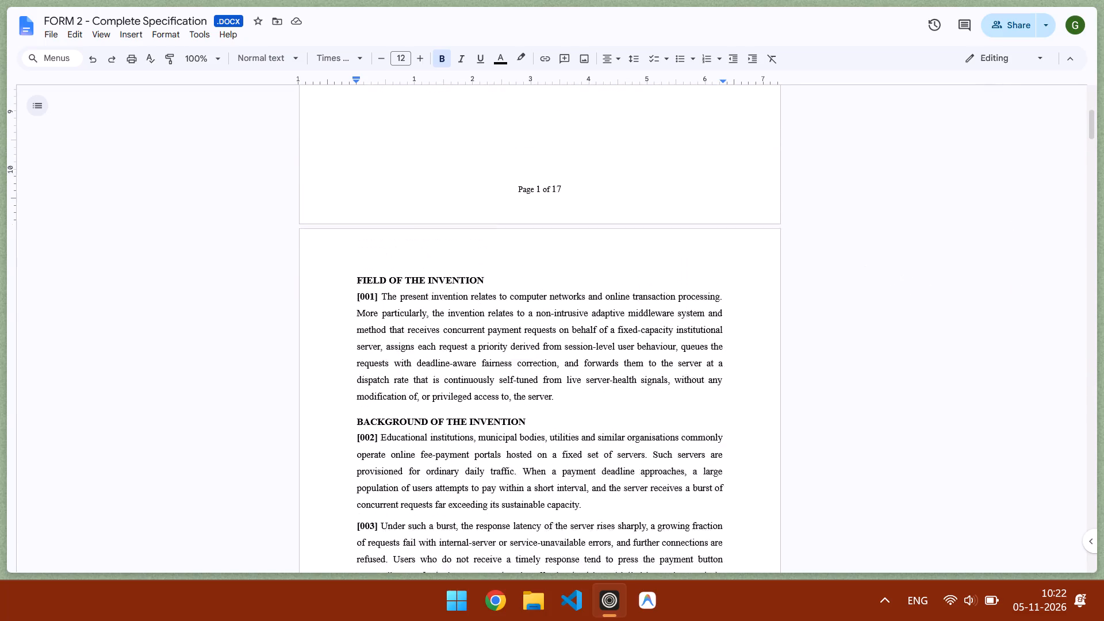
scroll(617, 231, up, 20)
scroll(617, 231, up, 9)
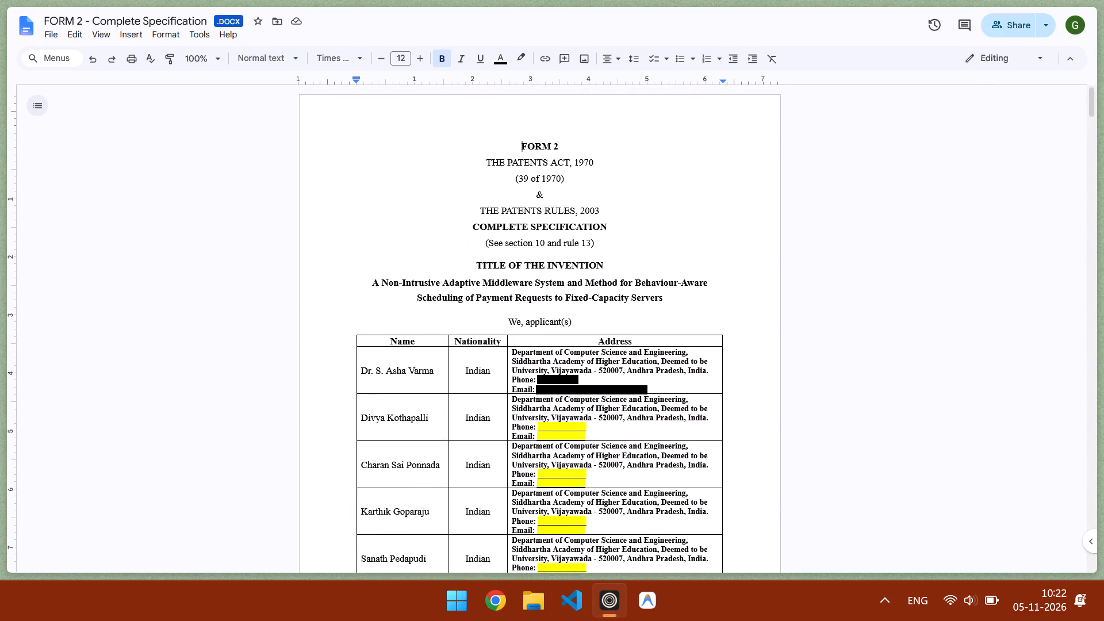
Read through FORM 2 from the applicants table to the brief description of the drawings, checking content and layout.
scroll(649, 330, down, 9)
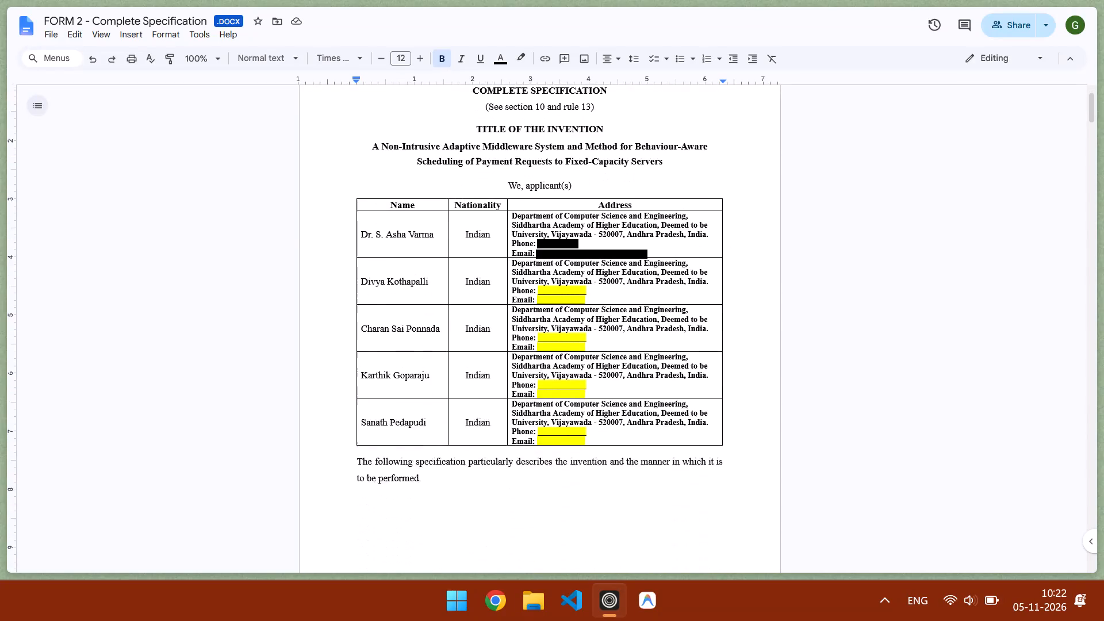
scroll(509, 348, down, 20)
scroll(509, 348, down, 5)
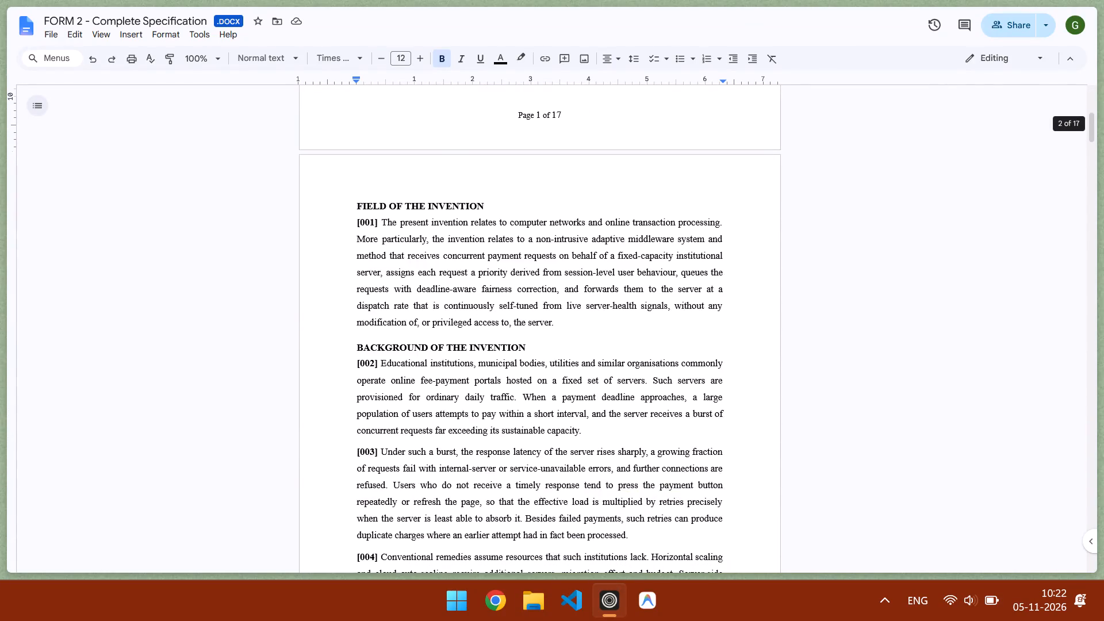
scroll(436, 225, down, 5)
scroll(468, 321, down, 10)
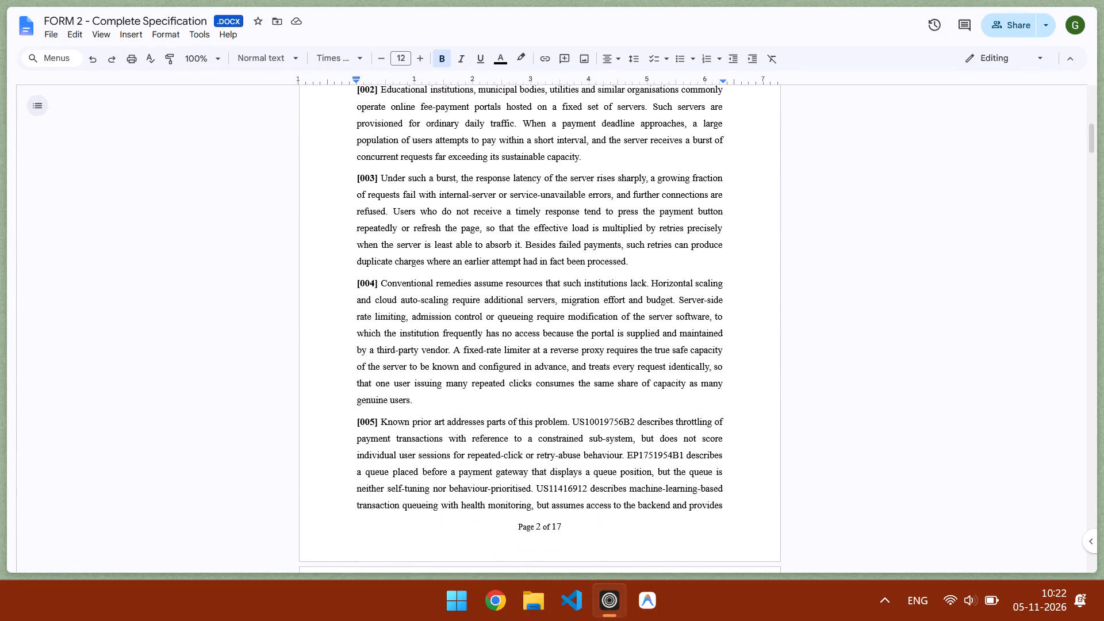
scroll(468, 325, down, 19)
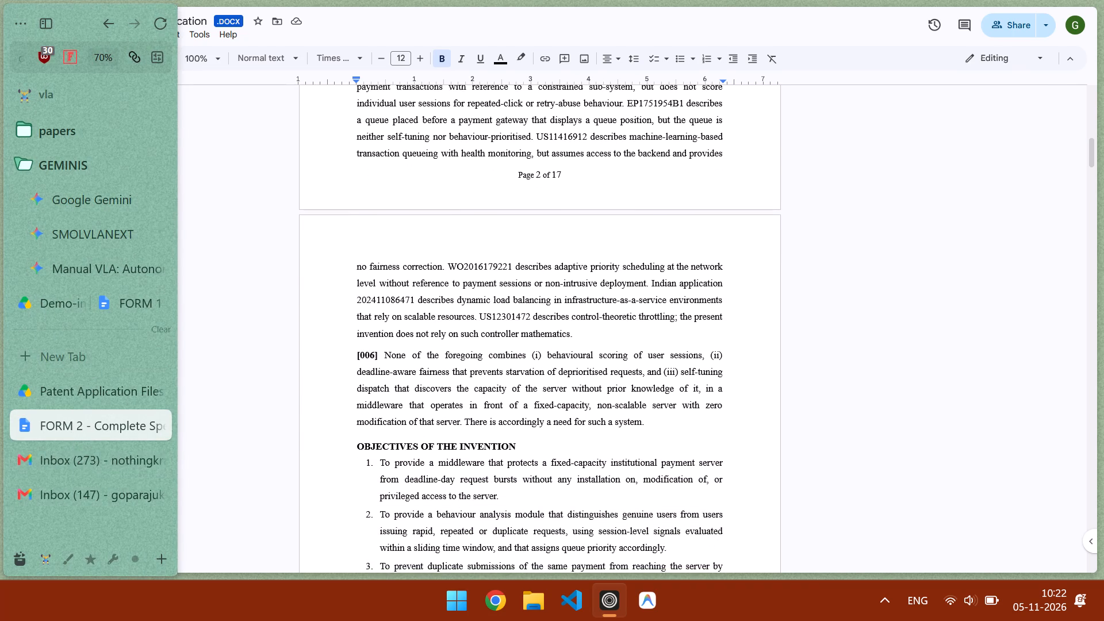
scroll(413, 376, down, 20)
scroll(413, 376, down, 15)
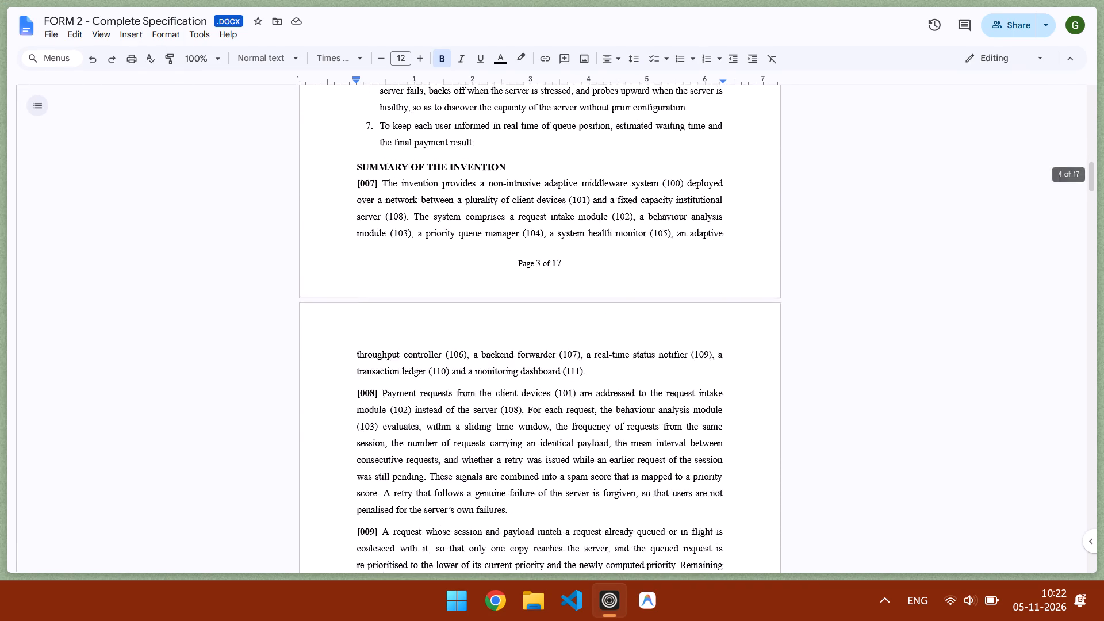
scroll(414, 359, down, 20)
scroll(414, 359, down, 10)
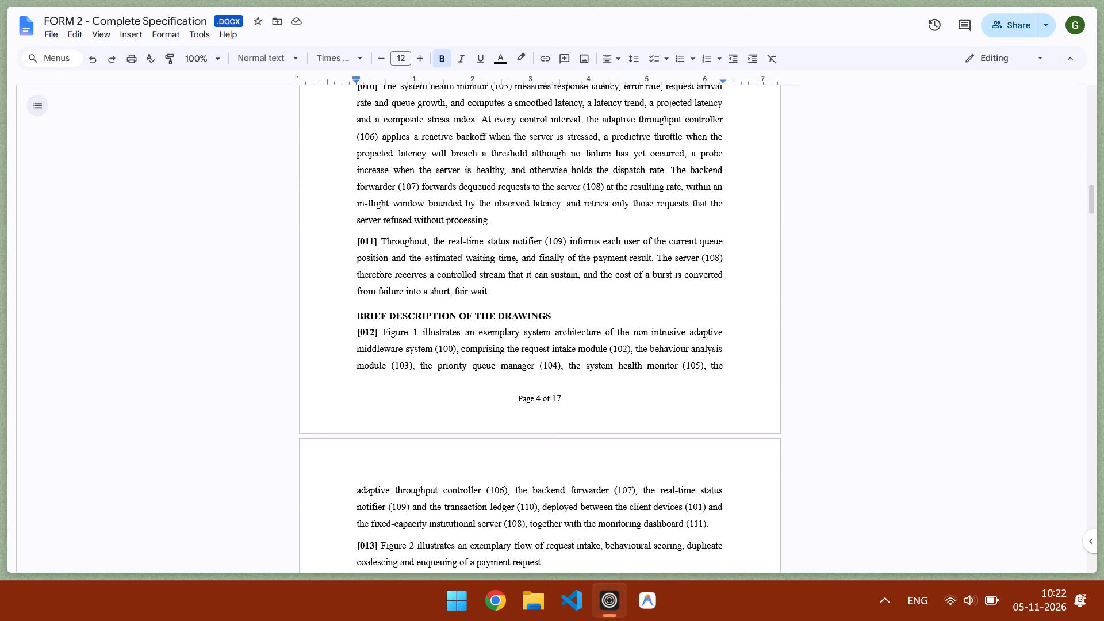
scroll(415, 351, down, 20)
scroll(415, 351, down, 8)
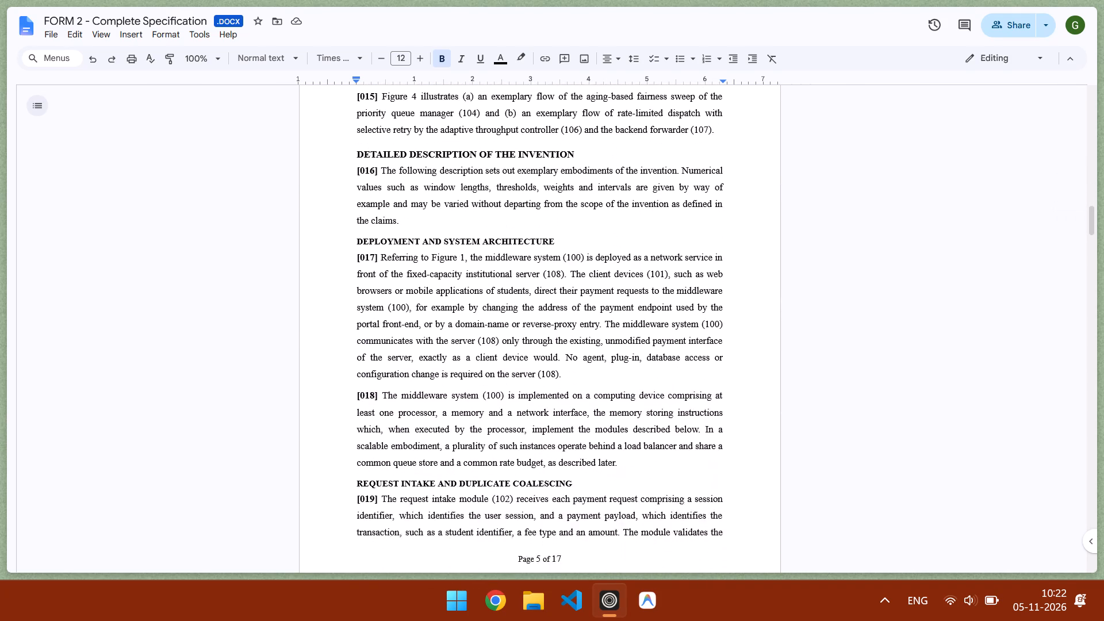
Read through the FORM 2 detailed description, from deployment and system architecture to dispatch, selective retry and result delivery.
scroll(417, 347, down, 18)
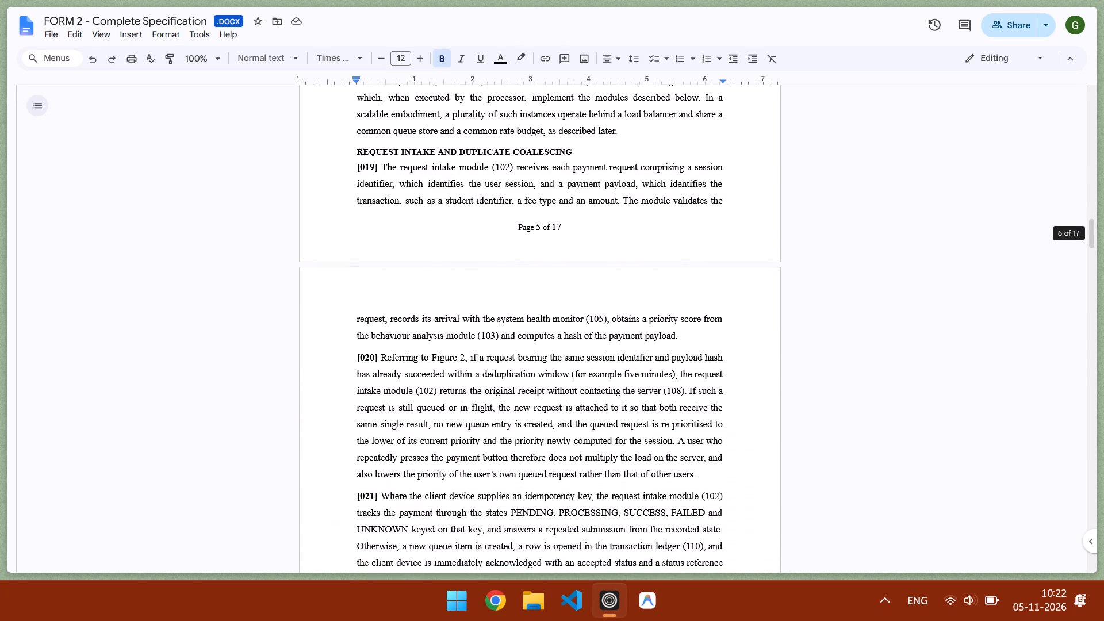
scroll(417, 347, down, 20)
scroll(417, 347, down, 9)
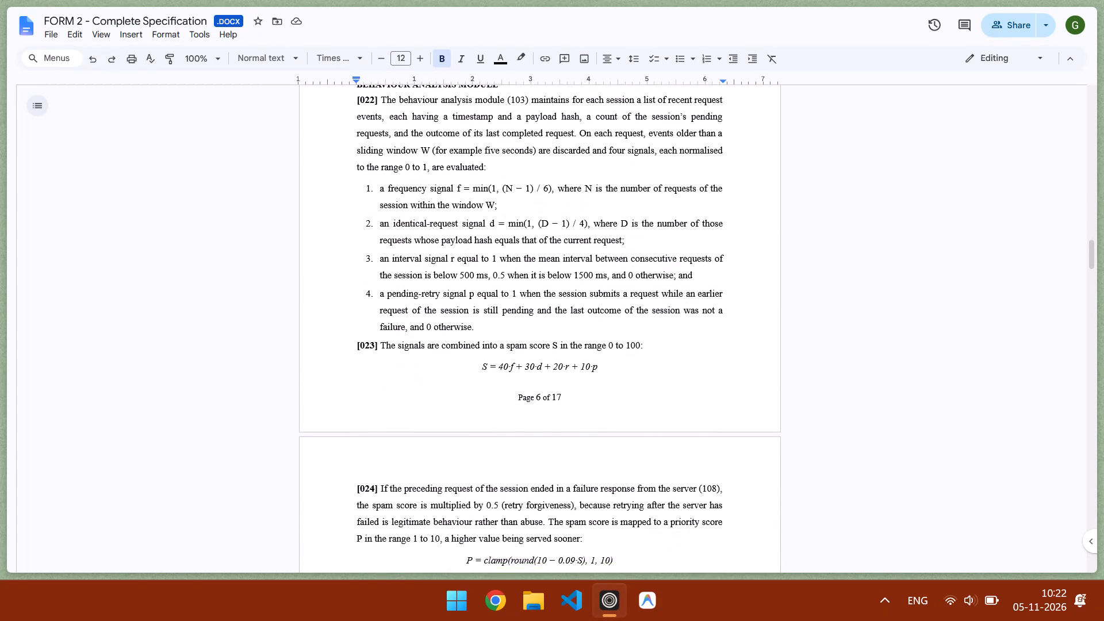
scroll(428, 337, down, 17)
scroll(432, 331, down, 10)
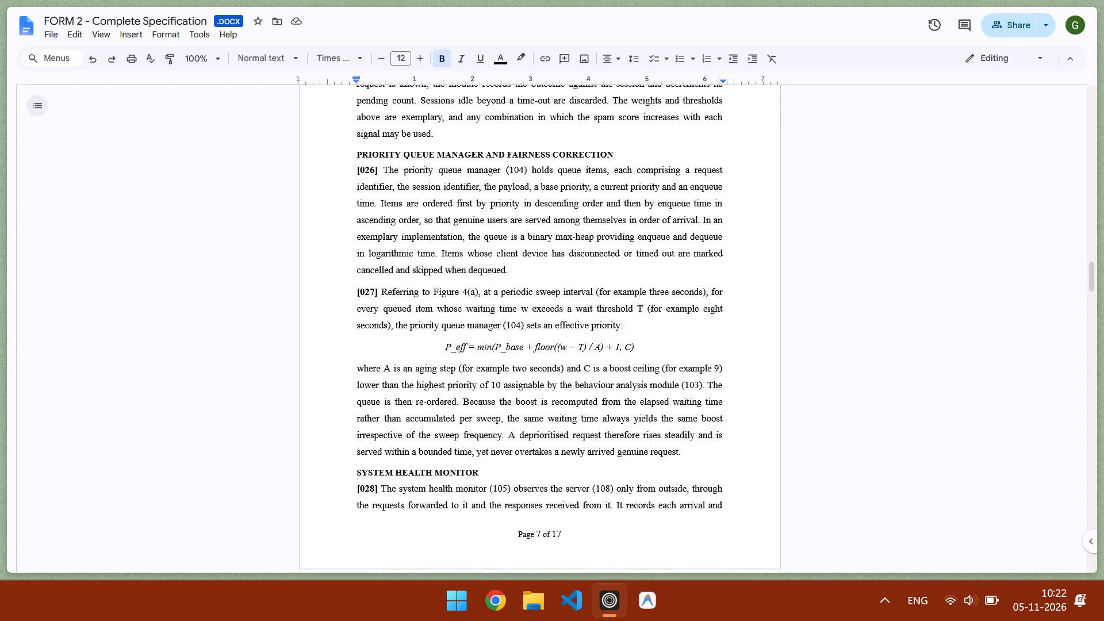
scroll(432, 331, down, 20)
scroll(432, 331, down, 2)
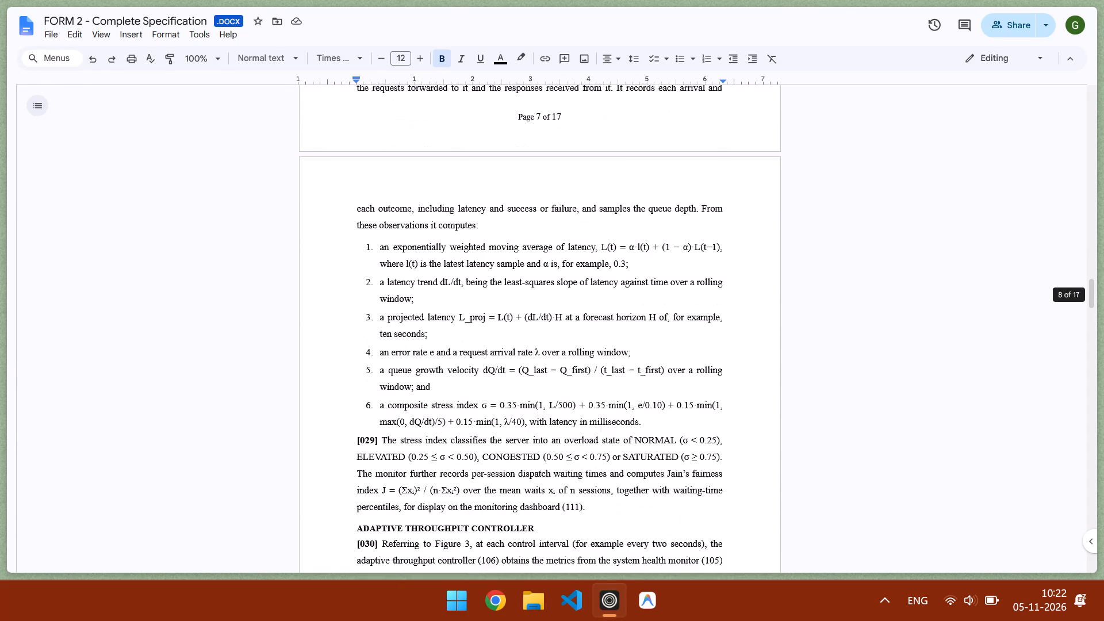
scroll(517, 346, down, 20)
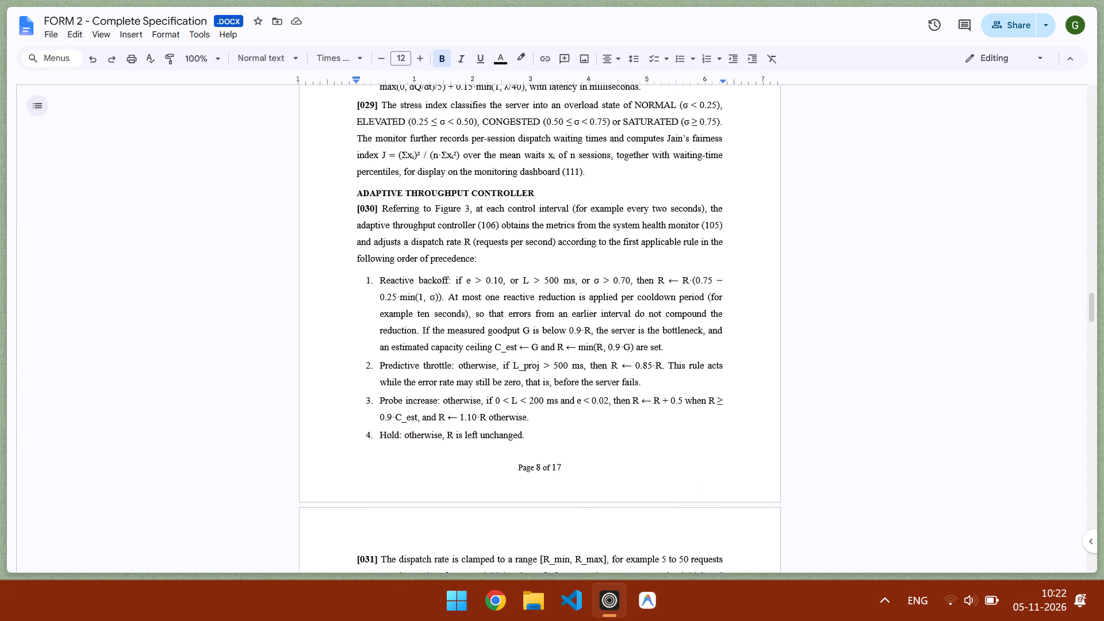
scroll(517, 346, down, 7)
scroll(517, 346, down, 15)
scroll(627, 368, down, 4)
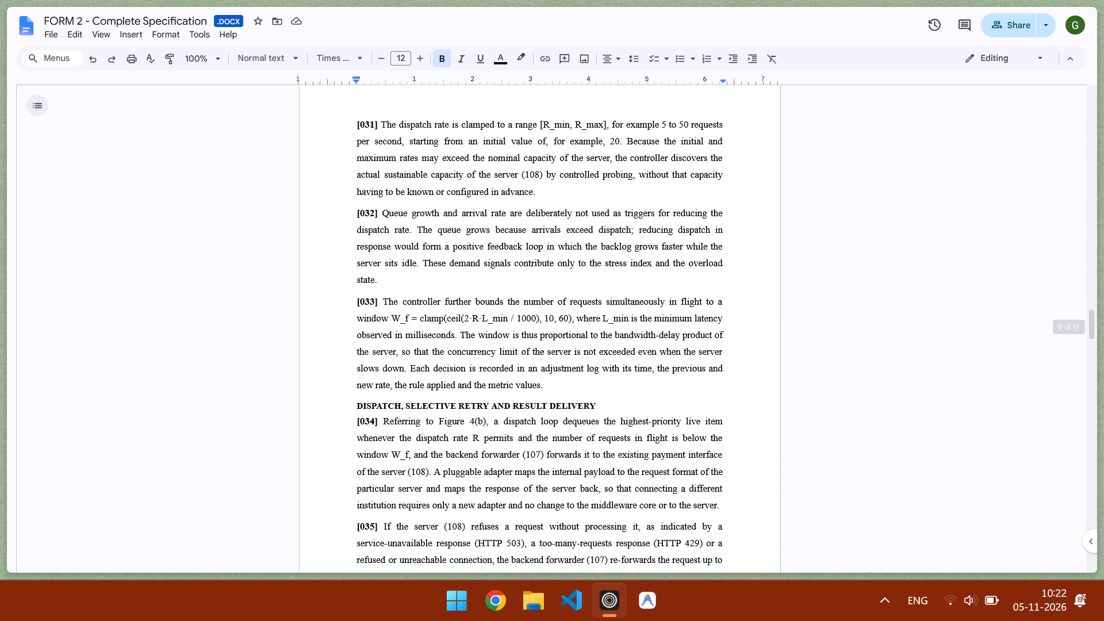
scroll(604, 383, down, 3)
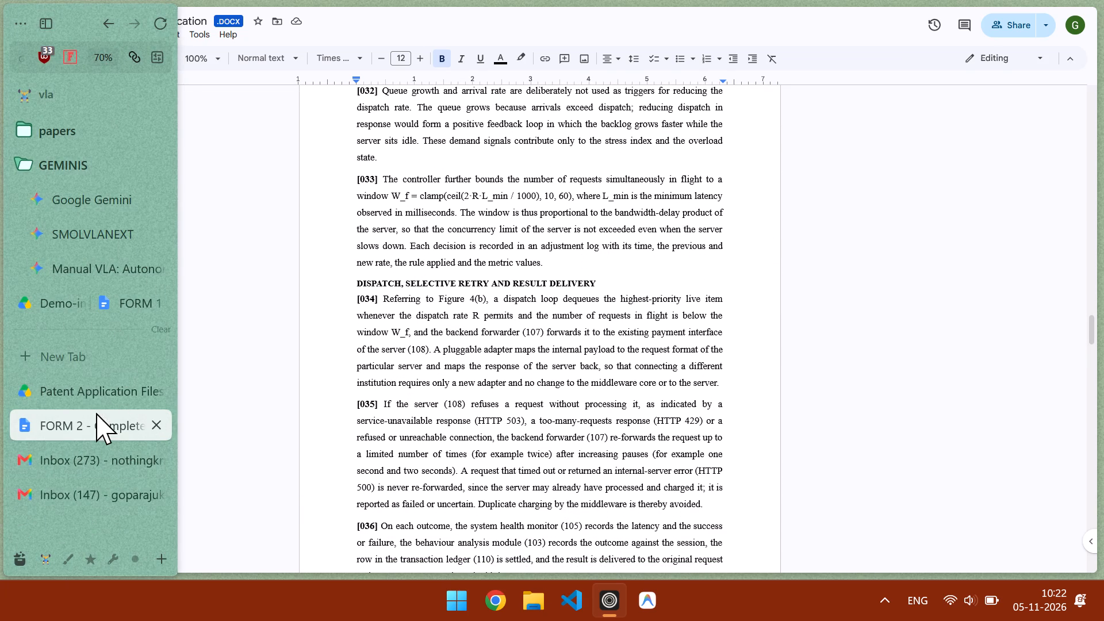
Set the Complete Specification's number of pages to 17 in the section 13 attachments table of the FORM 1 document.
click(57, 308)
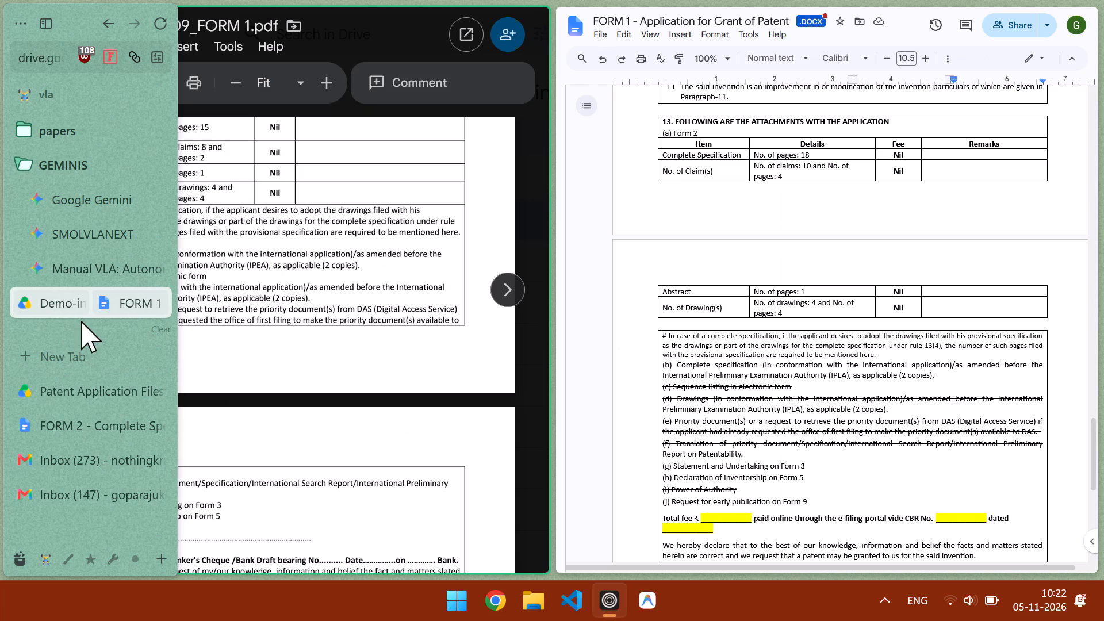
click(826, 155)
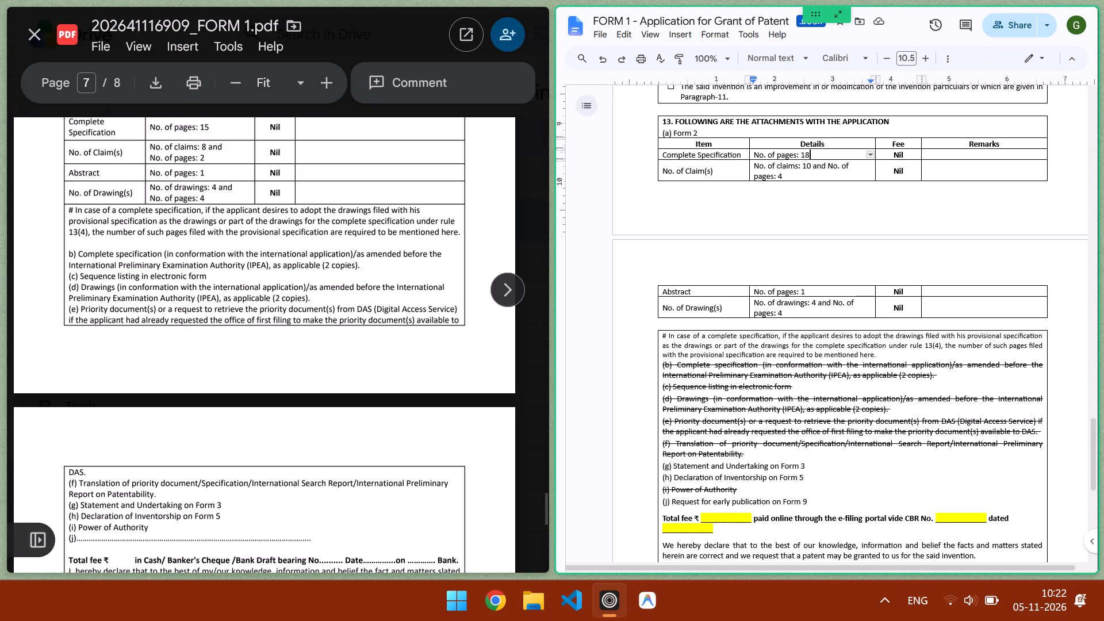
key(BackSpace)
key(7)
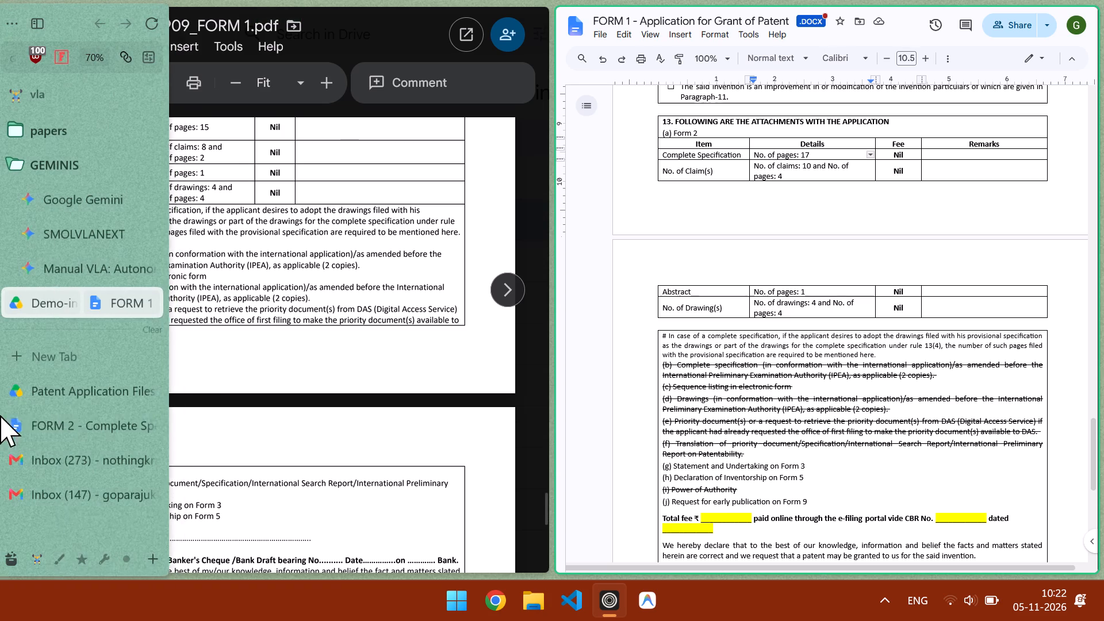
Open the DRAWINGS (Figures 1-4) PDF from the Patent Application Files folder and examine its sheets, figures and signature blanks.
click(103, 407)
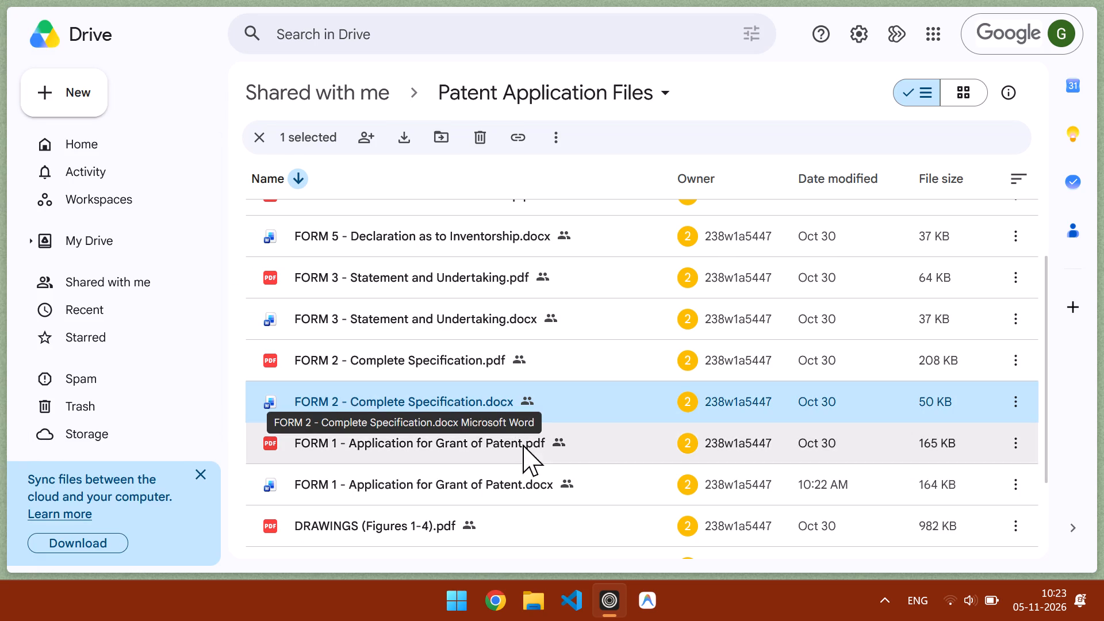
double_click(478, 521)
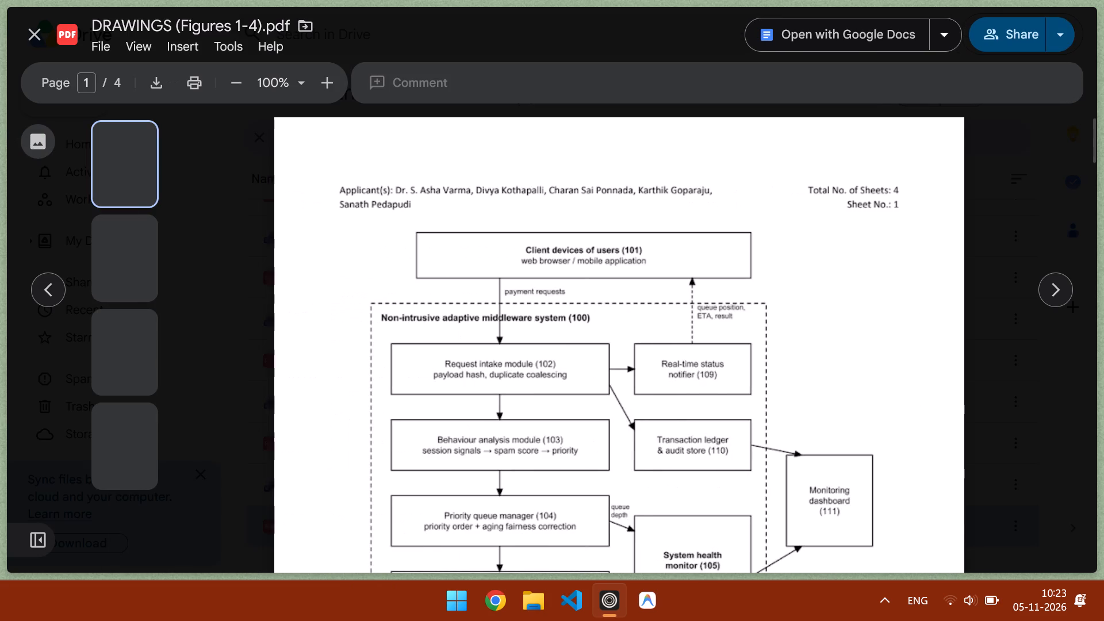
scroll(513, 419, down, 3)
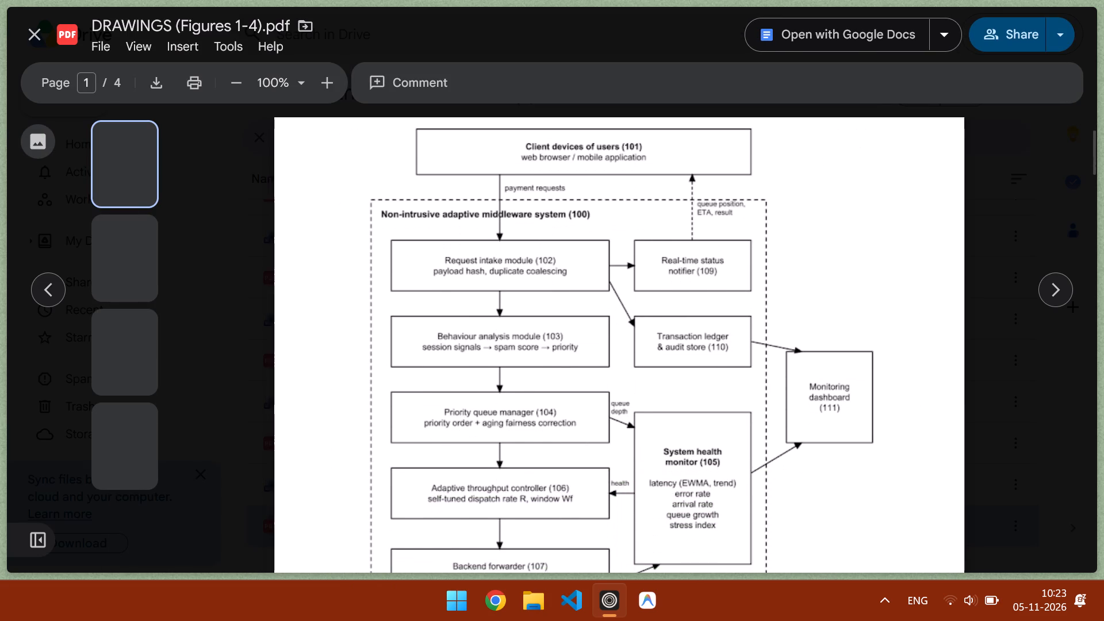
scroll(445, 317, down, 17)
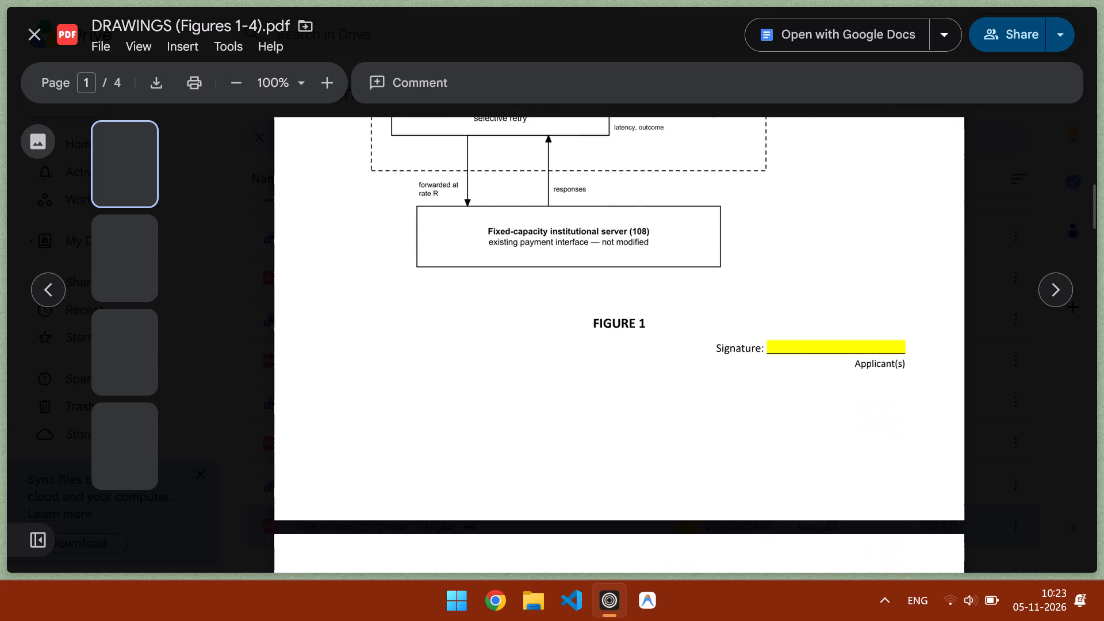
scroll(474, 319, down, 13)
scroll(485, 324, down, 11)
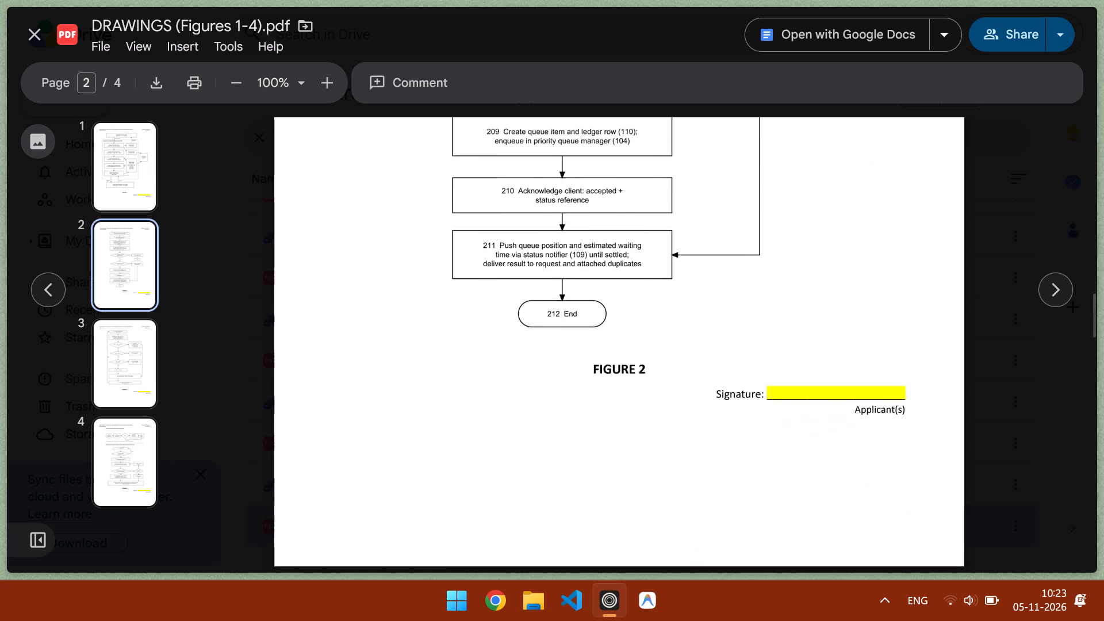
scroll(516, 324, down, 20)
scroll(516, 324, down, 15)
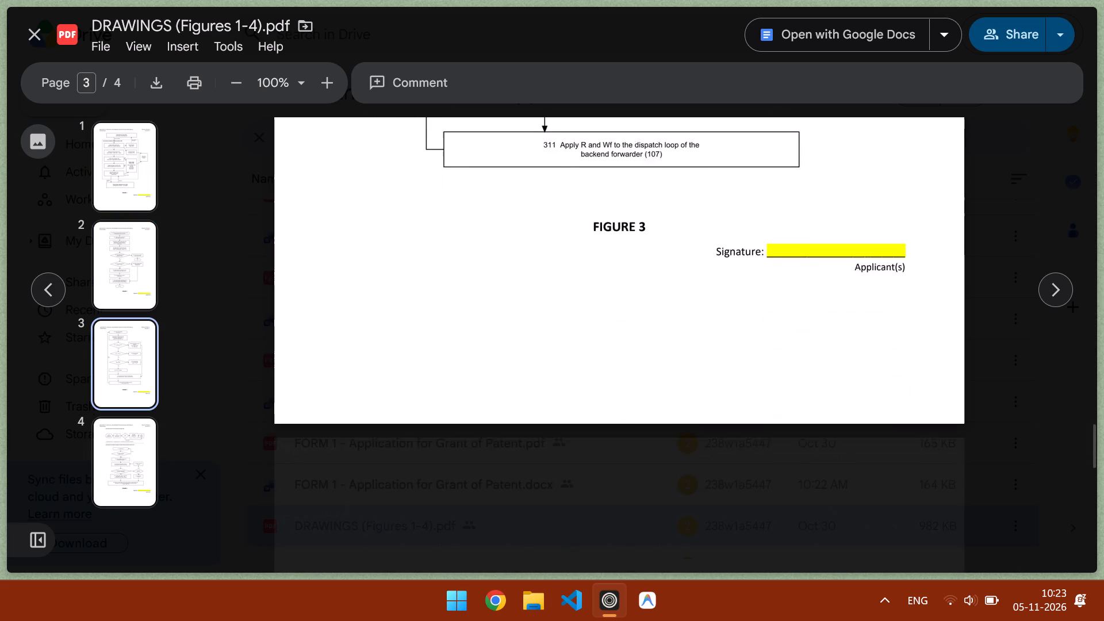
scroll(530, 323, down, 20)
scroll(530, 323, down, 2)
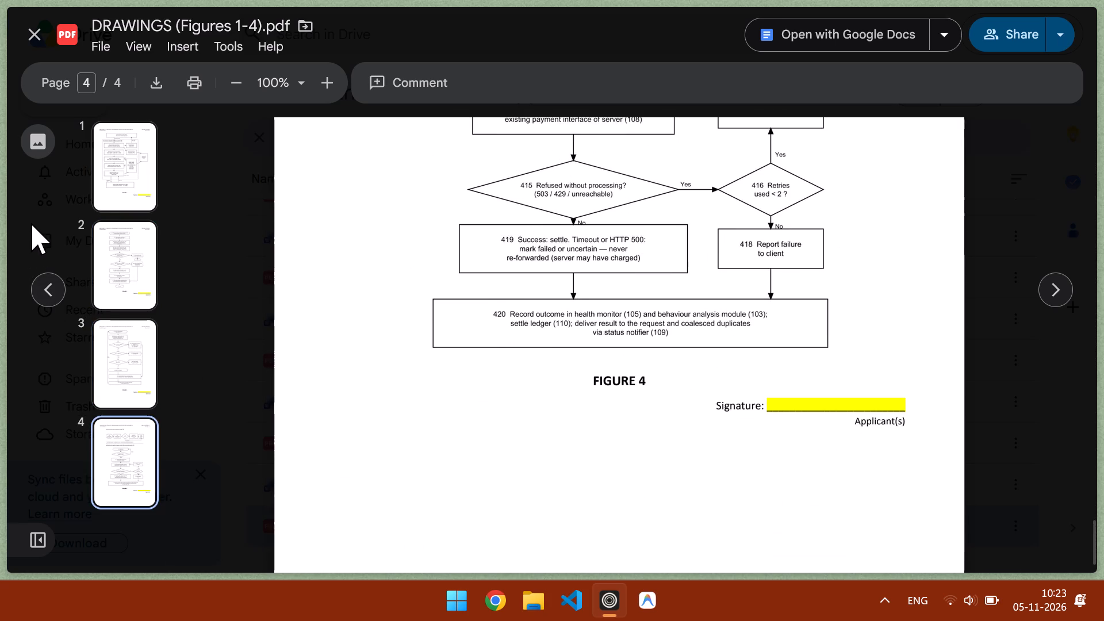
Leave the DRAWINGS preview, revisit the open FORM 1 attachments table and FORM 2 document, and return to the Patent Application Files folder.
click(39, 302)
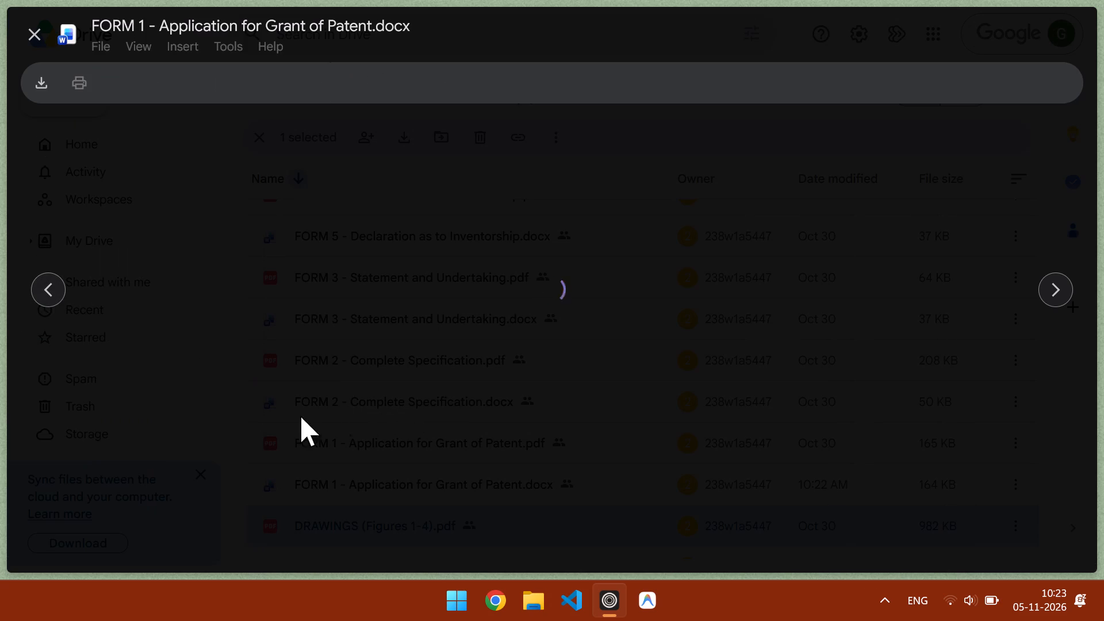
click(1051, 293)
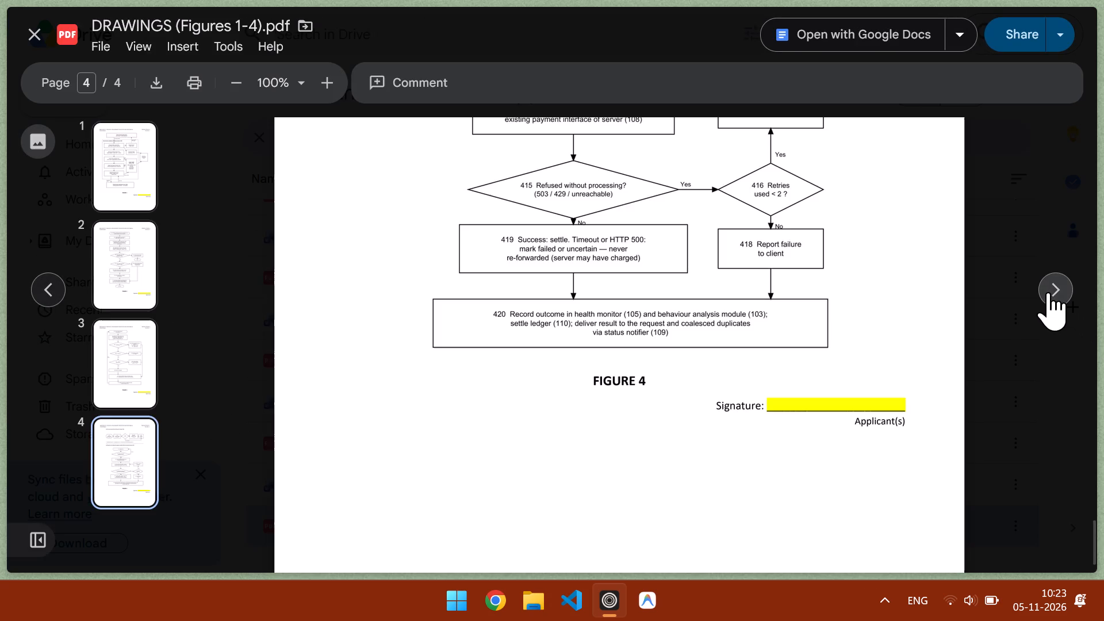
key(Escape)
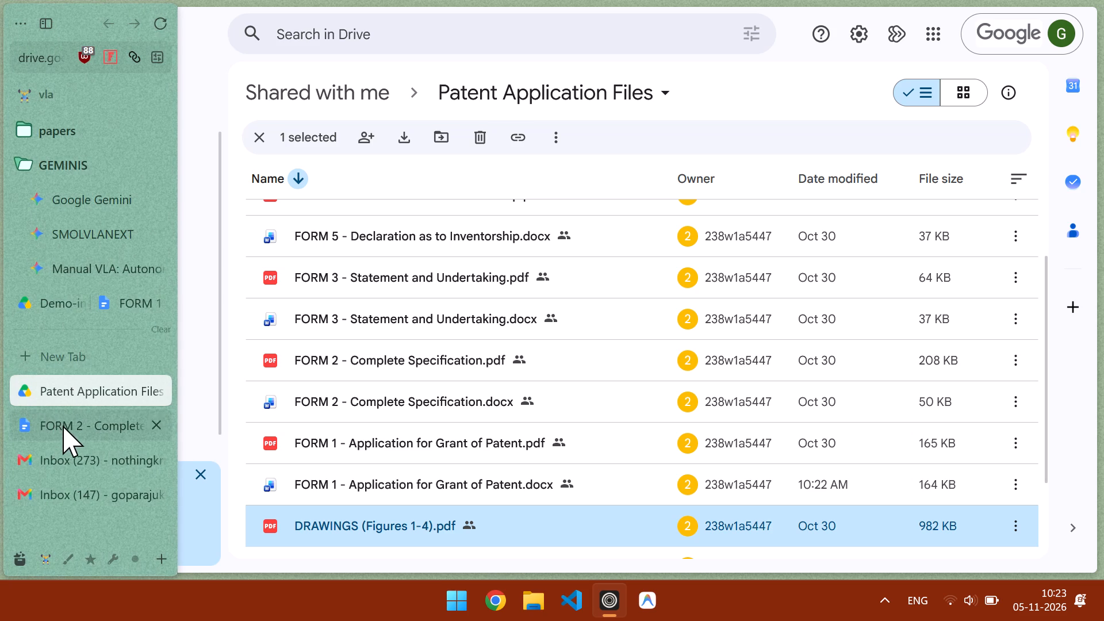
click(56, 306)
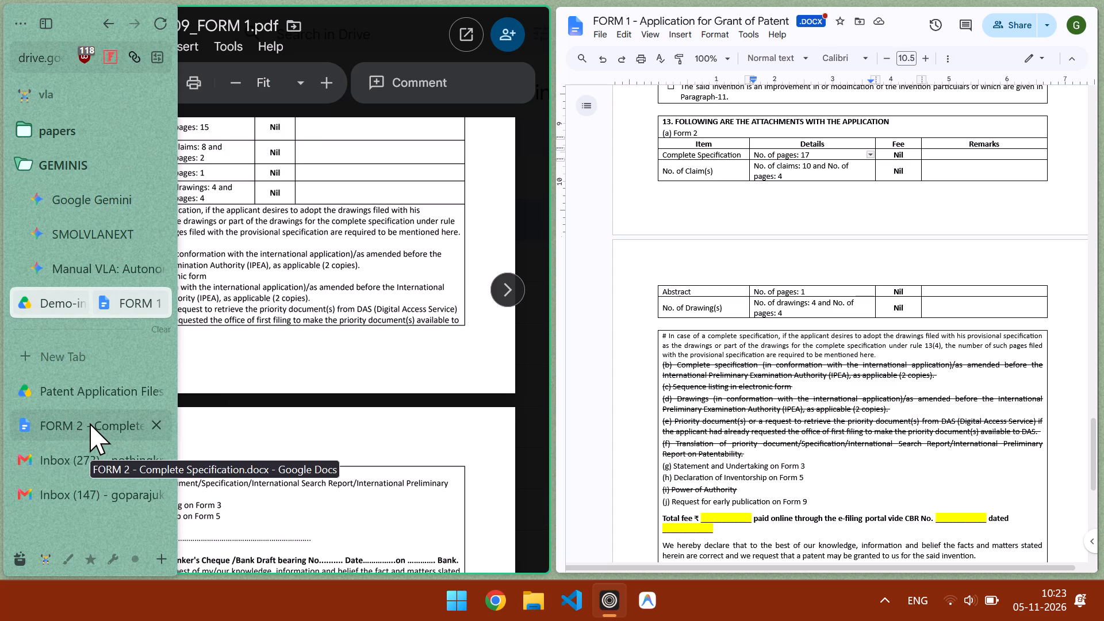
double_click(90, 423)
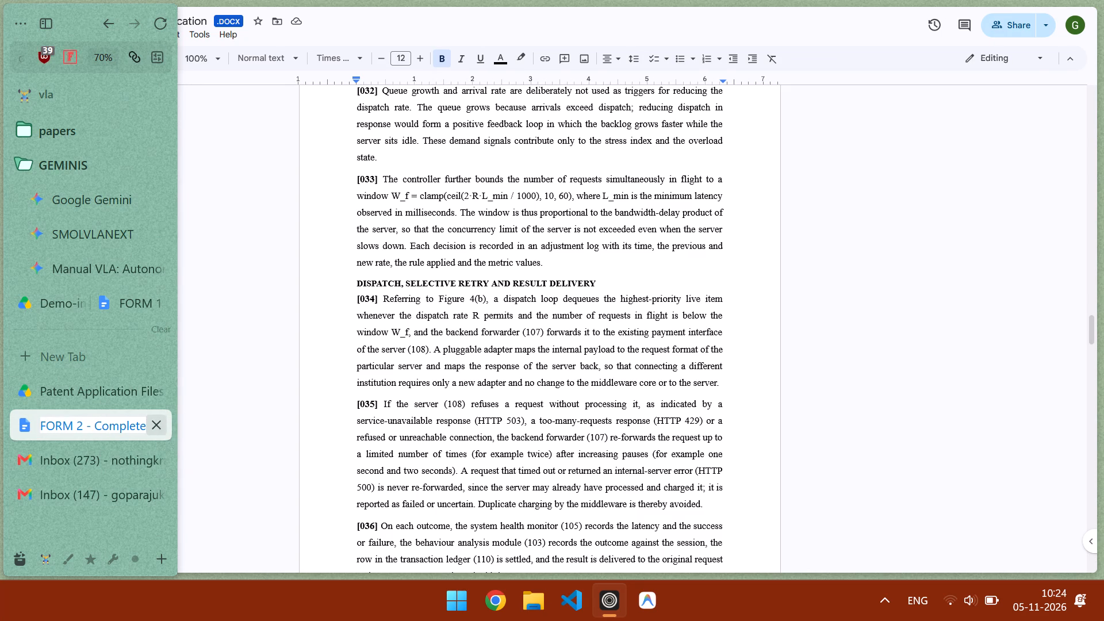
click(68, 396)
Open the FORM 5 - Declaration as to Inventorship PDF from the folder, examine its two pages, and close the preview.
scroll(506, 384, down, 2)
scroll(443, 388, up, 3)
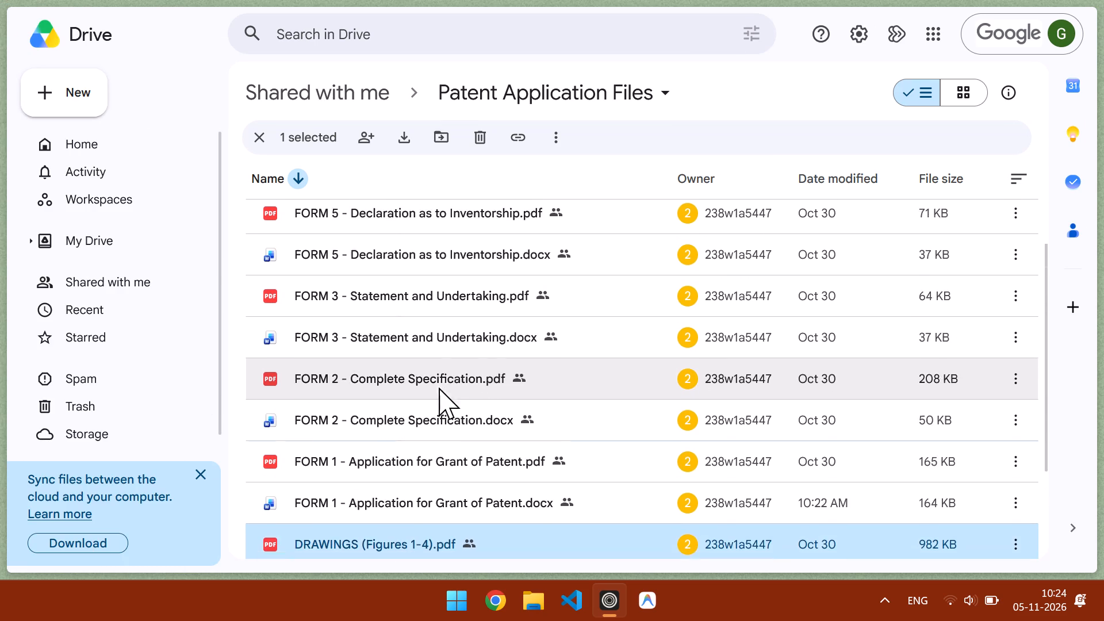
scroll(439, 388, up, 3)
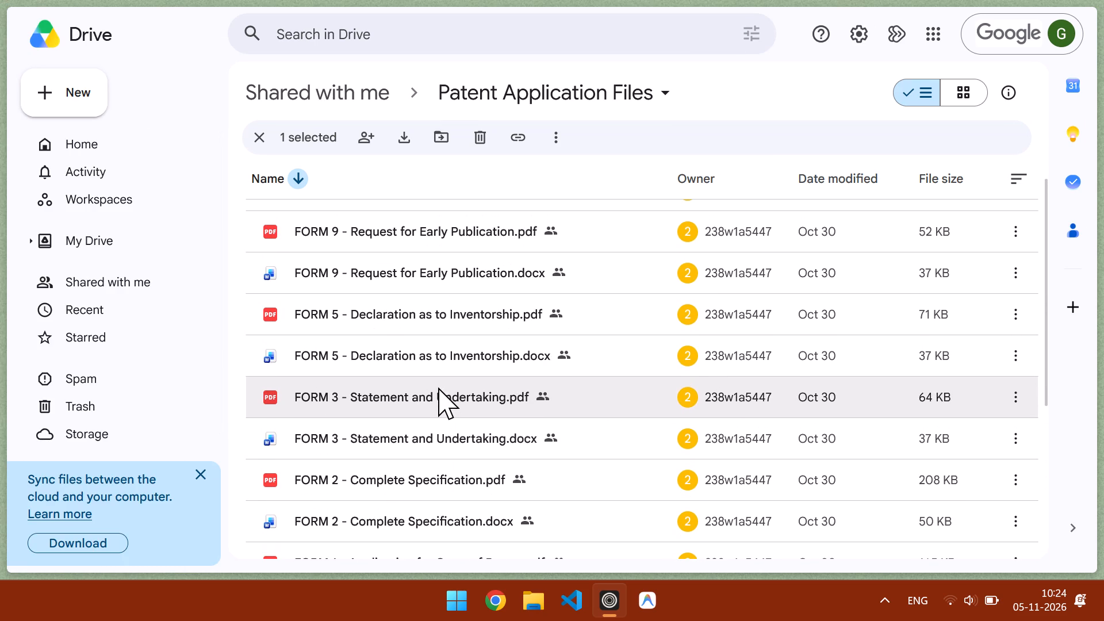
scroll(438, 388, down, 2)
scroll(475, 360, up, 9)
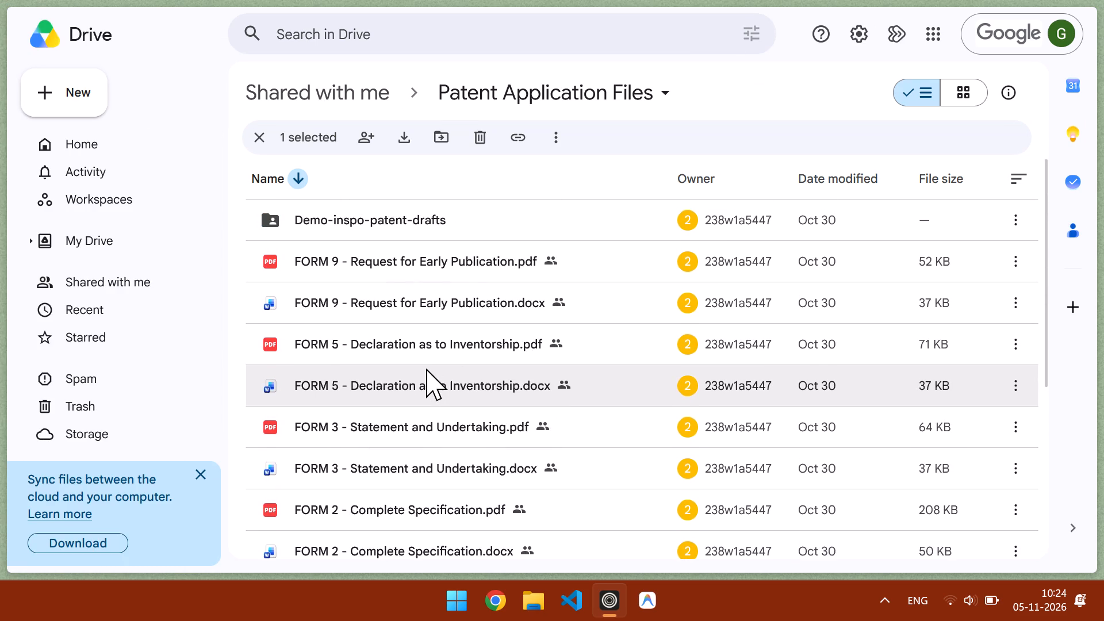
scroll(434, 366, down, 8)
scroll(460, 359, up, 7)
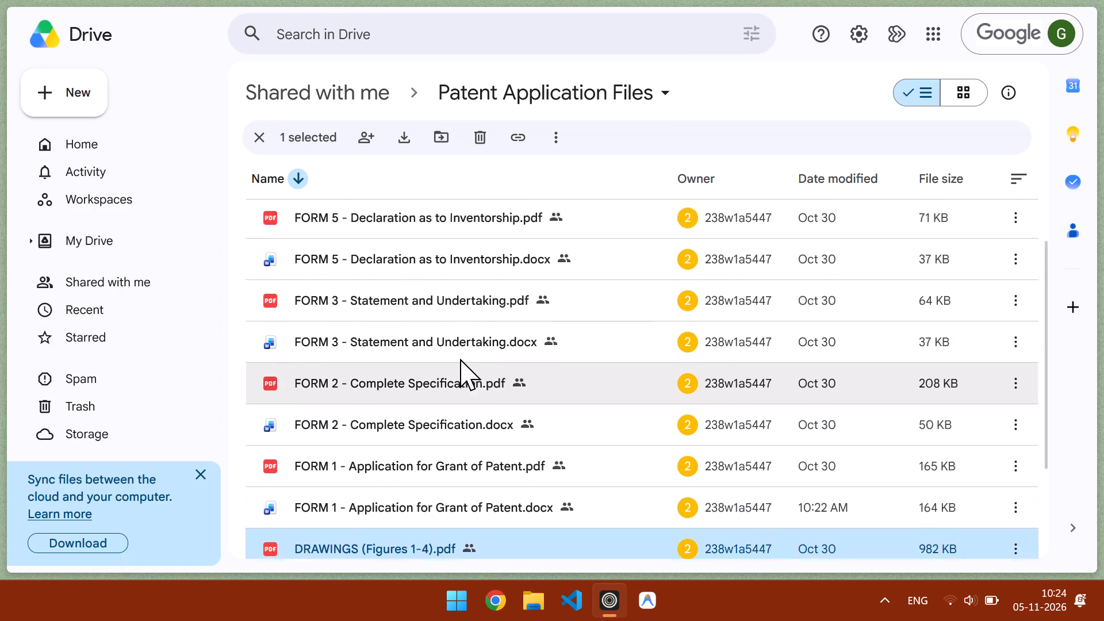
scroll(460, 359, up, 2)
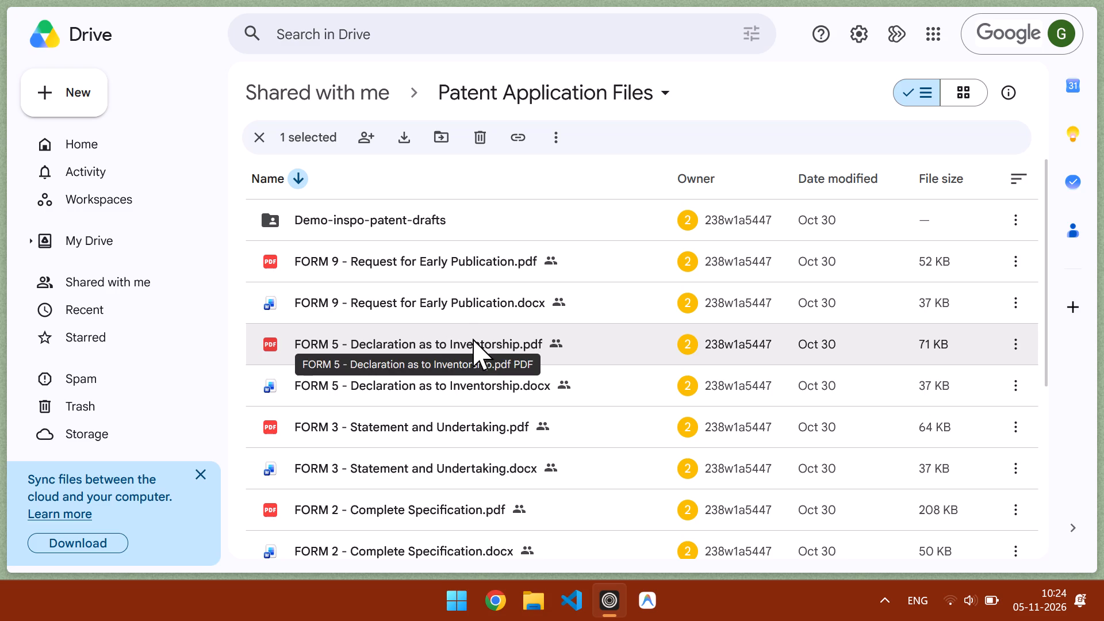
double_click(448, 342)
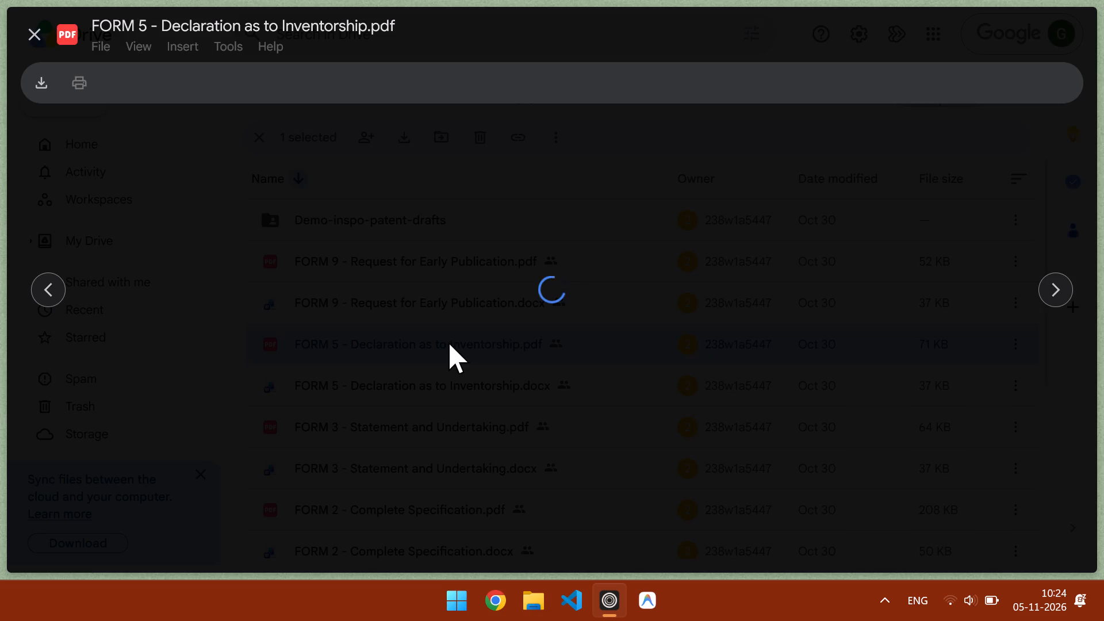
scroll(569, 398, down, 4)
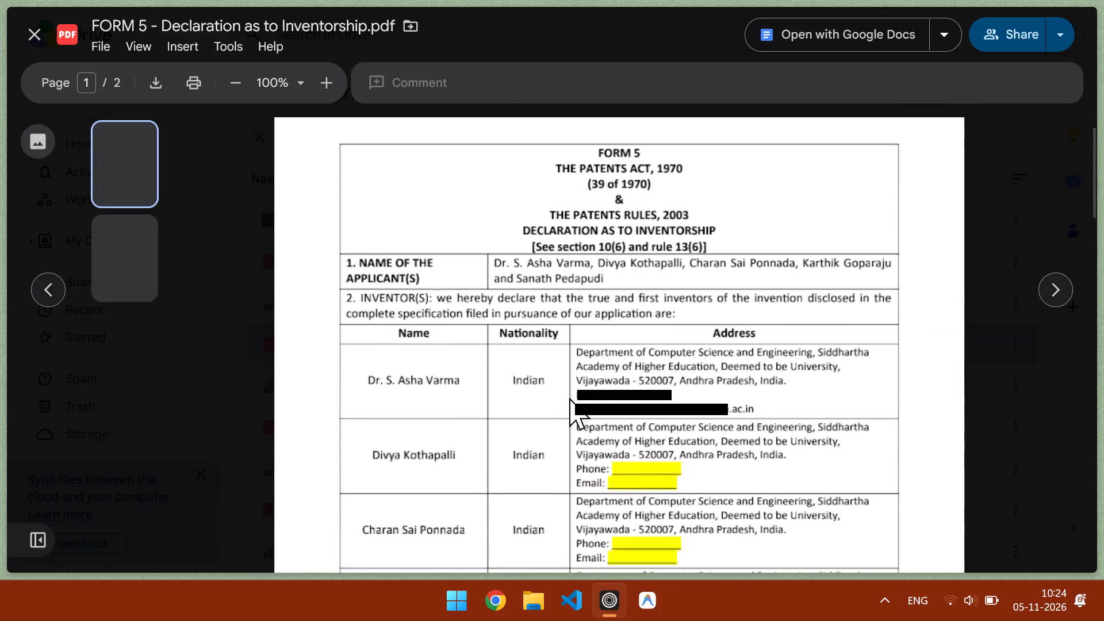
scroll(569, 398, down, 20)
scroll(569, 398, down, 20)
scroll(634, 392, up, 4)
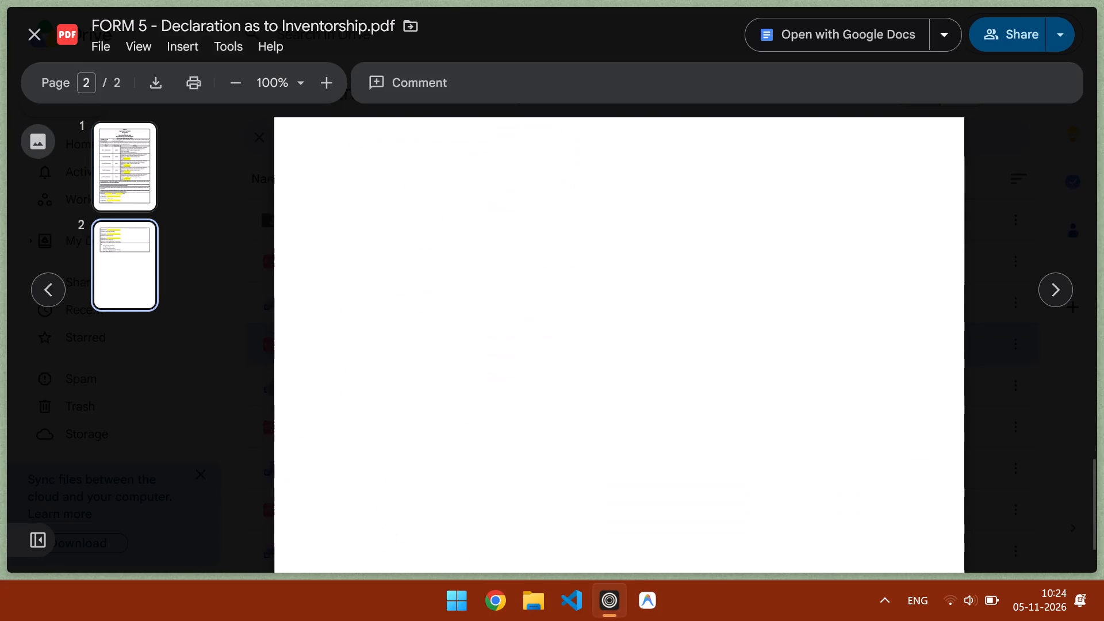
scroll(634, 392, up, 12)
click(1038, 414)
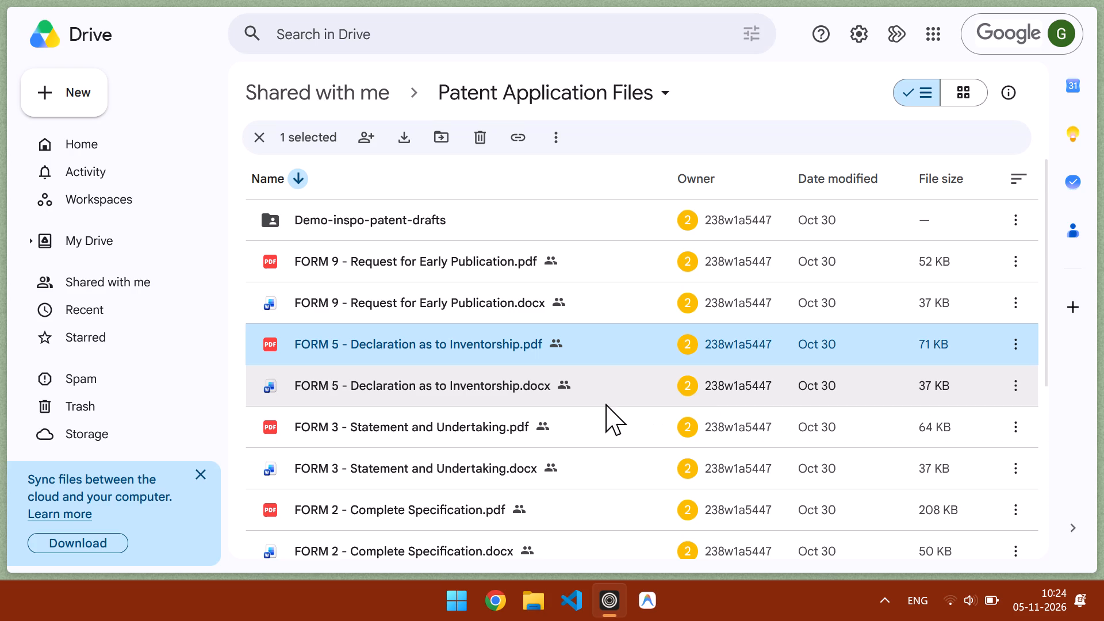
Open the FORM 9 - Request for Early Publication PDF, check its applicant details, filing date, signature blanks and addressee, and close it.
double_click(409, 274)
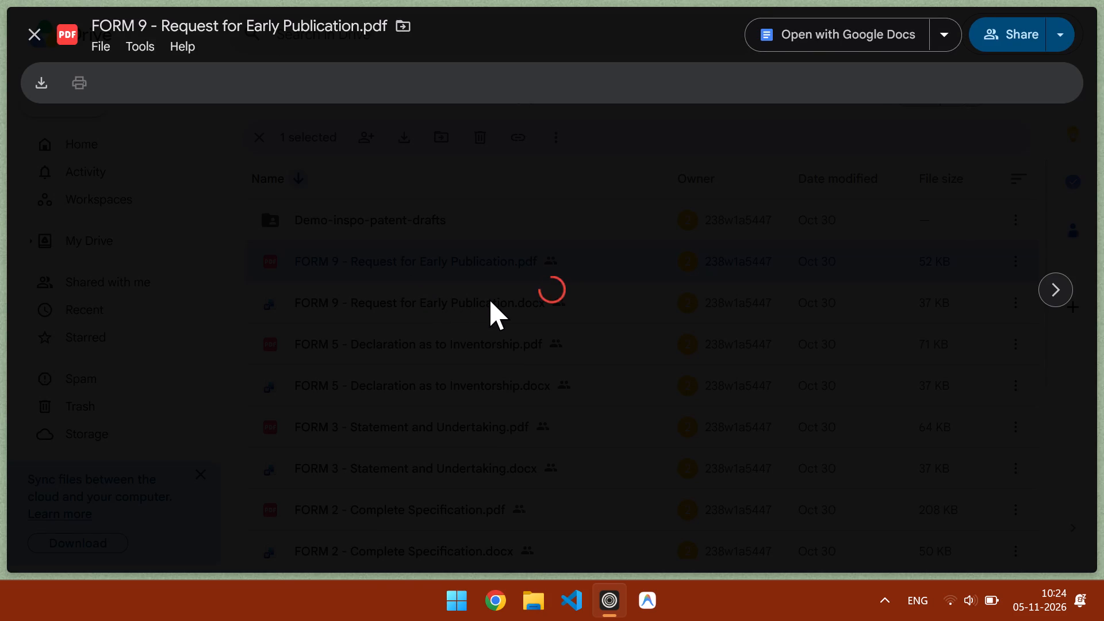
scroll(490, 300, down, 14)
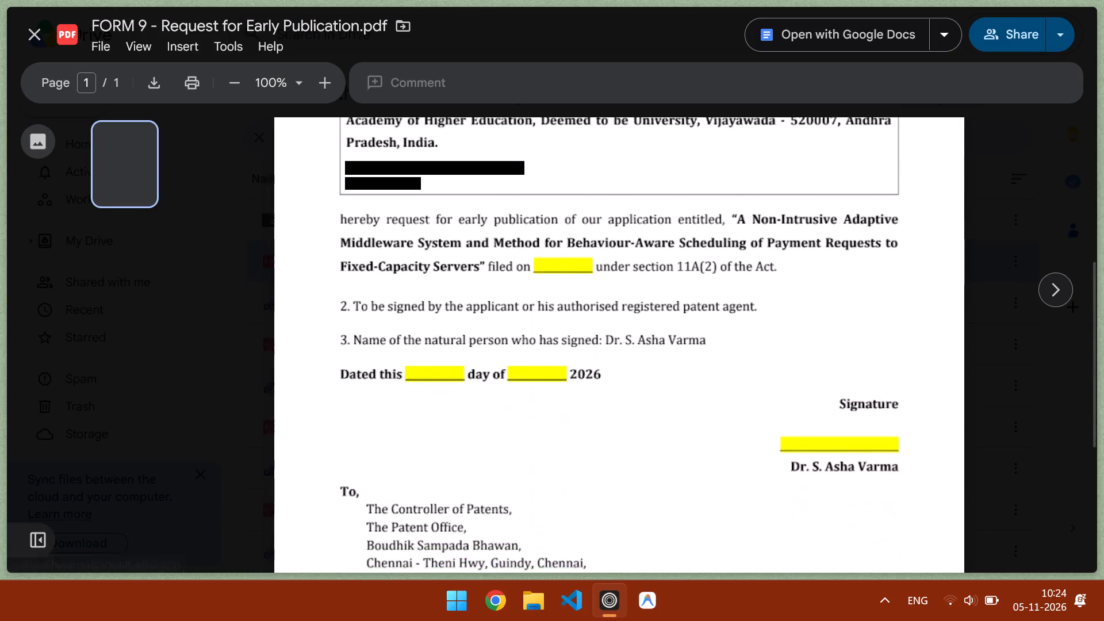
scroll(512, 320, down, 6)
scroll(514, 328, up, 4)
scroll(601, 295, up, 1)
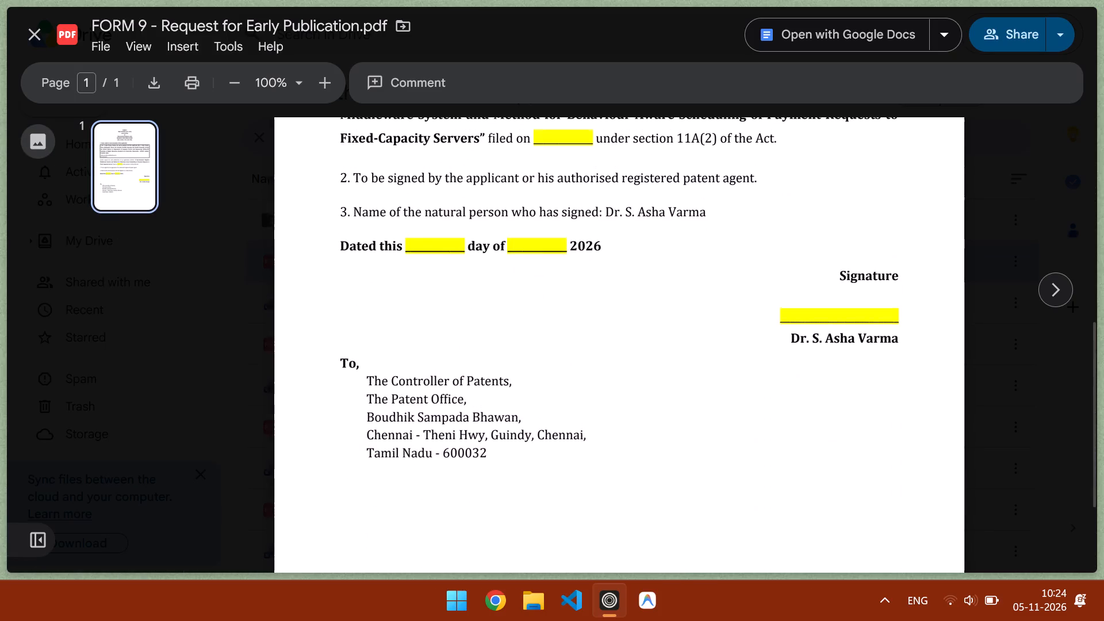
scroll(601, 295, up, 2)
scroll(815, 402, up, 7)
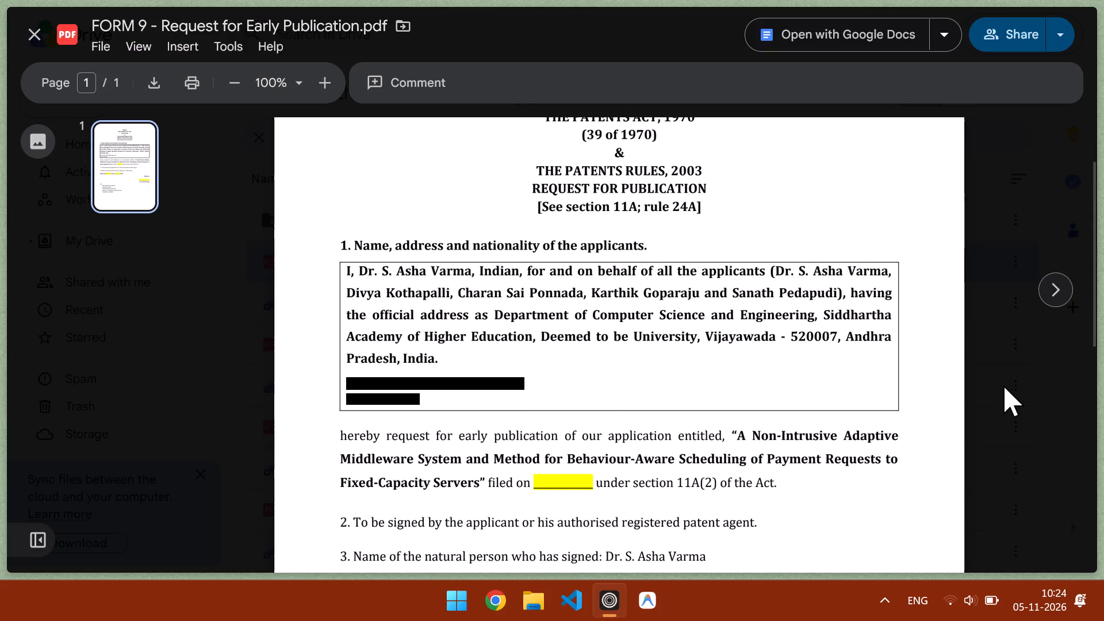
scroll(996, 386, down, 2)
scroll(934, 408, down, 2)
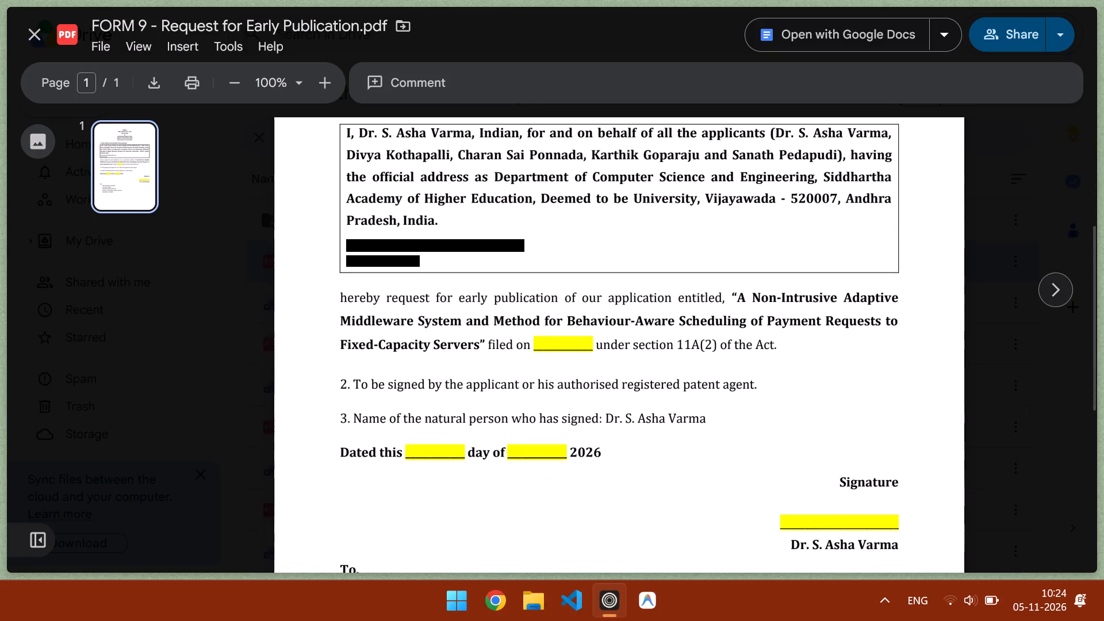
scroll(715, 405, down, 4)
scroll(715, 405, up, 1)
scroll(716, 404, down, 1)
scroll(716, 404, up, 7)
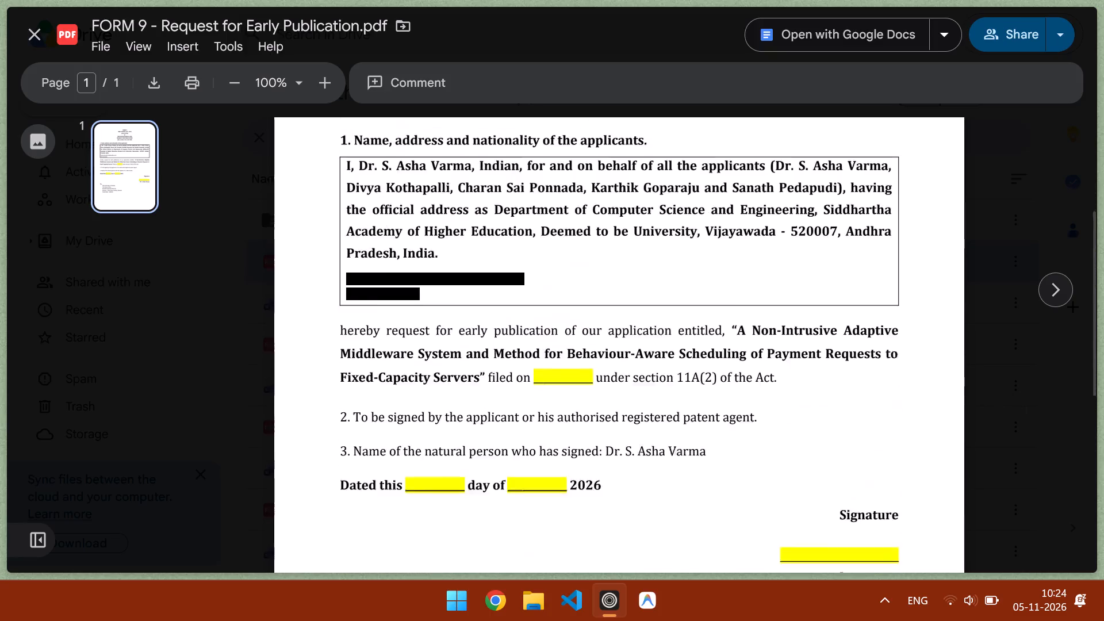
scroll(716, 404, up, 1)
click(1020, 408)
Open the FORM 3 - Statement and Undertaking PDF and look through both pages to the Patent Office address.
scroll(639, 410, down, 5)
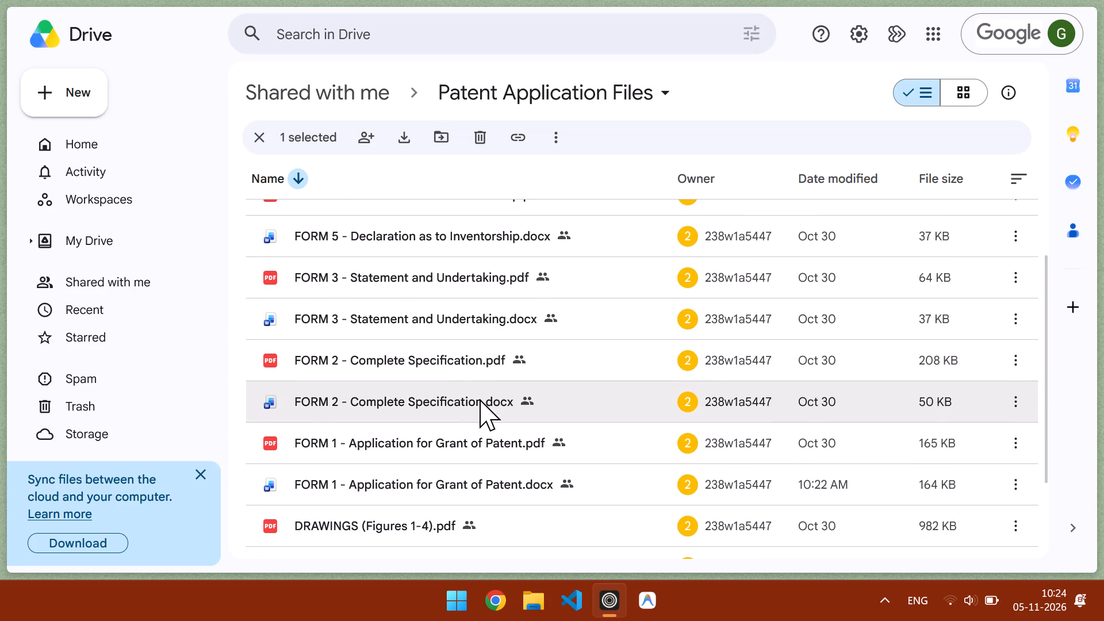
double_click(474, 277)
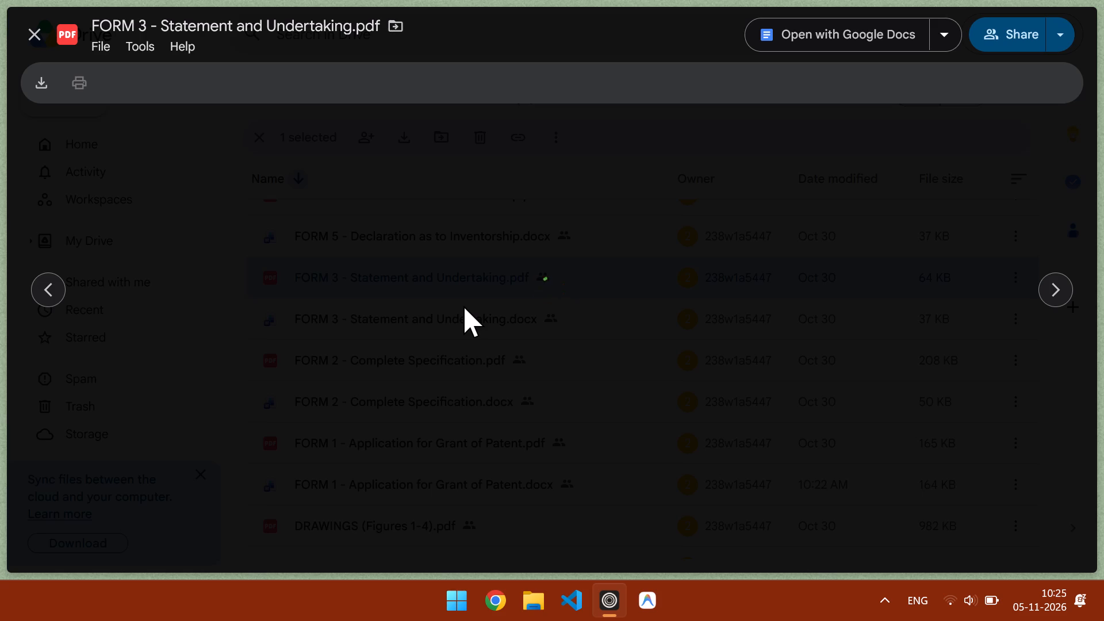
click(446, 289)
double_click(720, 250)
double_click(349, 278)
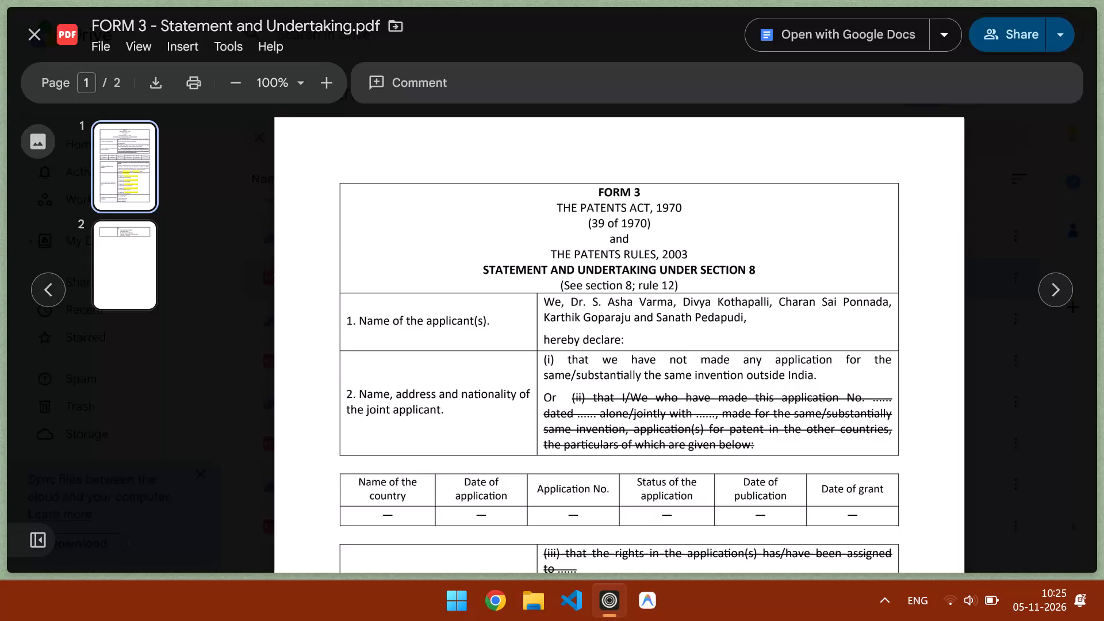
scroll(463, 281, down, 10)
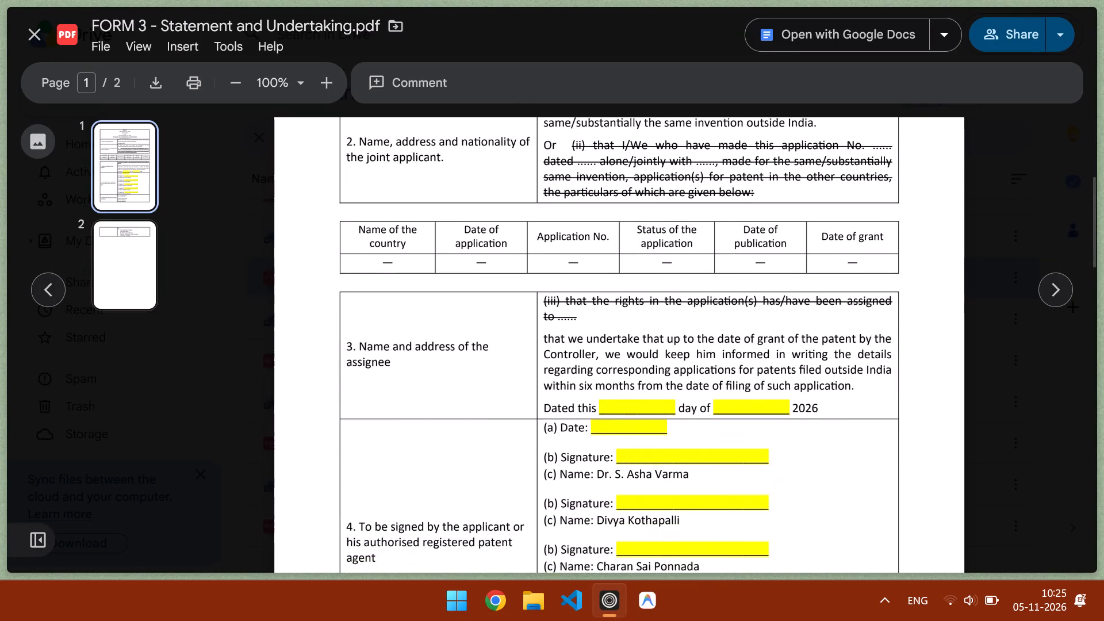
scroll(463, 281, down, 16)
scroll(447, 283, down, 5)
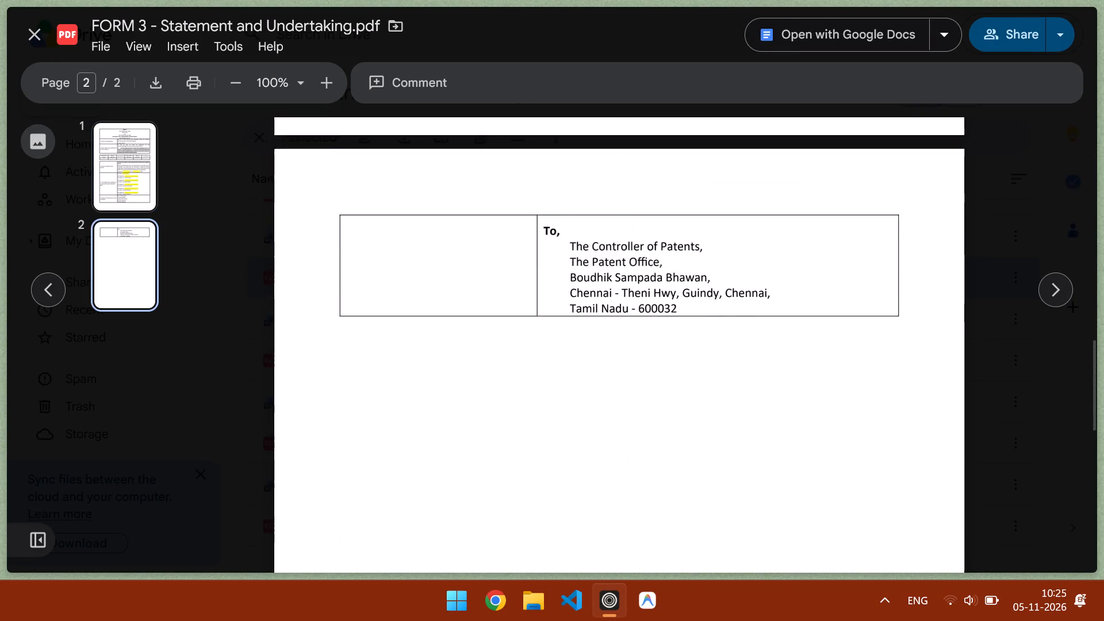
scroll(447, 283, down, 14)
Reread FORM 3 from its first page, checking the declarations, foreign applications table, date and signature blanks, and close the preview.
click(108, 170)
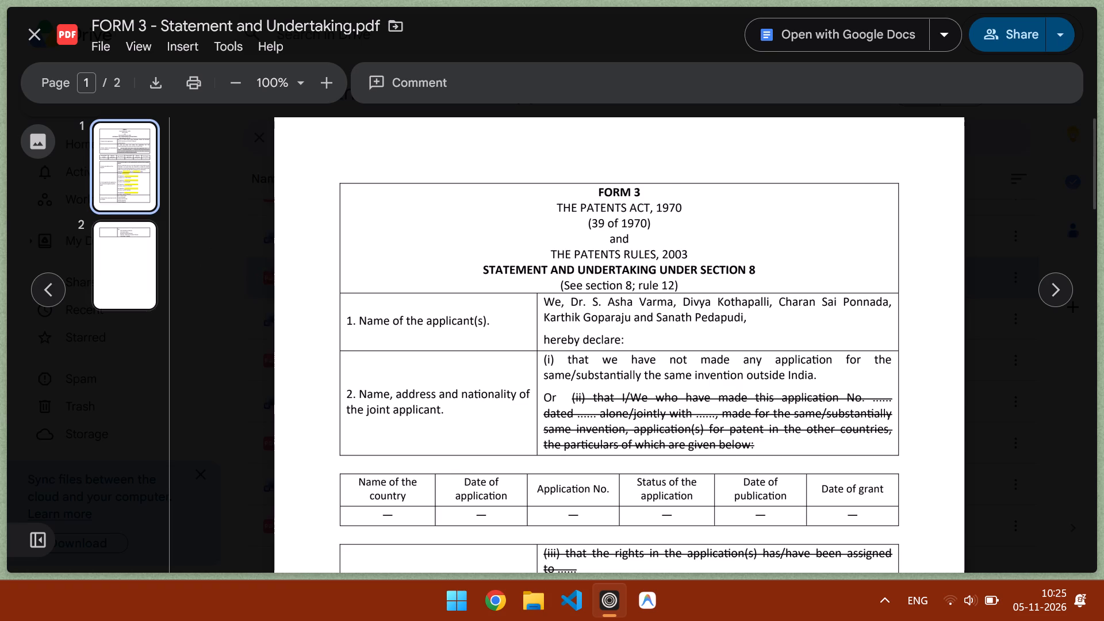
scroll(500, 361, down, 11)
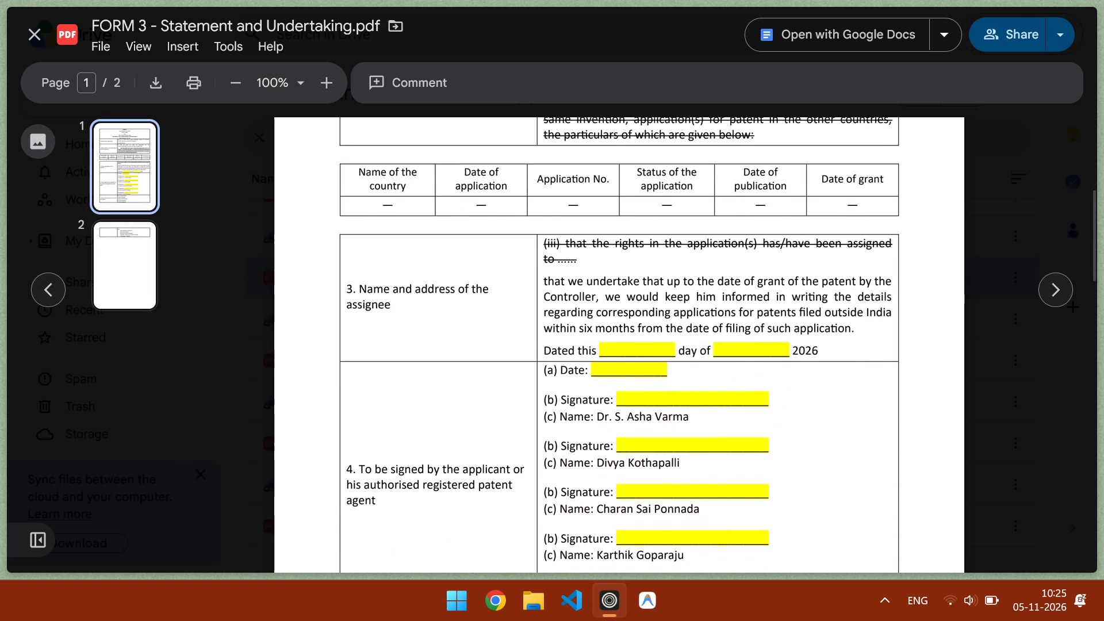
scroll(493, 363, down, 12)
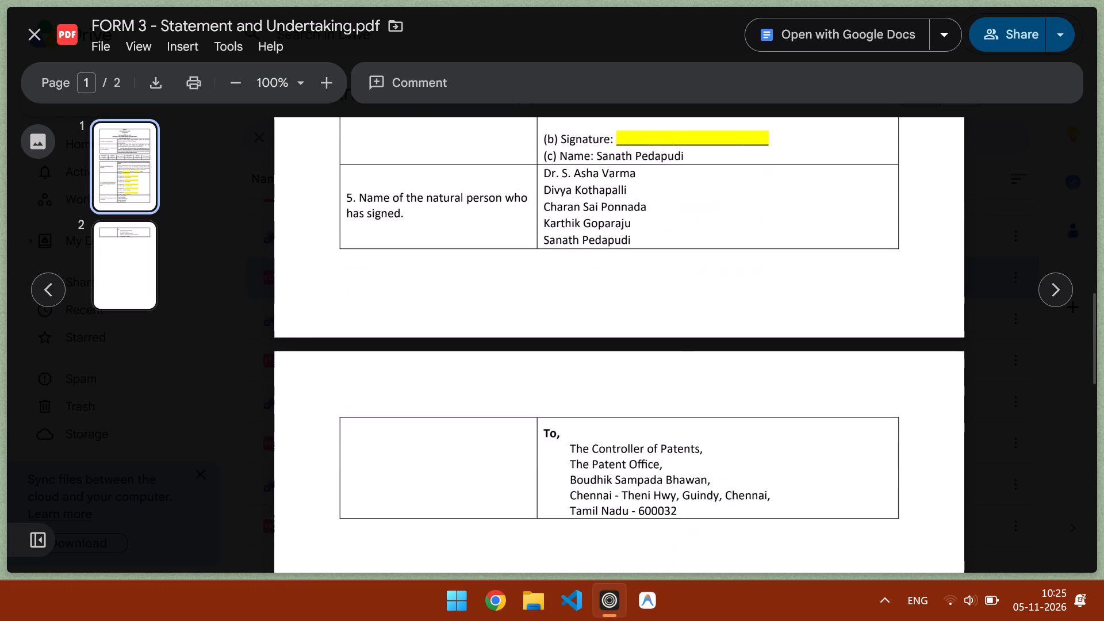
scroll(511, 351, up, 19)
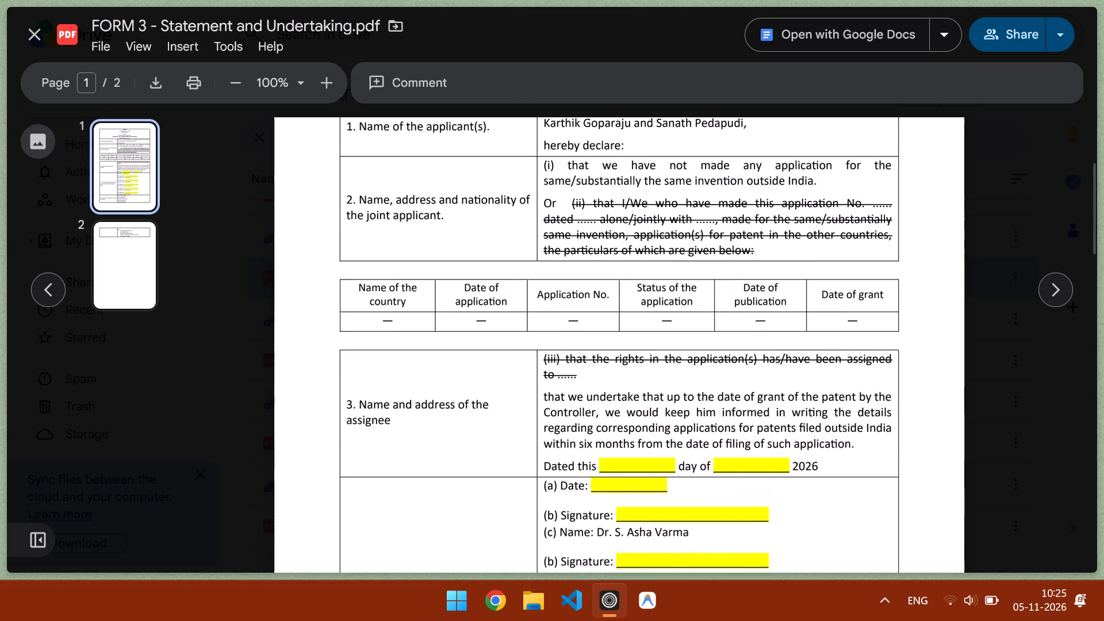
scroll(509, 351, up, 2)
scroll(520, 294, up, 5)
scroll(519, 291, down, 7)
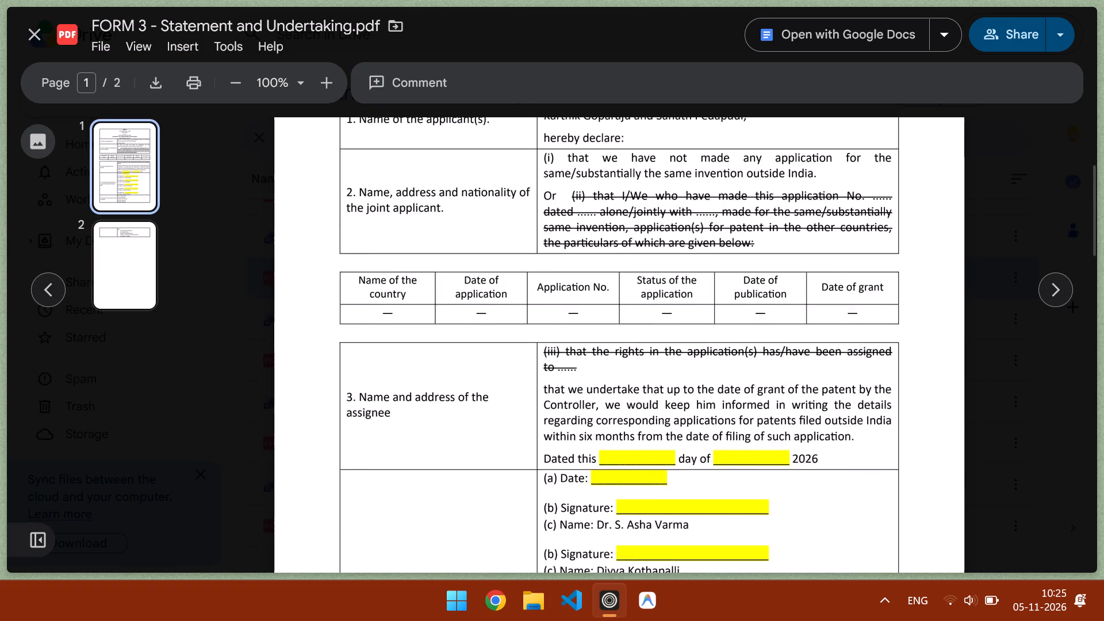
scroll(518, 291, down, 20)
scroll(518, 291, down, 6)
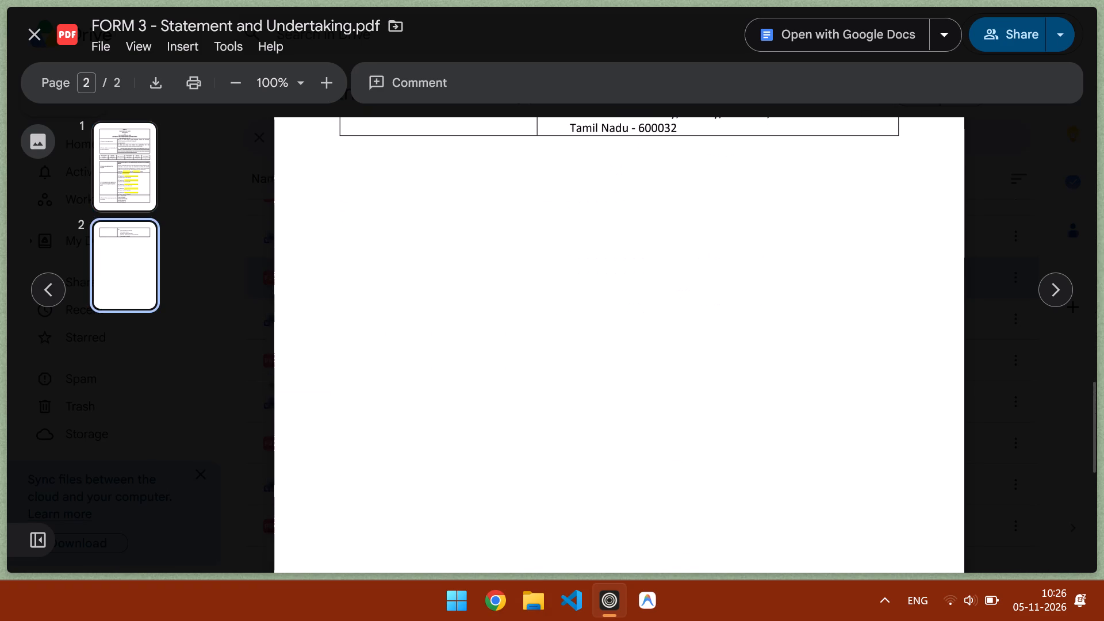
scroll(482, 336, up, 7)
click(216, 274)
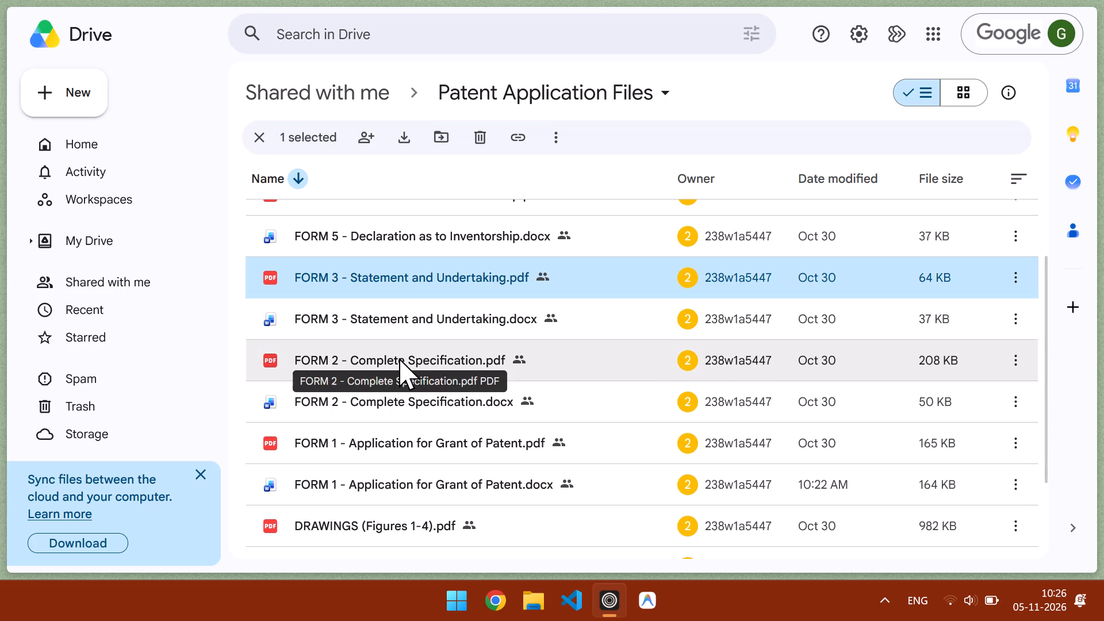
Open the FORM 2 - Complete Specification PDF and check its title, applicant table with highlighted contact blanks, and background section.
double_click(397, 365)
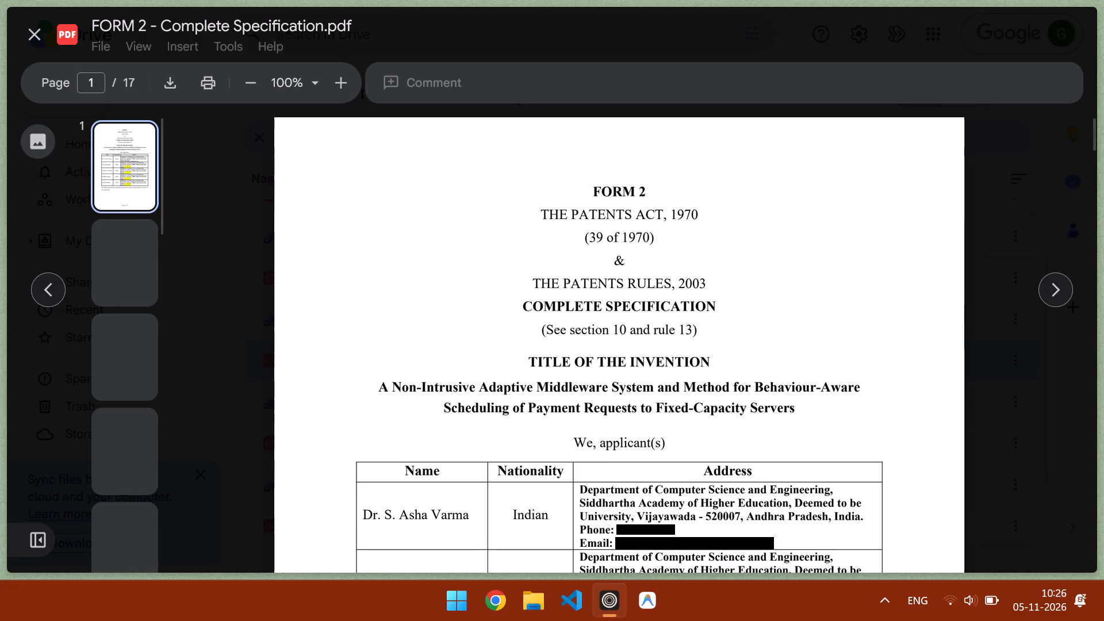
scroll(361, 344, down, 4)
scroll(711, 304, down, 4)
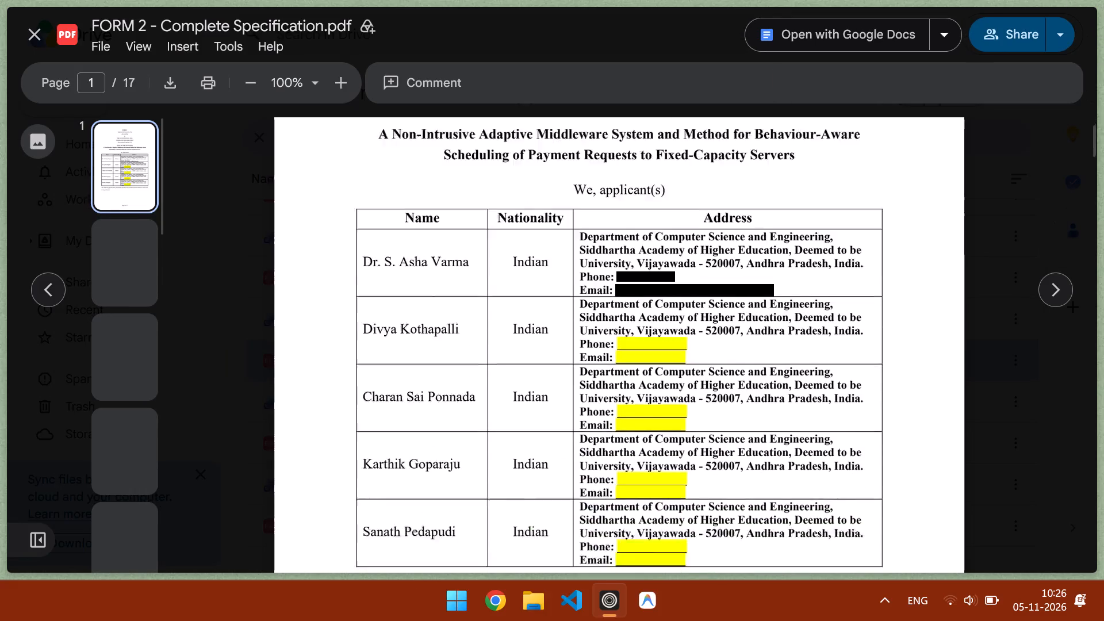
scroll(707, 306, down, 20)
scroll(707, 306, down, 5)
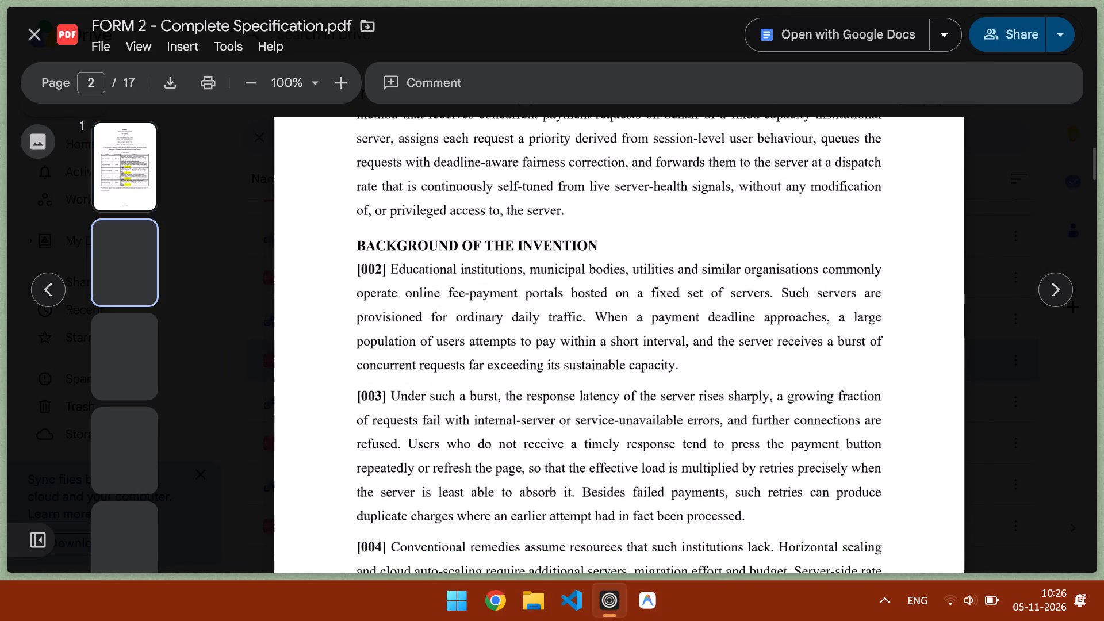
scroll(689, 310, down, 17)
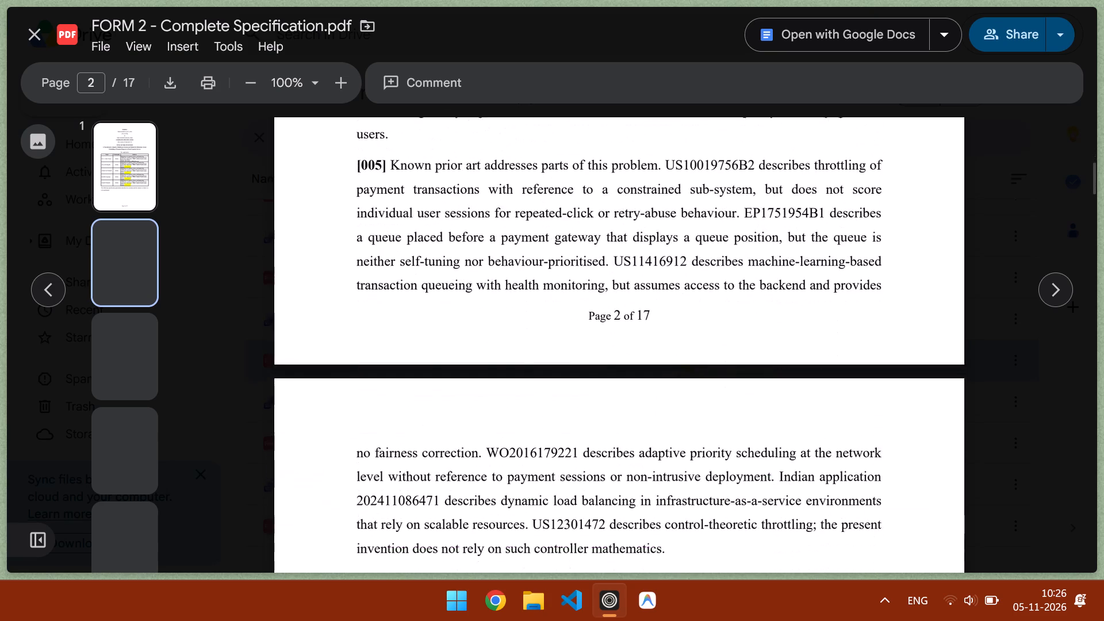
Read page 3 of FORM 2, covering the prior-art discussion, the objectives of the invention and the start of the summary.
scroll(689, 312, down, 13)
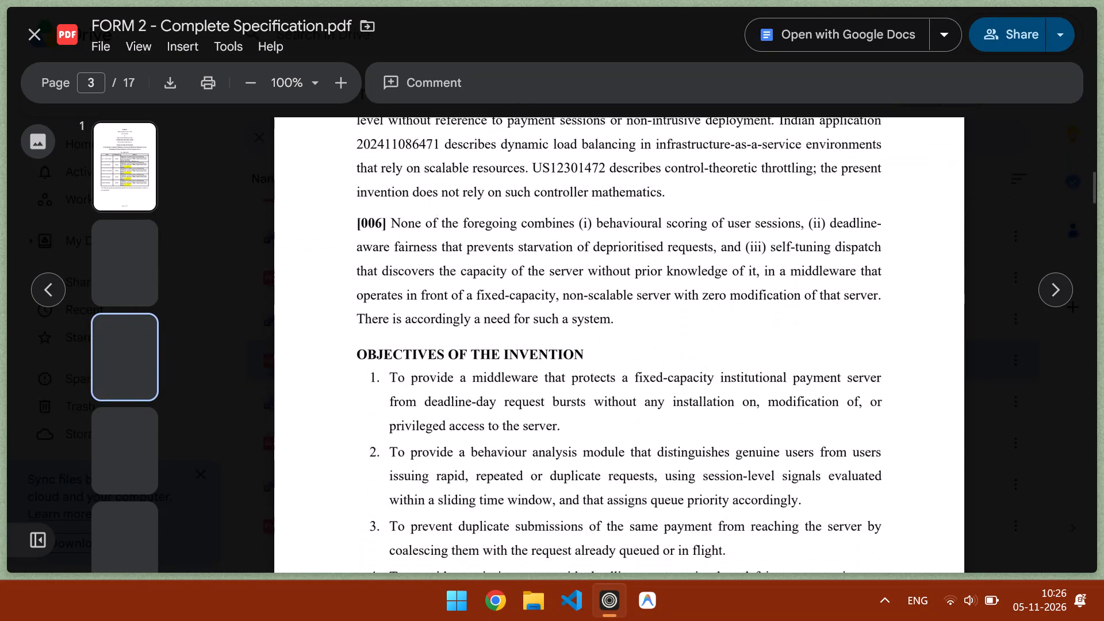
scroll(688, 313, down, 7)
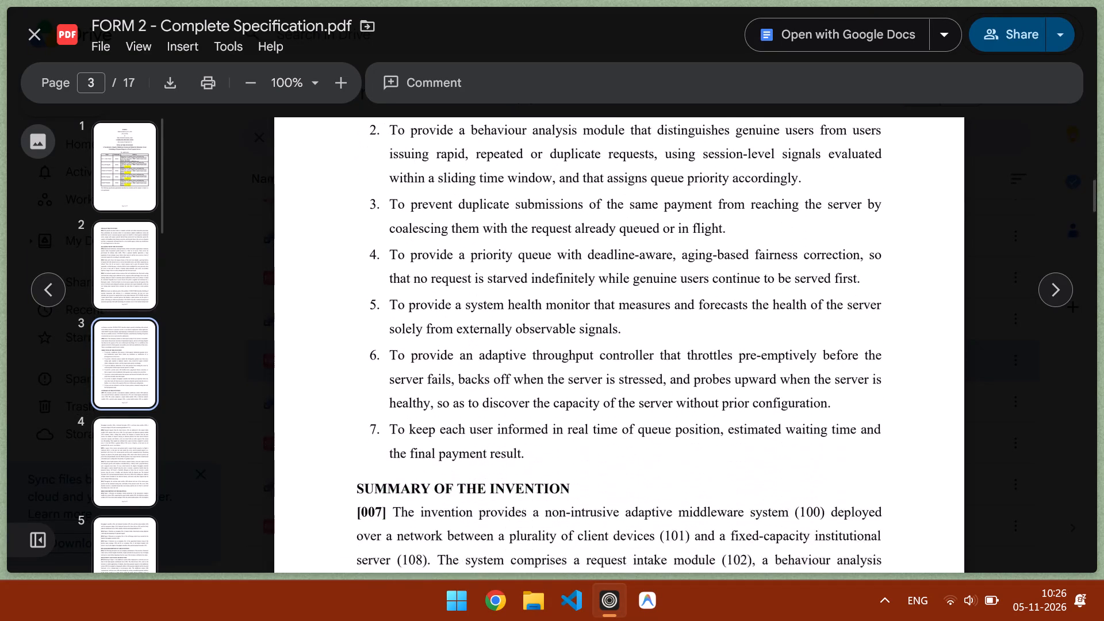
scroll(688, 313, down, 2)
scroll(687, 309, up, 6)
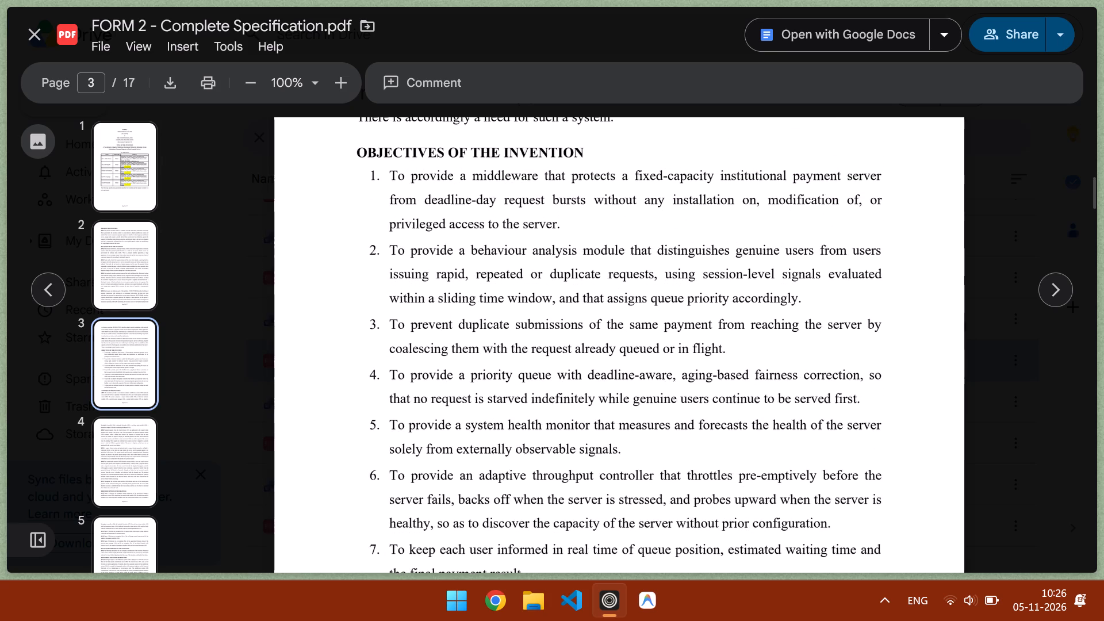
scroll(535, 240, down, 12)
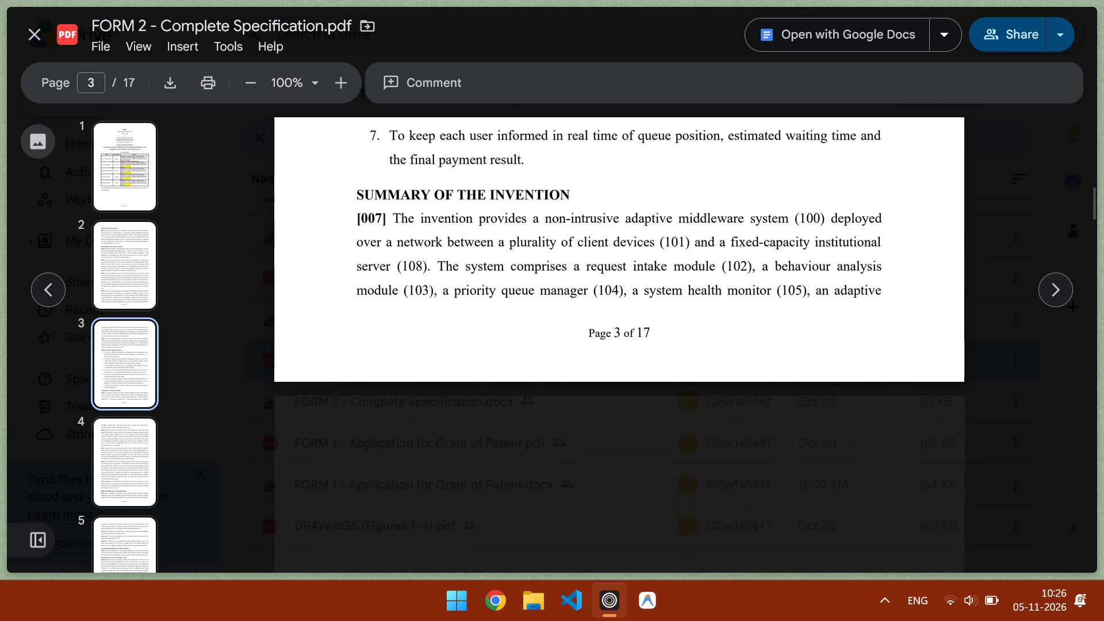
Go through pages 4 and 5 of FORM 2 to find the Brief Description of the Drawings.
scroll(566, 276, down, 2)
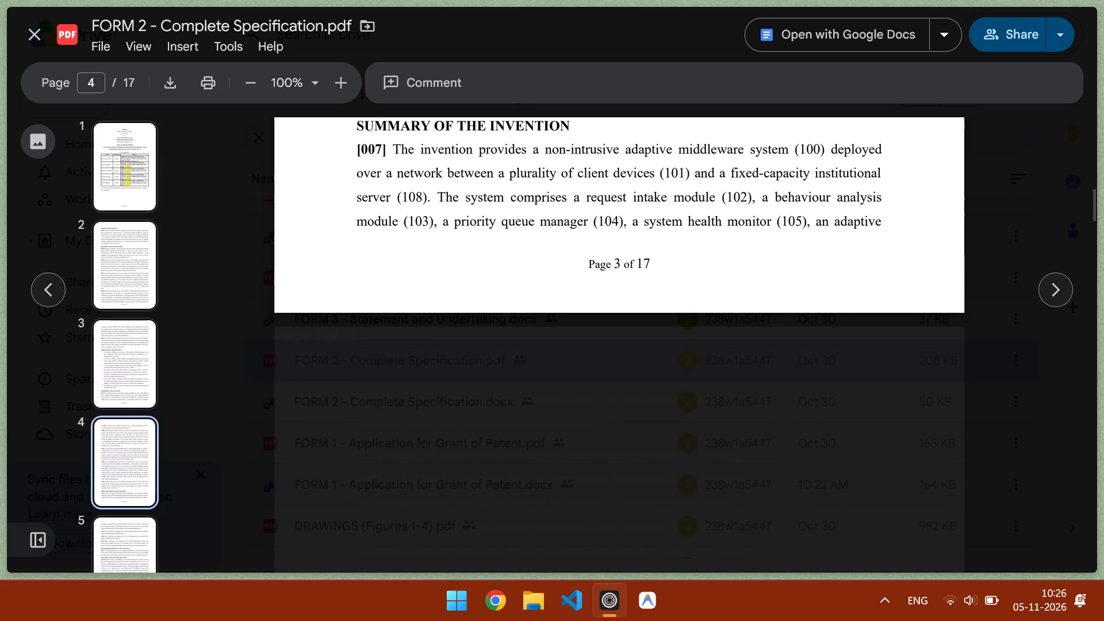
scroll(627, 227, down, 8)
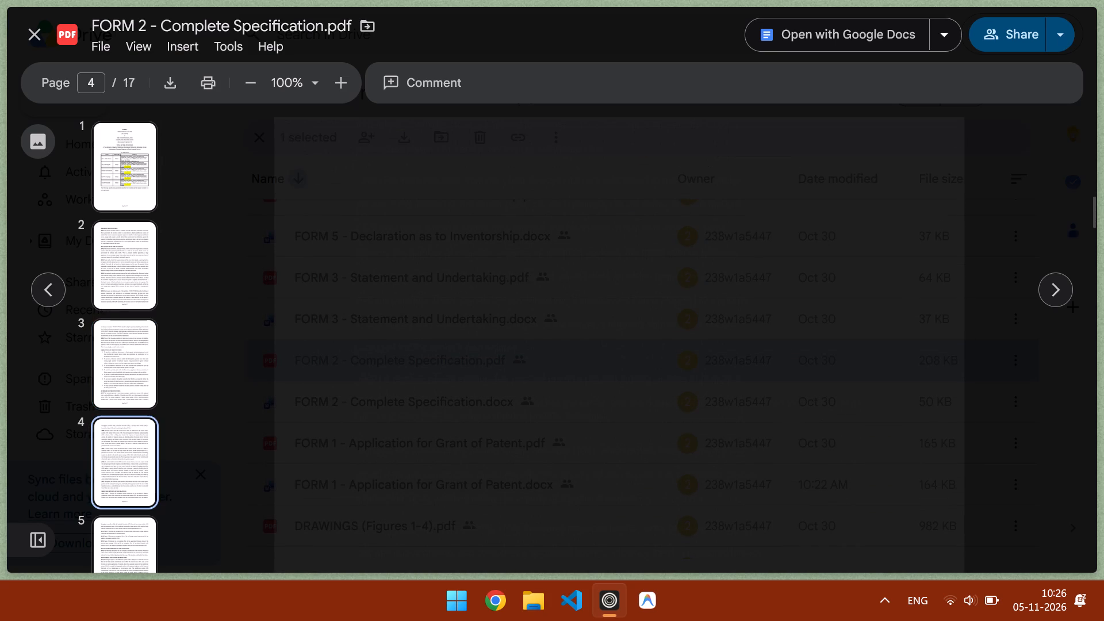
scroll(626, 231, down, 15)
scroll(202, 377, down, 3)
scroll(466, 349, up, 4)
click(131, 520)
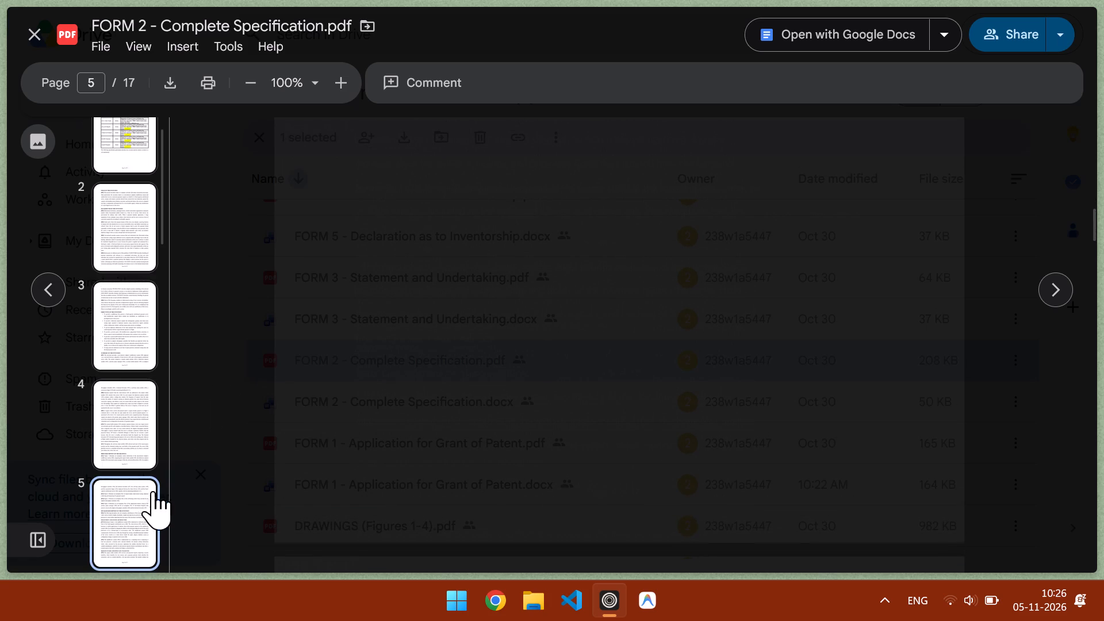
scroll(231, 429, up, 3)
click(128, 436)
scroll(444, 386, up, 5)
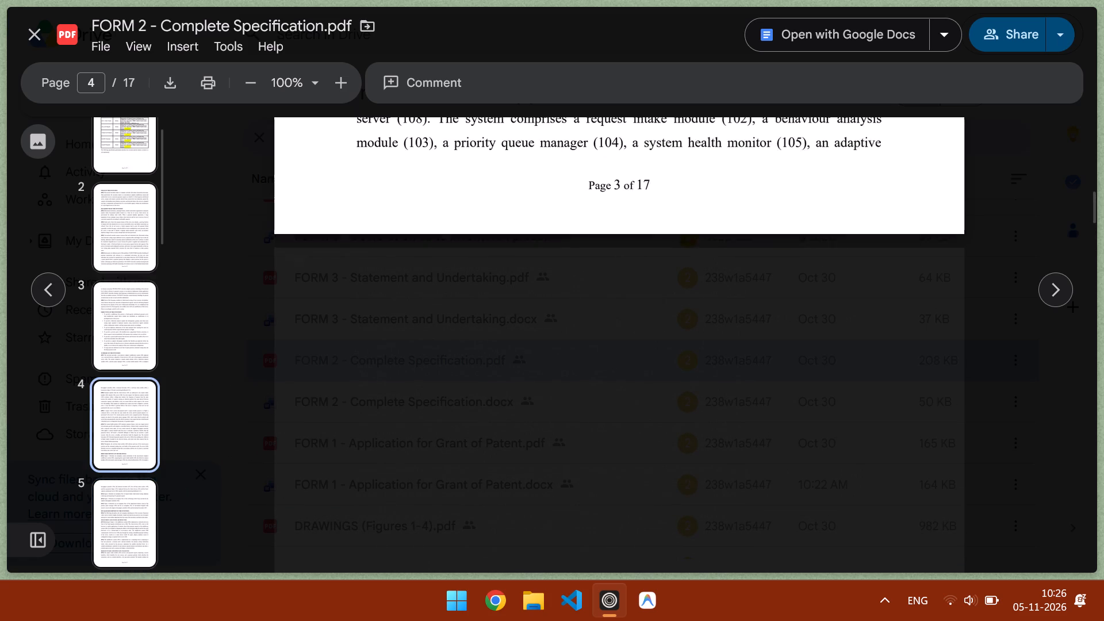
scroll(444, 386, up, 2)
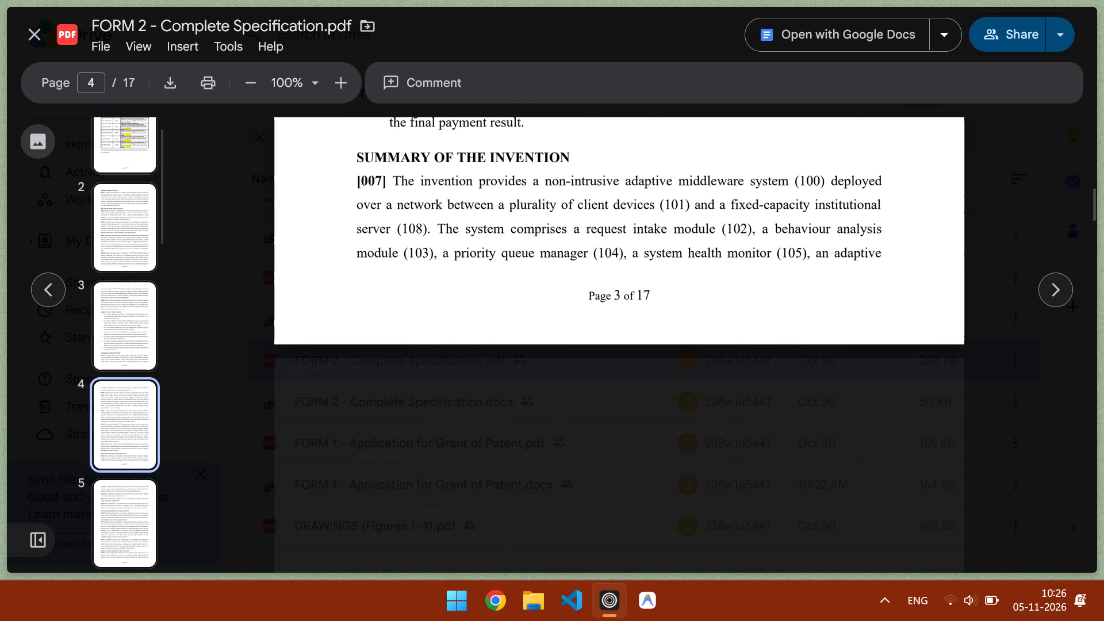
click(97, 503)
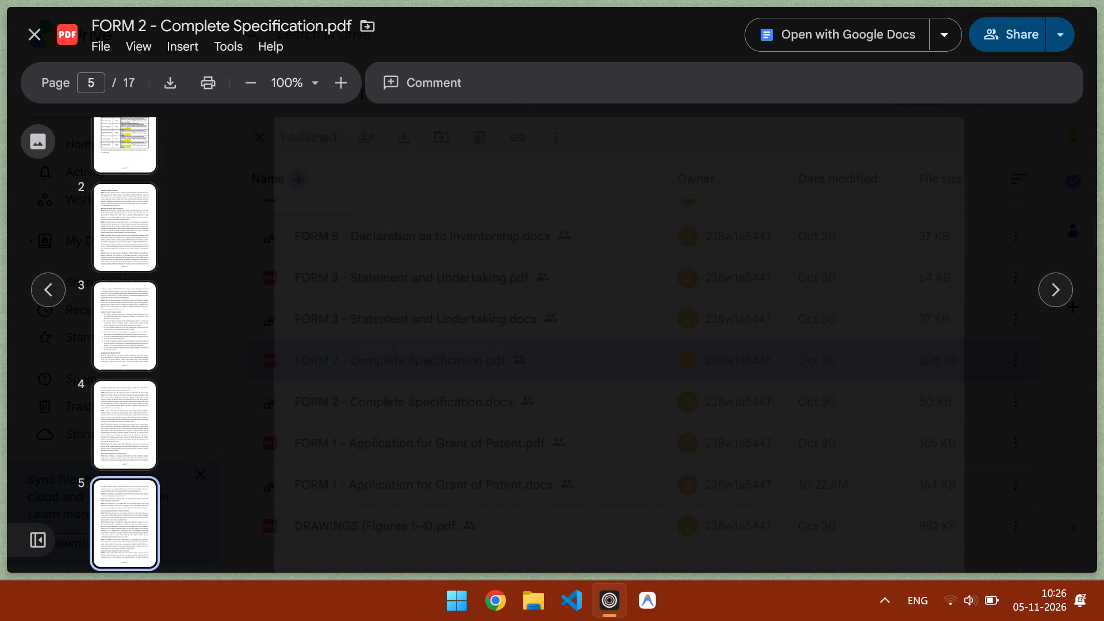
scroll(136, 505, down, 11)
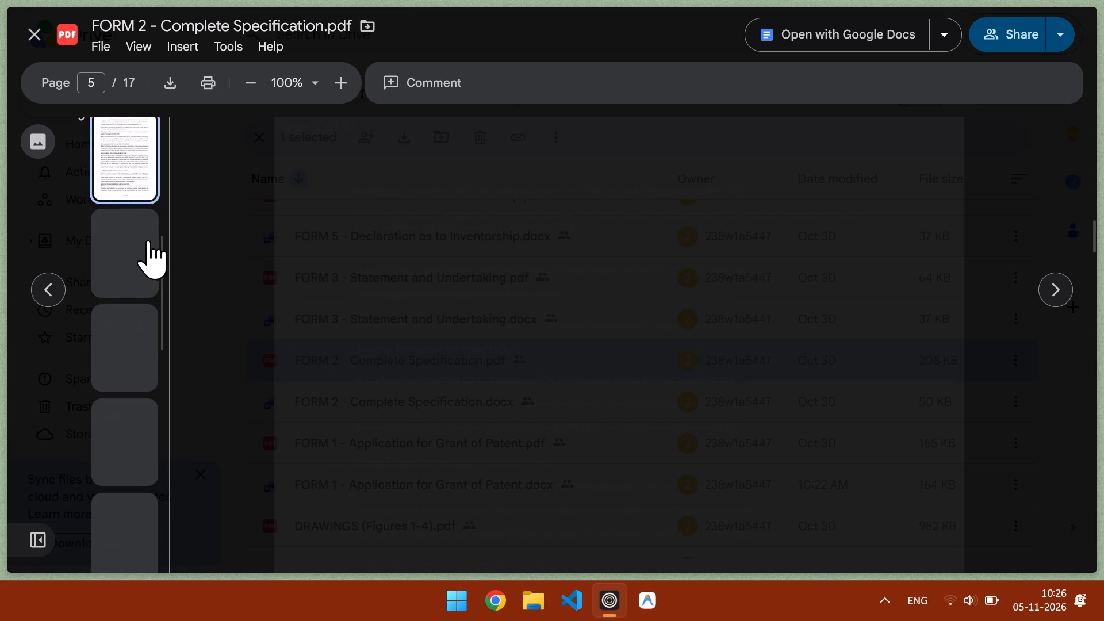
click(148, 227)
click(145, 171)
scroll(466, 357, up, 7)
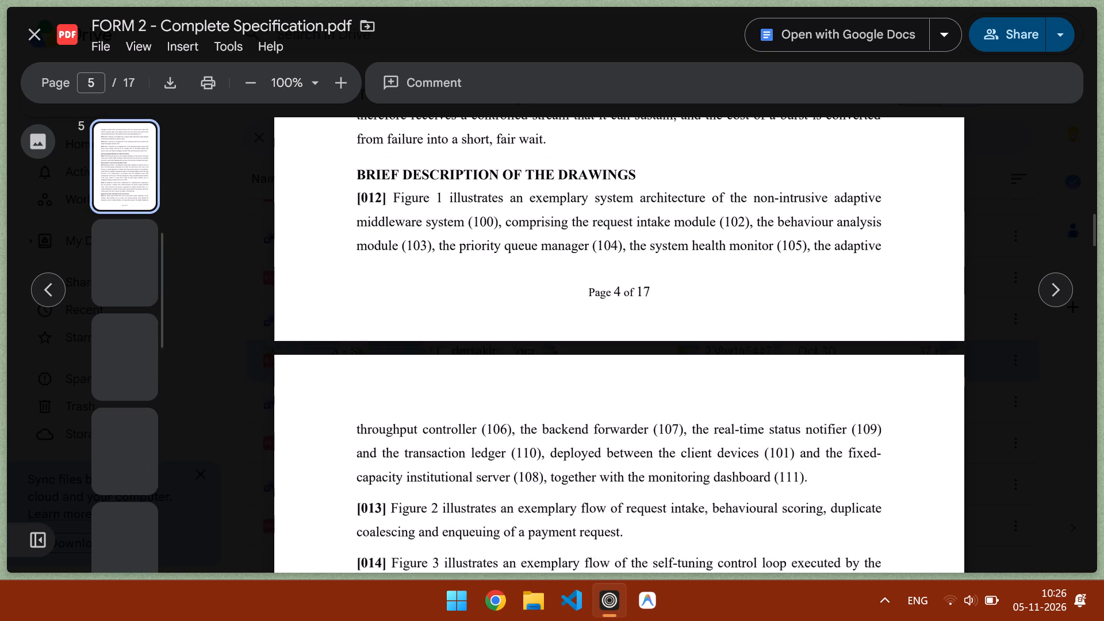
scroll(466, 358, up, 2)
scroll(466, 359, down, 3)
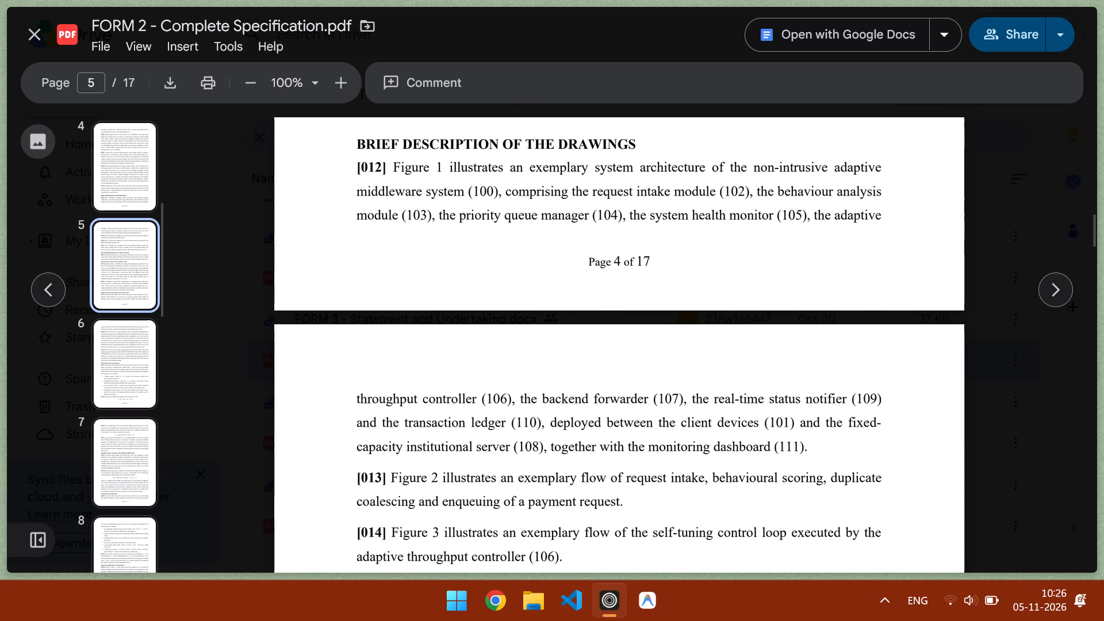
Examine the figure descriptions in paragraphs [012] to [015] and the opening of the Detailed Description on page 5.
drag(355, 410, 593, 457)
scroll(597, 457, down, 7)
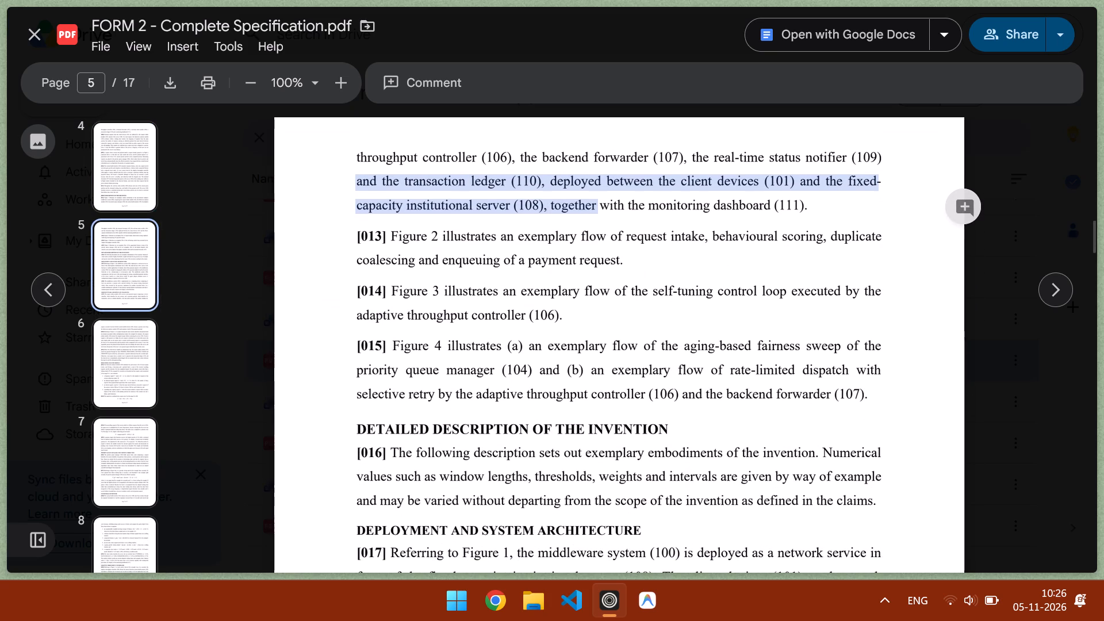
click(505, 403)
scroll(505, 403, down, 7)
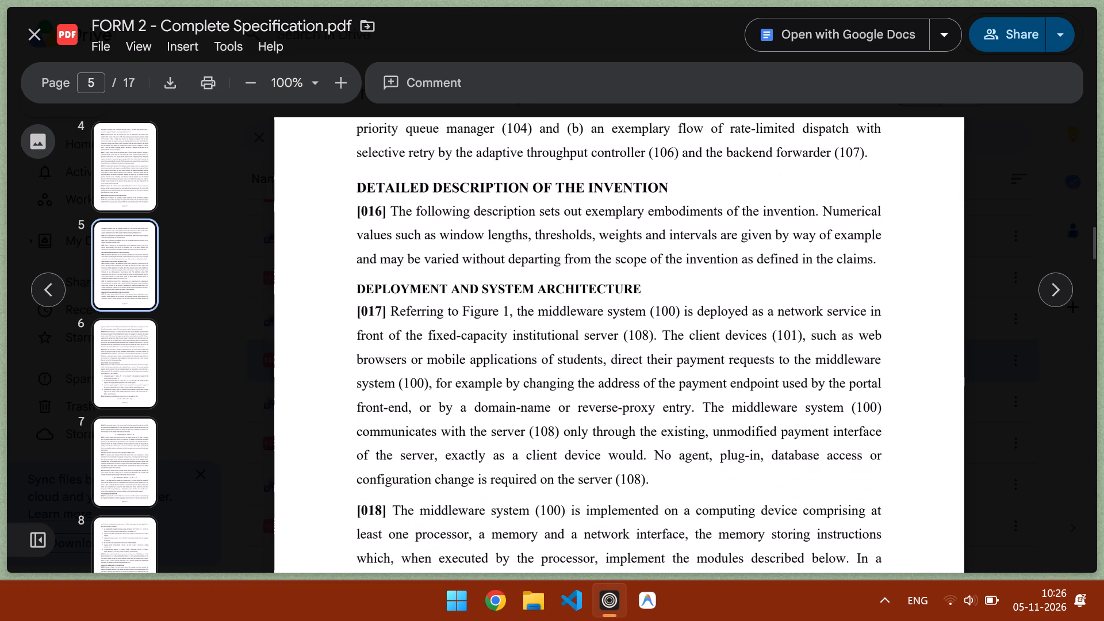
scroll(499, 414, up, 1)
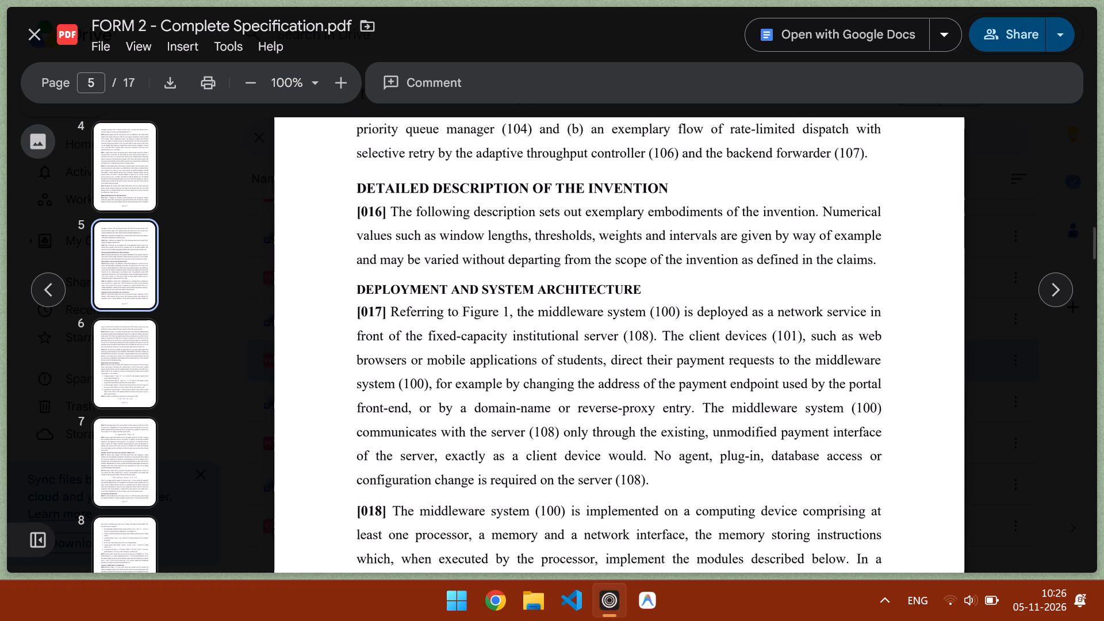
scroll(498, 414, up, 2)
scroll(496, 420, down, 2)
scroll(496, 420, up, 7)
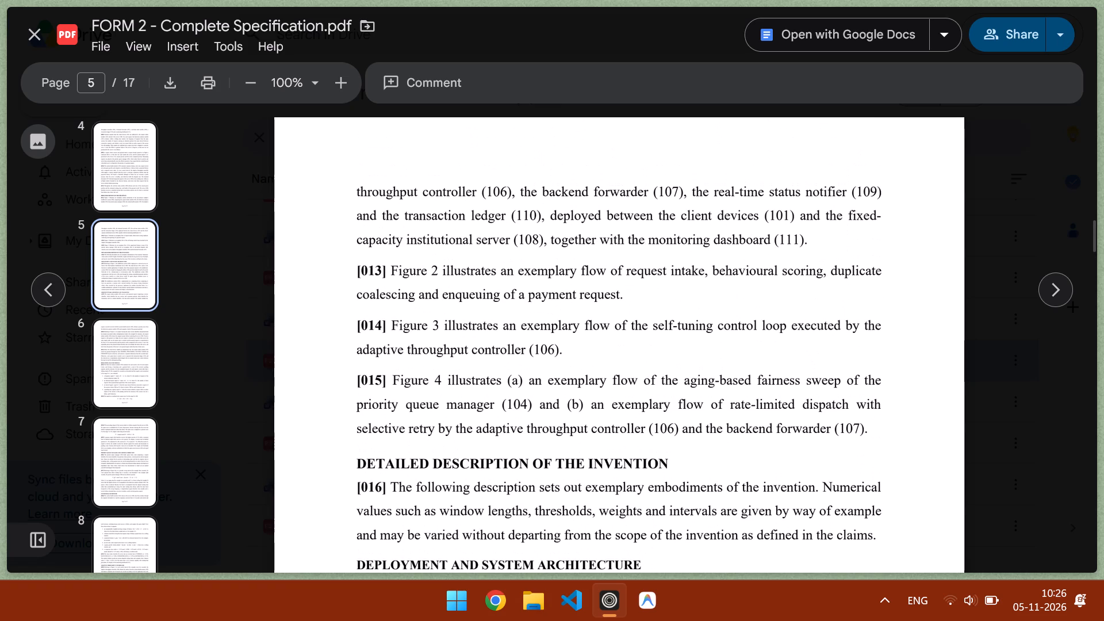
scroll(653, 297, down, 1)
scroll(653, 297, up, 4)
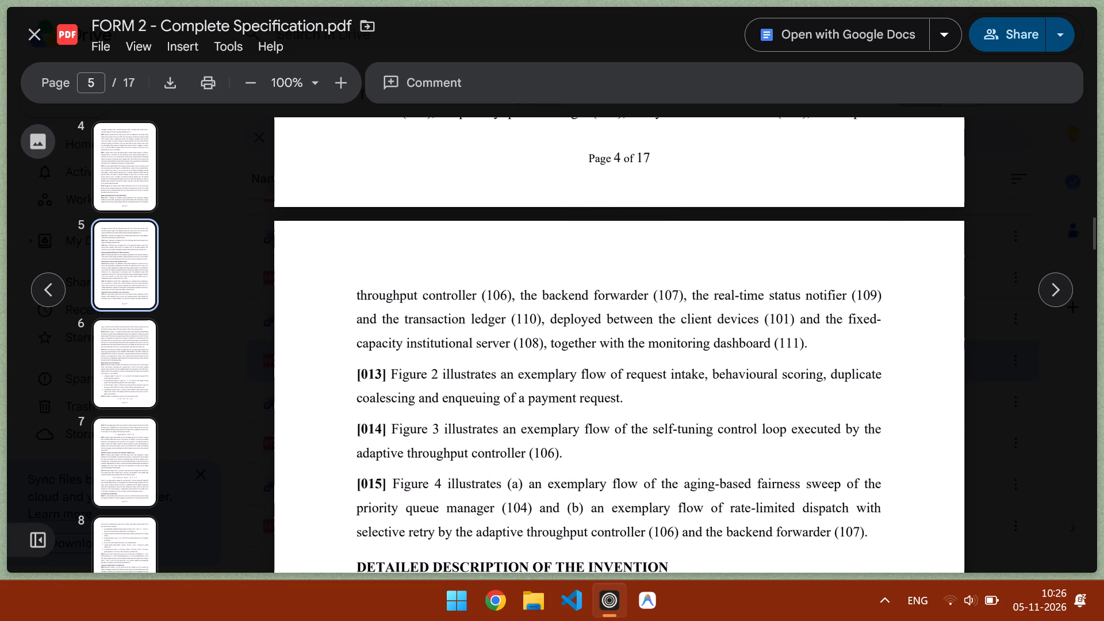
scroll(653, 297, down, 9)
scroll(651, 306, up, 3)
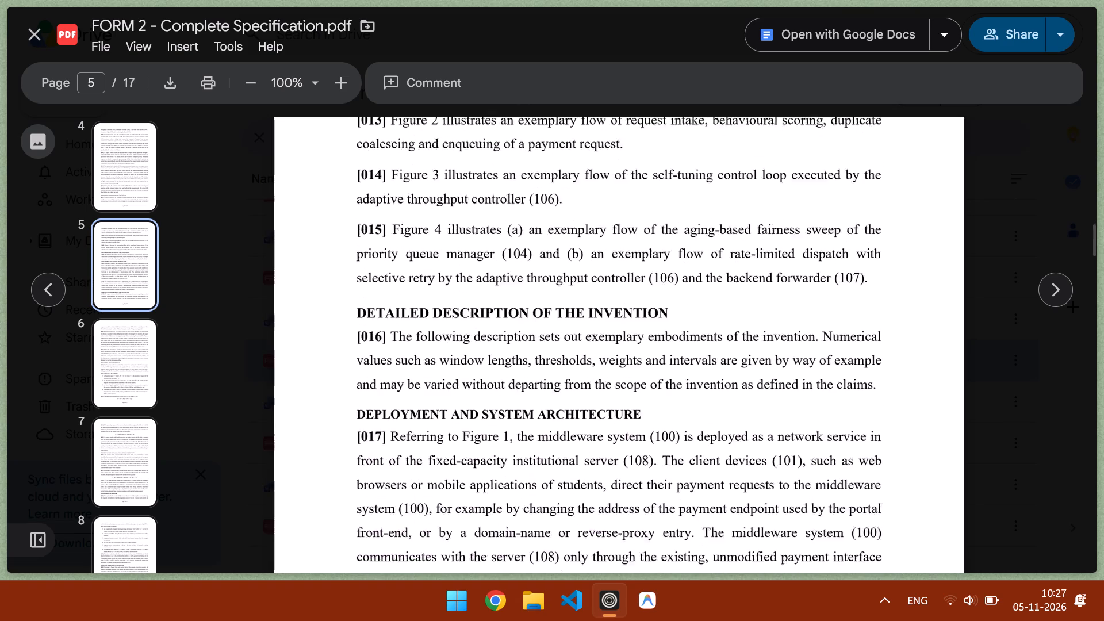
scroll(648, 308, down, 5)
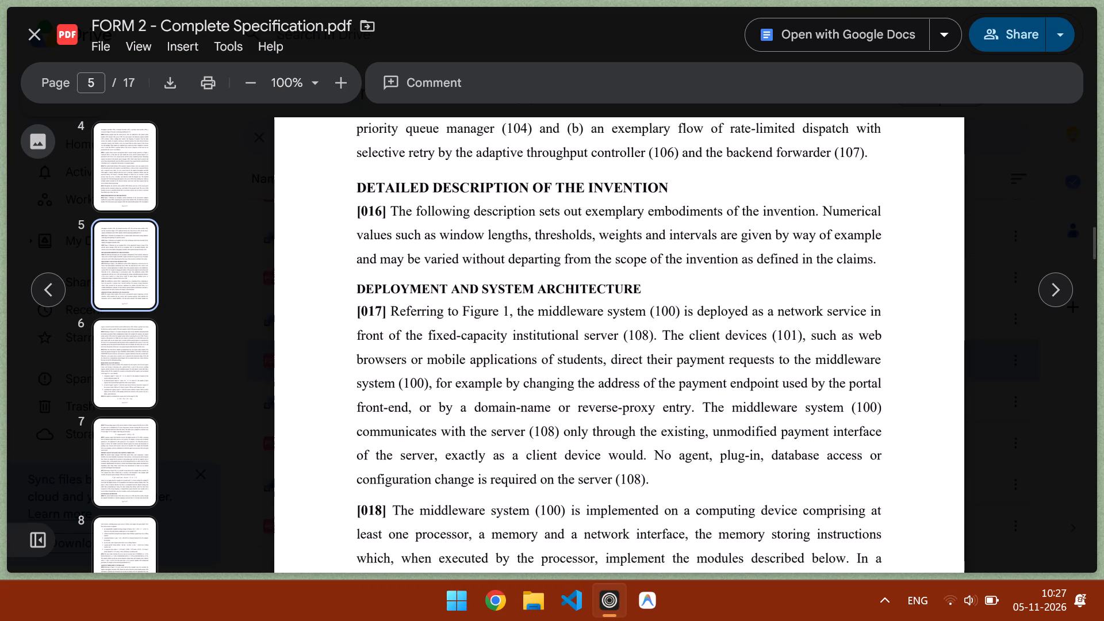
Read the deployment and system architecture and the request intake and duplicate coalescing sections, paragraphs [017] to [021].
scroll(559, 263, down, 6)
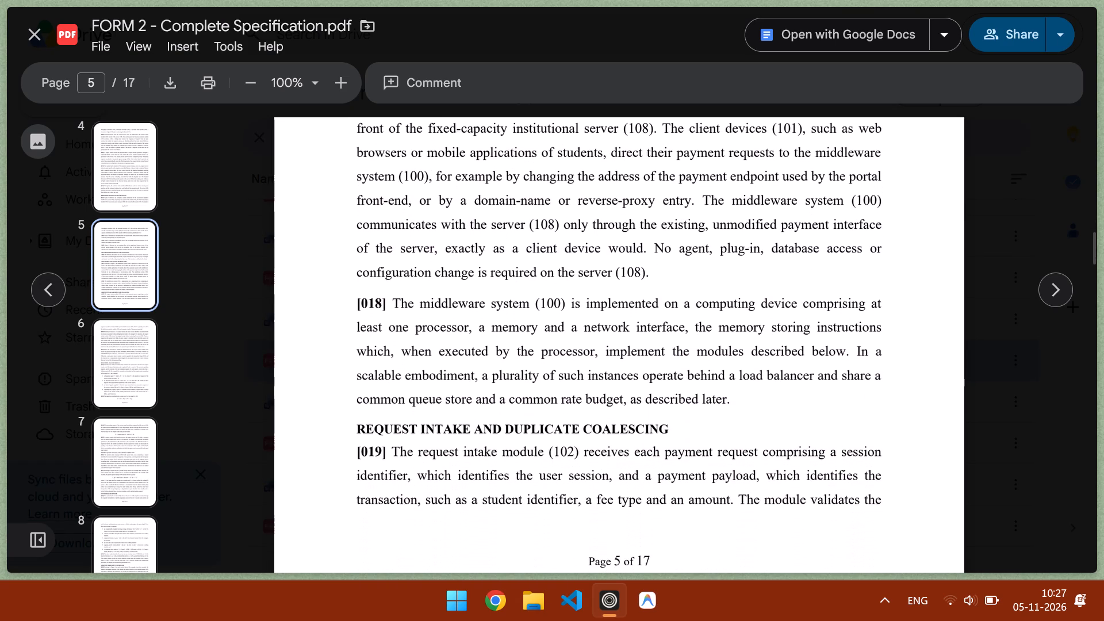
scroll(558, 261, down, 8)
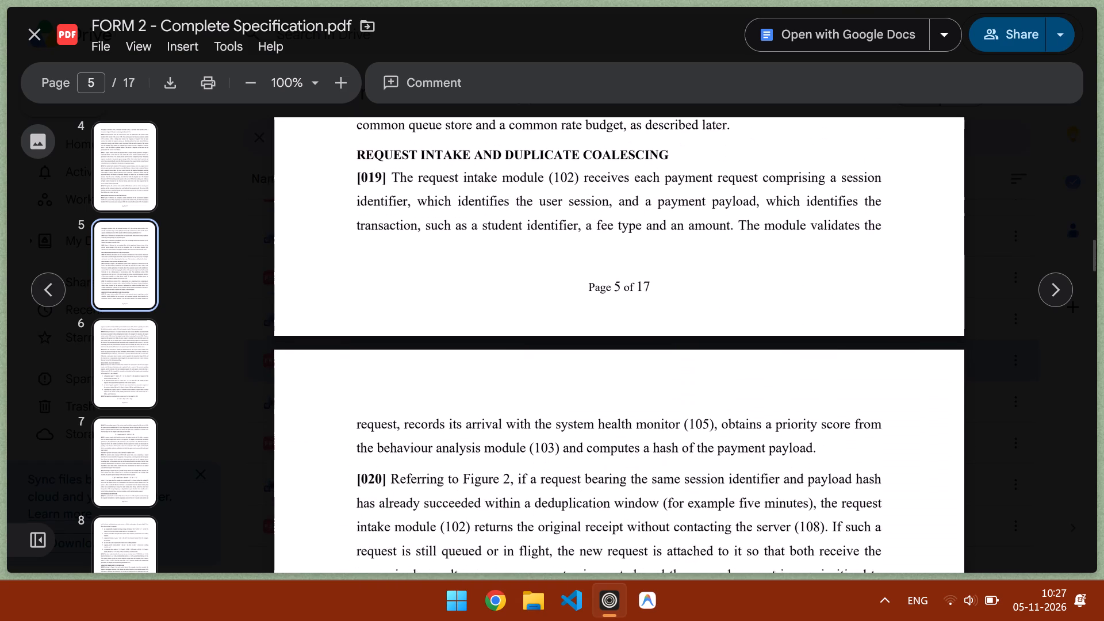
scroll(558, 261, down, 2)
scroll(558, 261, up, 4)
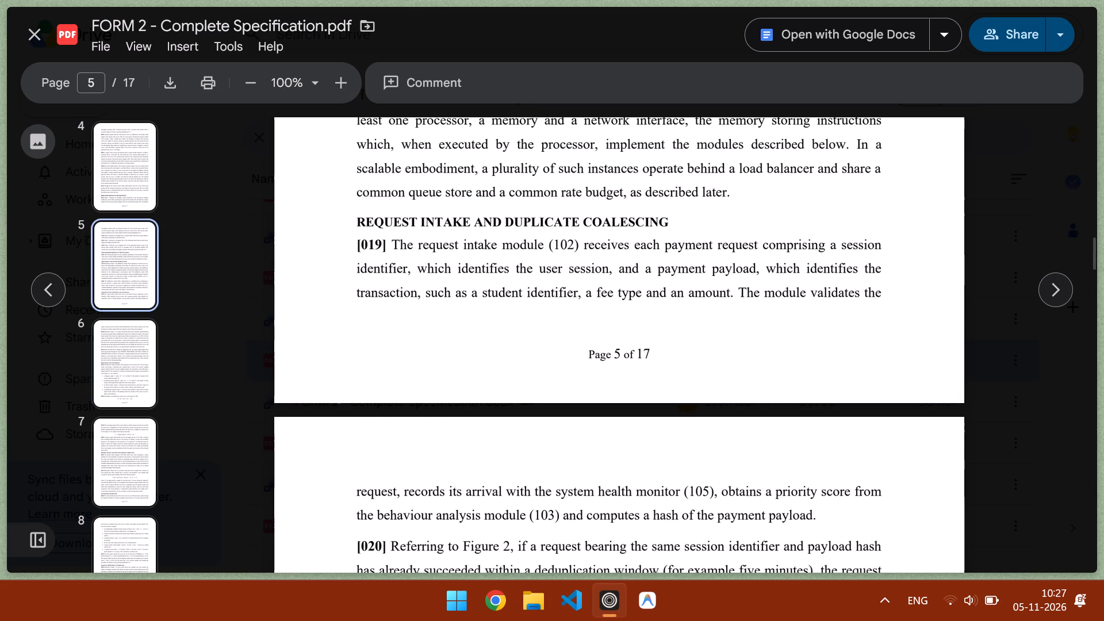
scroll(558, 261, down, 9)
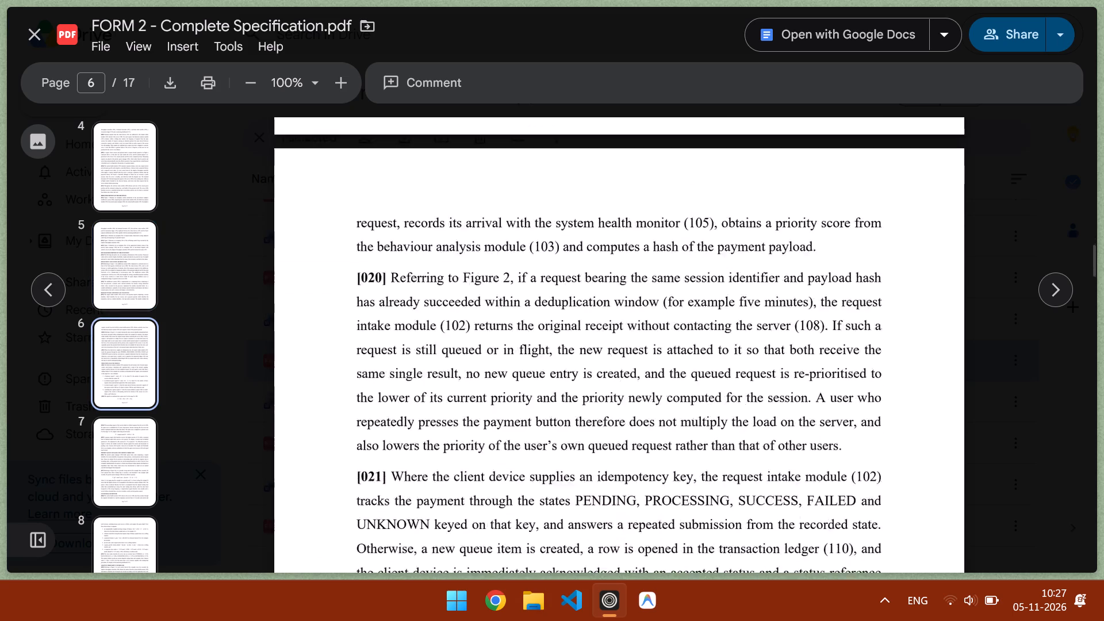
scroll(558, 261, down, 6)
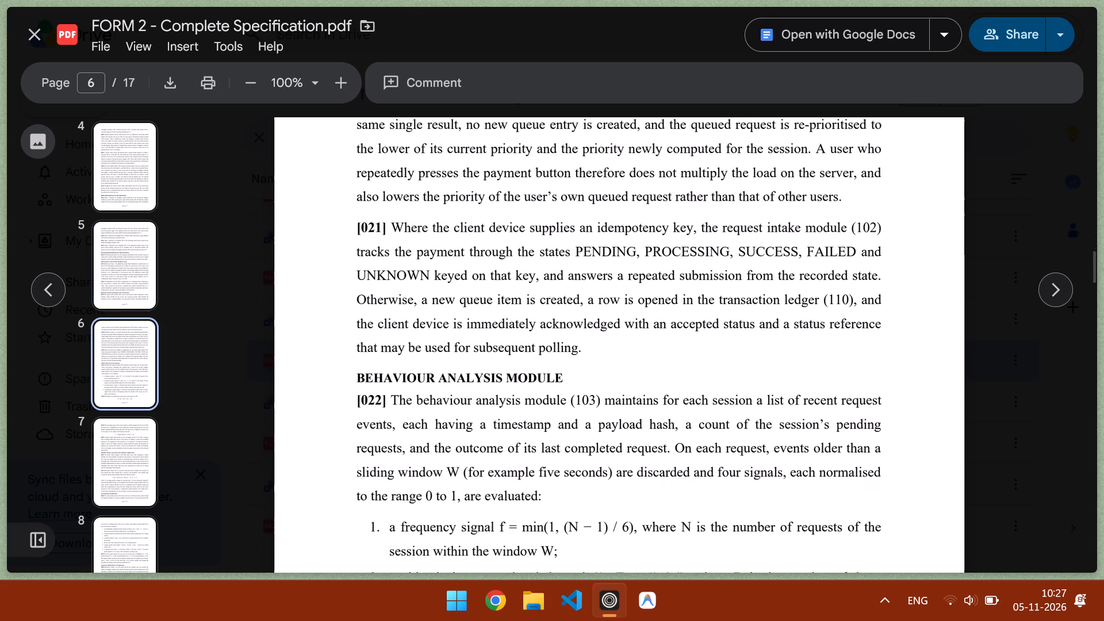
Read the behaviour analysis module and the priority queue manager and fairness correction sections on pages 6 and 7.
scroll(558, 261, down, 13)
scroll(542, 265, down, 8)
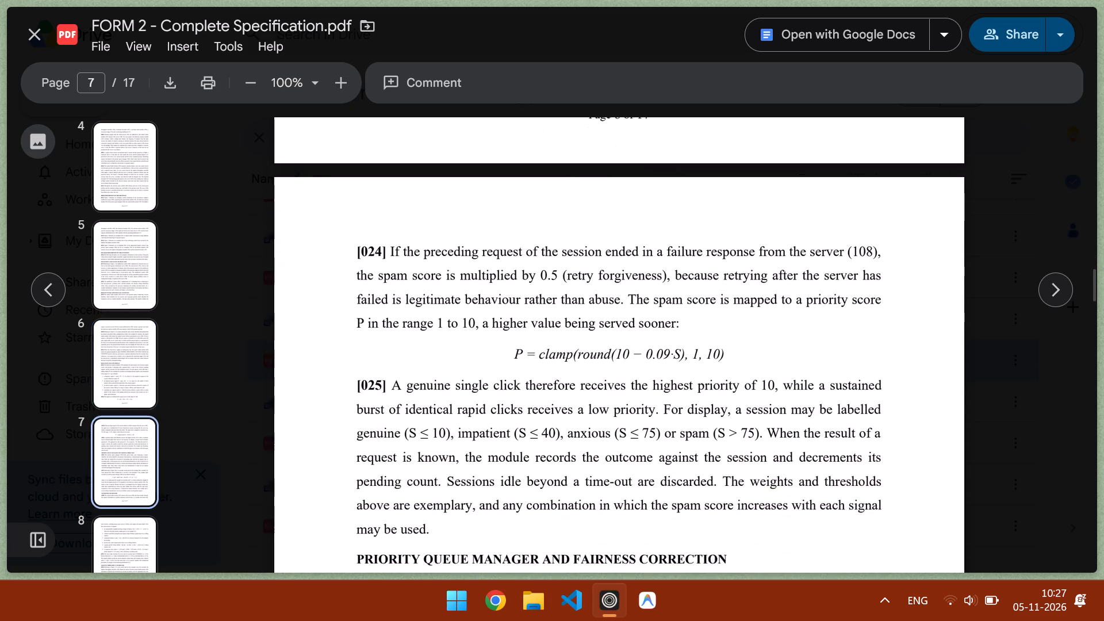
scroll(535, 268, down, 2)
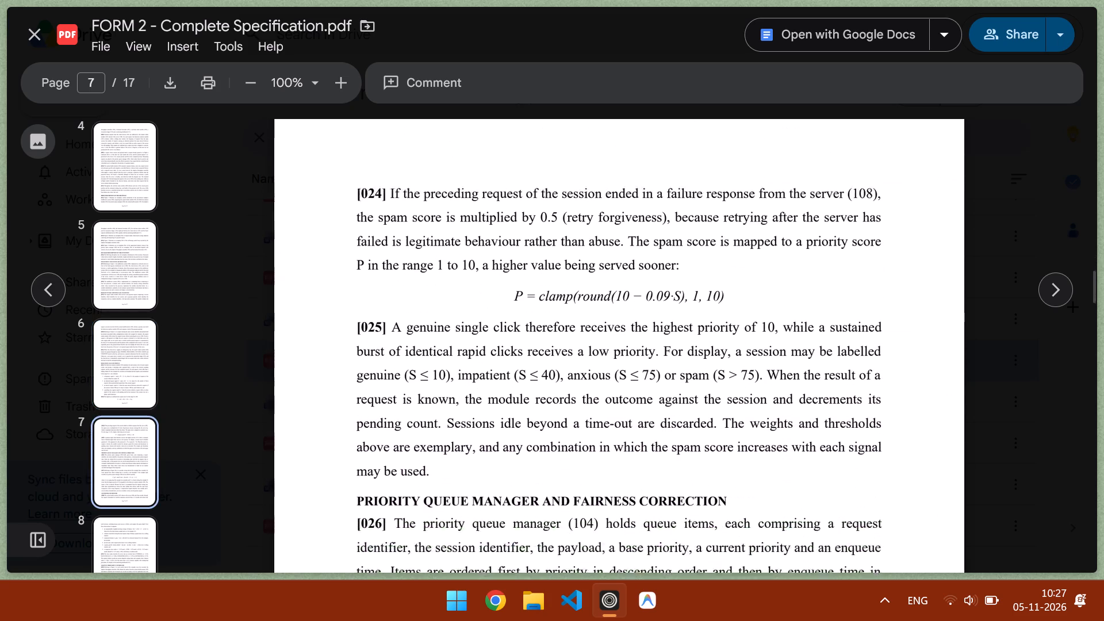
scroll(535, 268, down, 14)
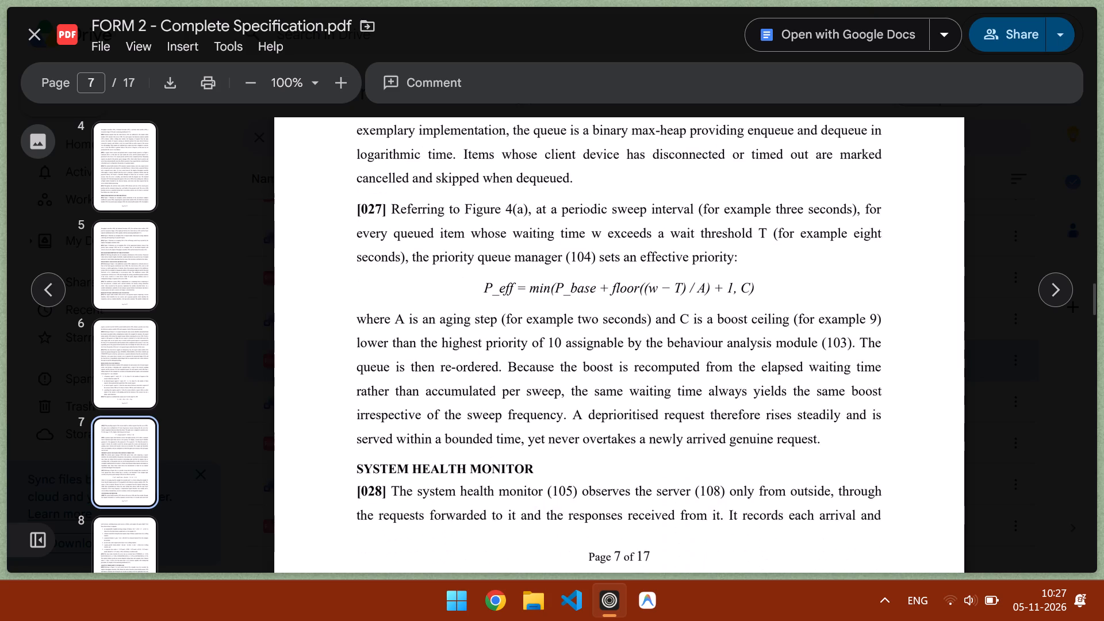
Read the System Health Monitor and Adaptive Throughput Controller sections of FORM 2, paragraphs [028] to [033].
scroll(535, 268, down, 13)
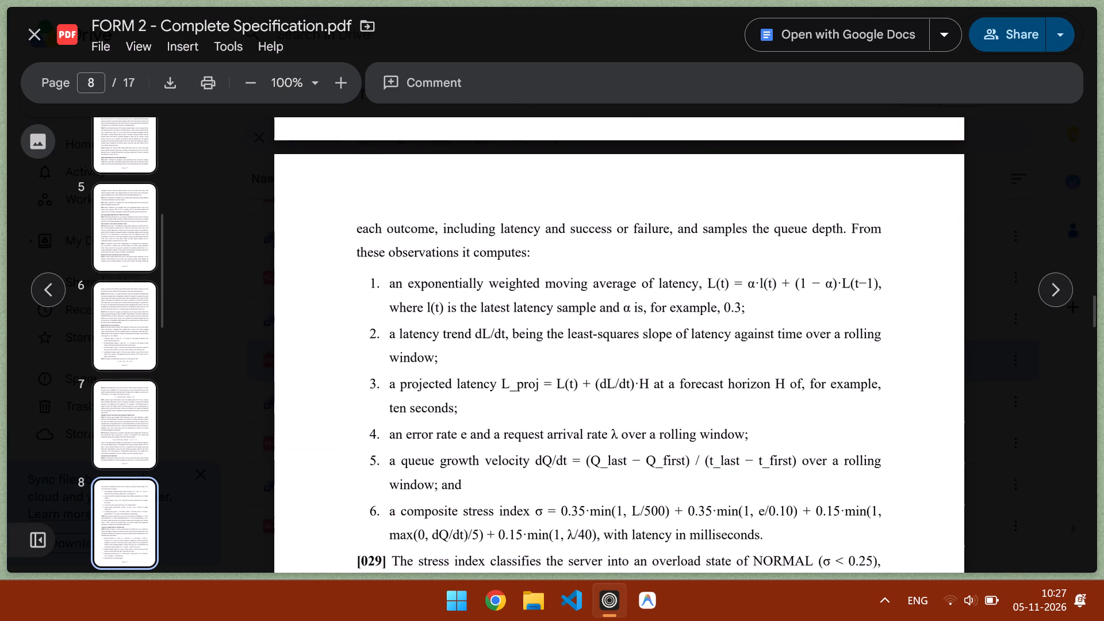
scroll(533, 269, down, 14)
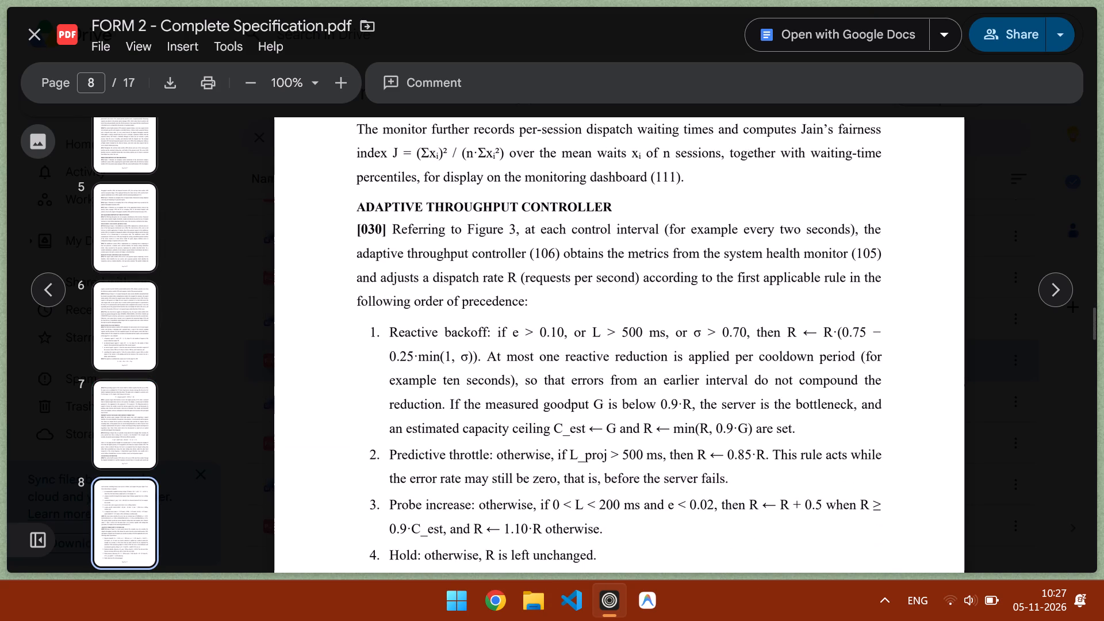
scroll(533, 269, down, 2)
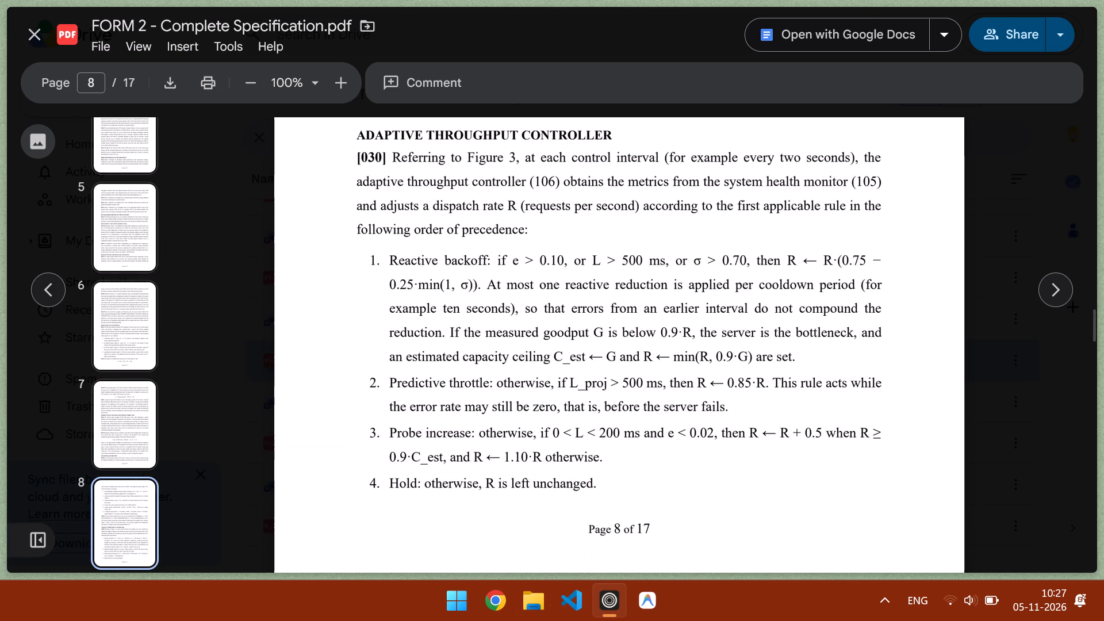
scroll(533, 269, down, 3)
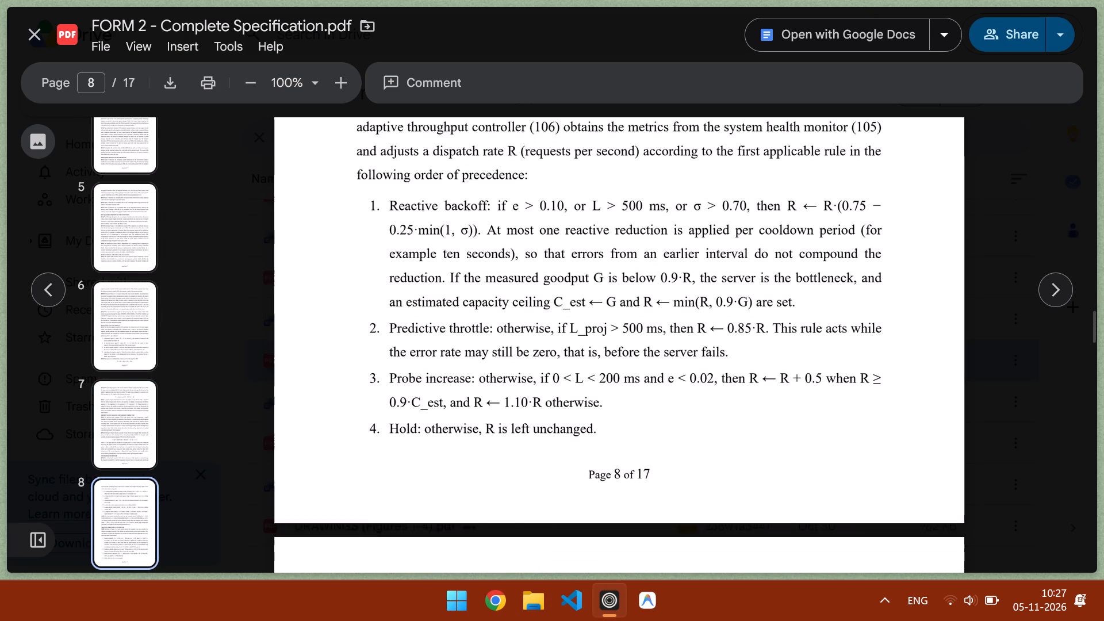
scroll(533, 269, down, 12)
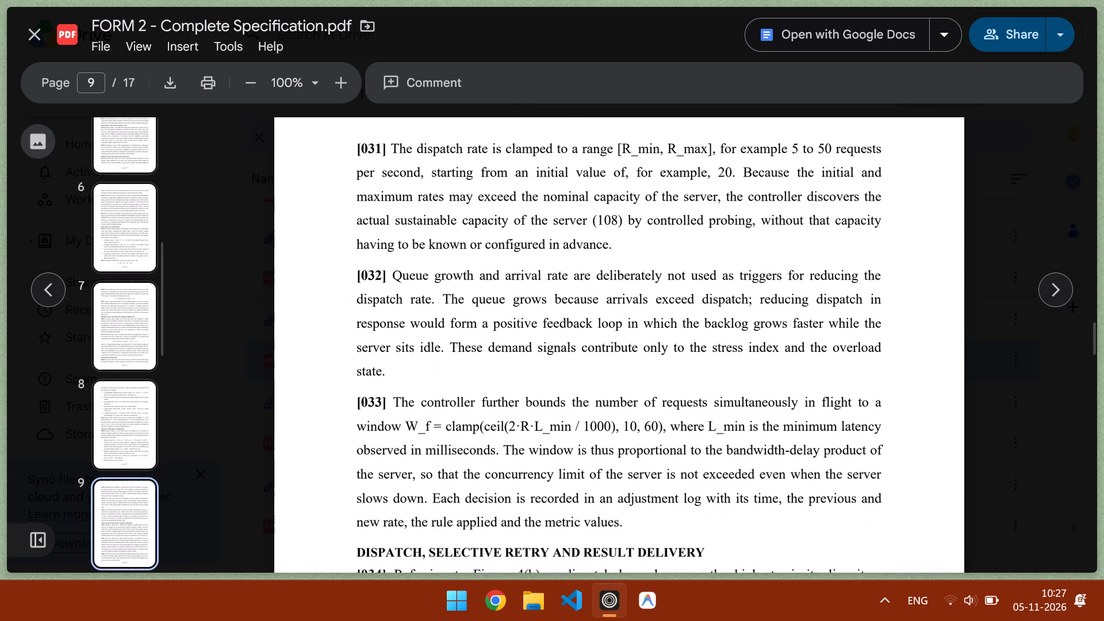
Read the dispatch, selective retry and result delivery, real-time status and ledger, and scalable embodiment sections, paragraphs [034] to [039].
scroll(533, 269, down, 10)
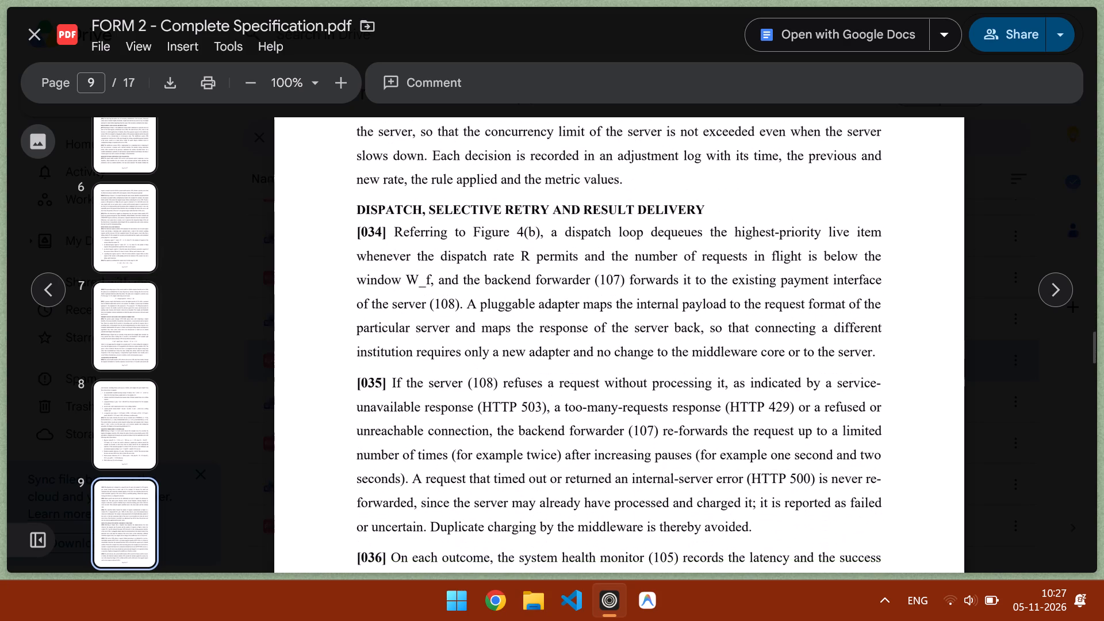
scroll(533, 269, down, 17)
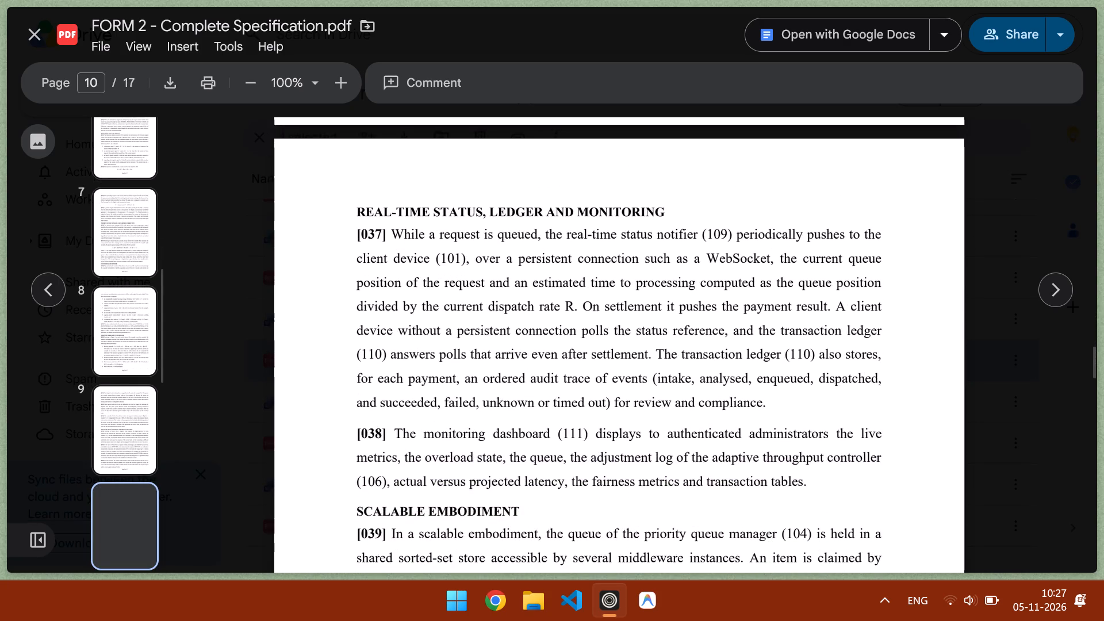
scroll(530, 271, down, 11)
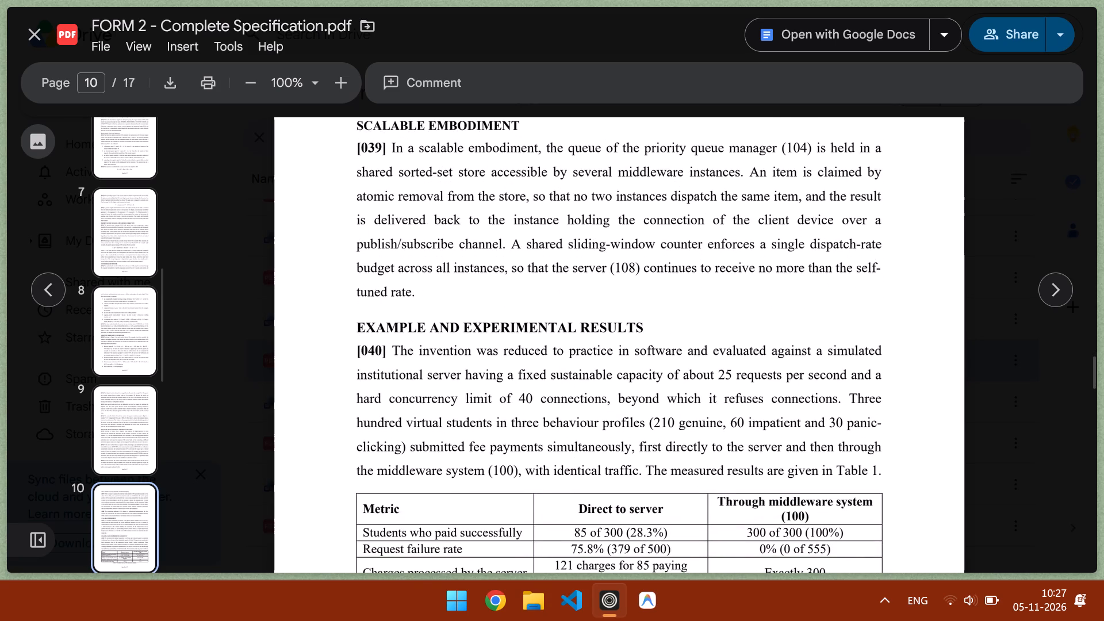
Examine the end of the scalable embodiment and the opening of Example and Experimental Results in paragraph [040] on page 10.
drag(422, 302, 403, 260)
click(401, 256)
drag(398, 244, 397, 236)
scroll(439, 336, down, 3)
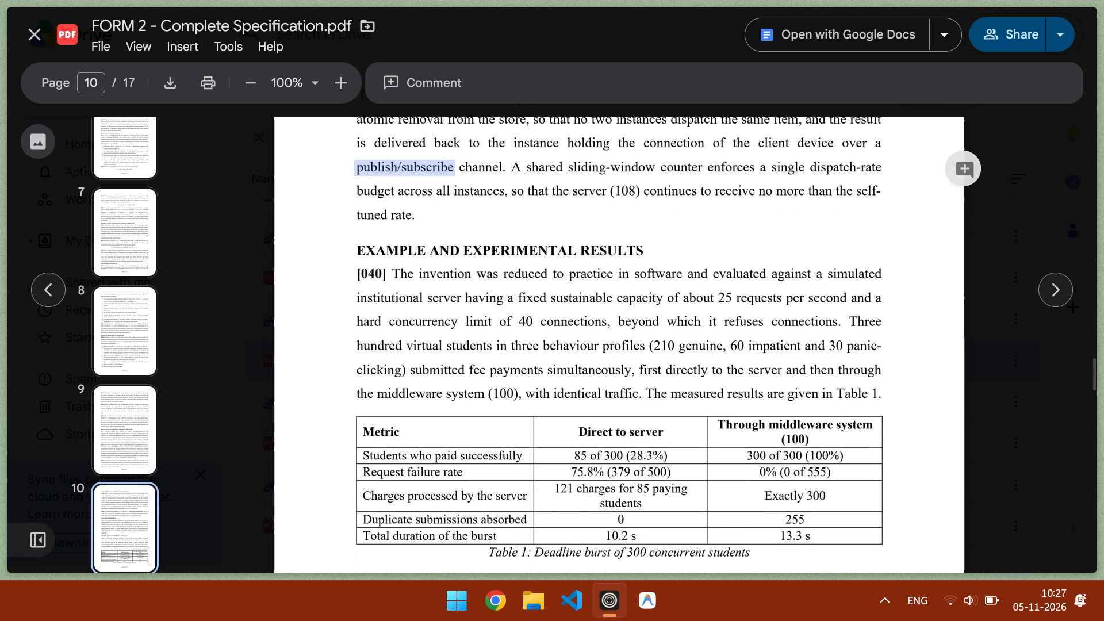
drag(392, 226, 608, 301)
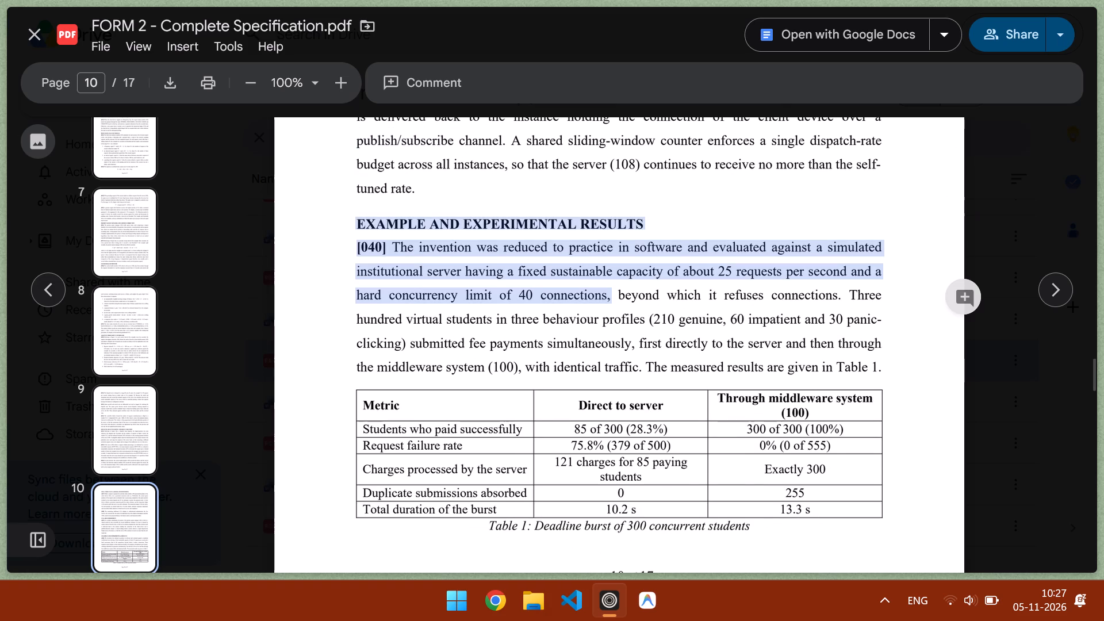
drag(608, 301, 613, 305)
click(575, 308)
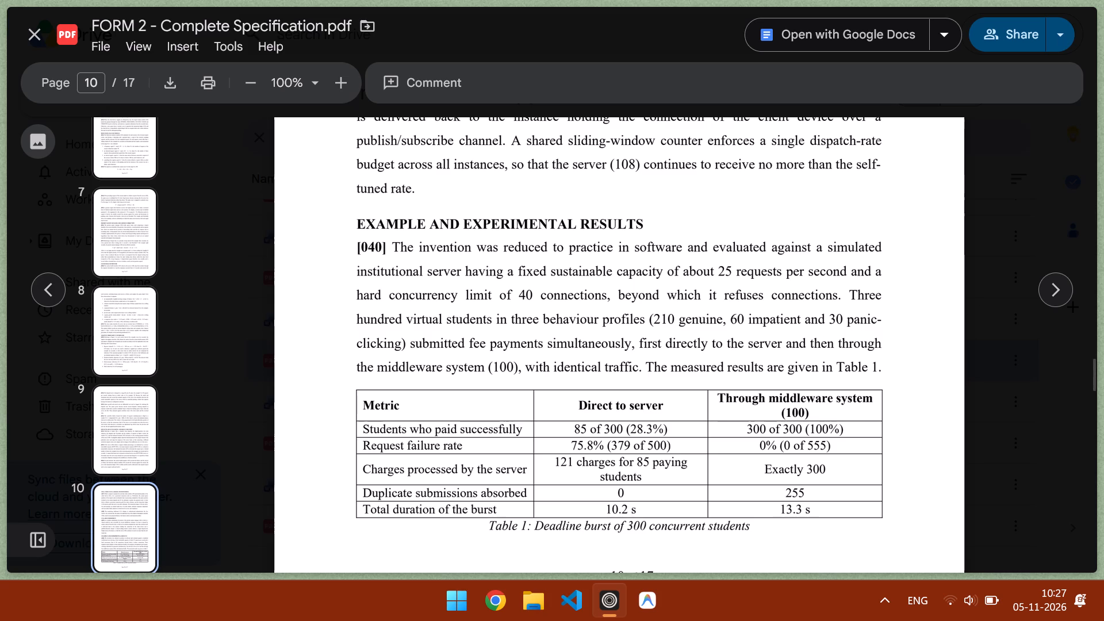
Examine Table 1 on page 10, comparing payments made directly to the server with those through the middleware system.
drag(514, 432, 490, 436)
drag(467, 437, 425, 440)
drag(397, 440, 377, 440)
click(354, 441)
drag(354, 441, 356, 430)
click(356, 429)
click(362, 429)
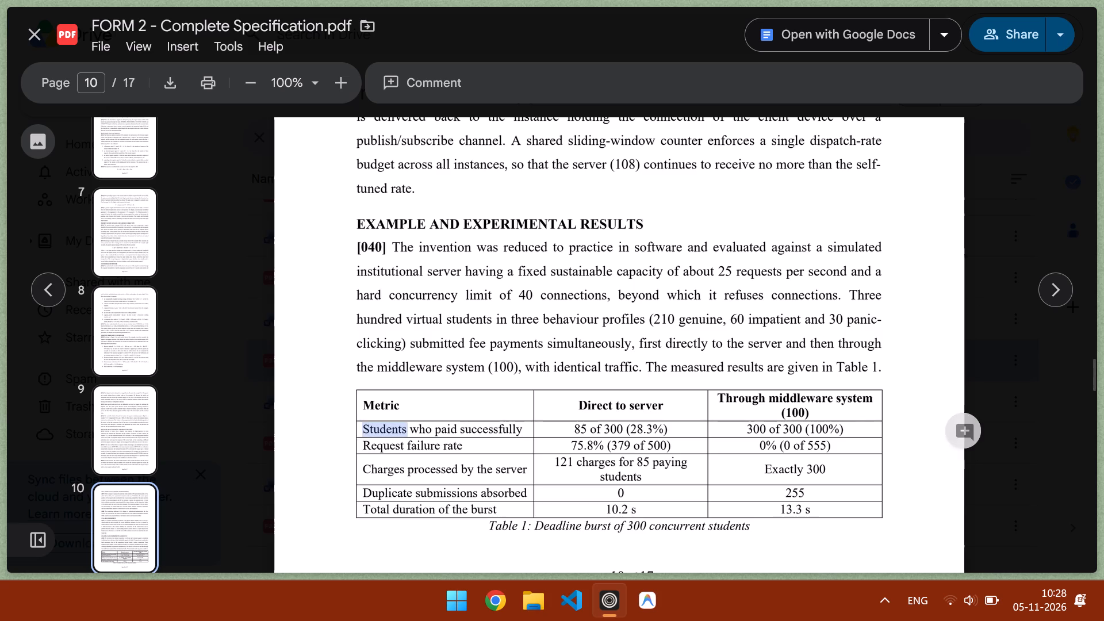
double_click(364, 429)
scroll(367, 429, down, 1)
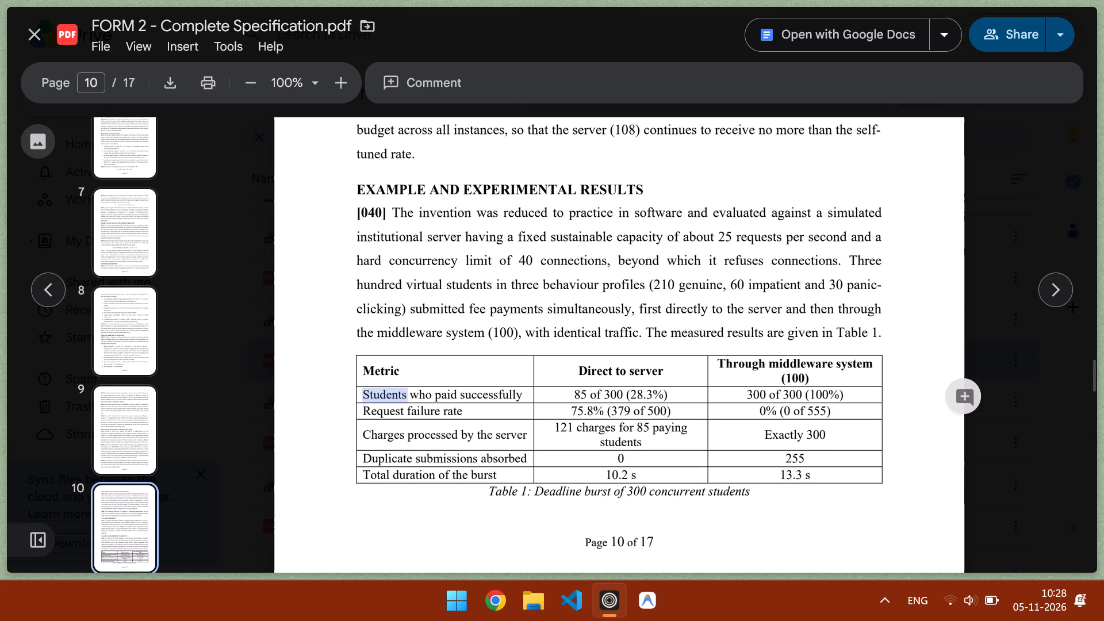
Reread paragraph [040] on the simulated institutional server and the fee payments submitted by the virtual students.
click(839, 209)
click(843, 209)
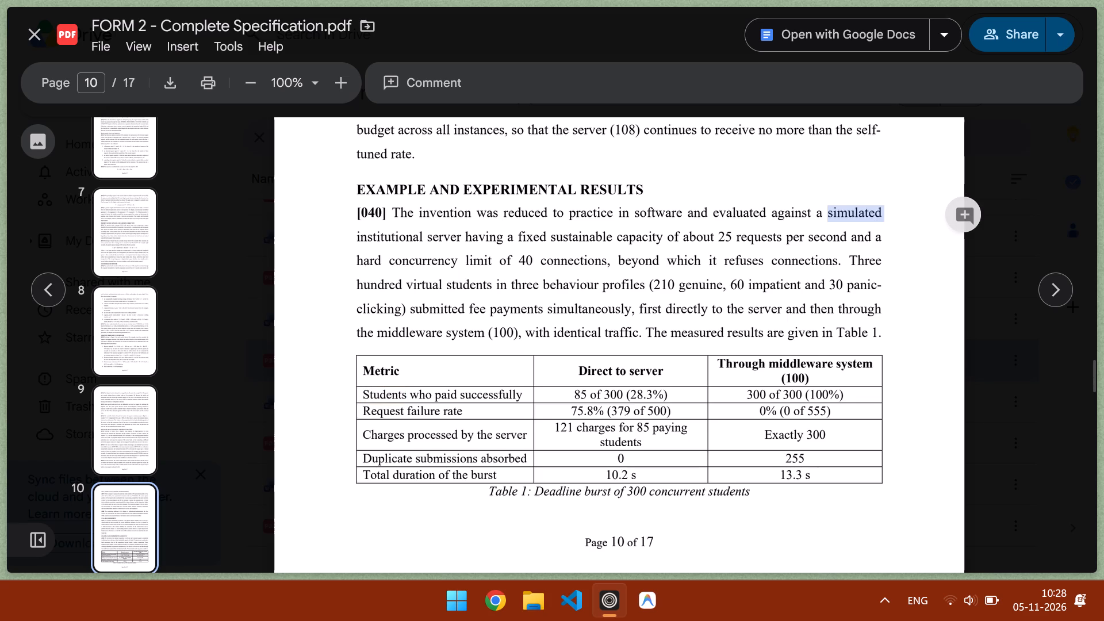
scroll(722, 290, down, 1)
drag(457, 283, 532, 270)
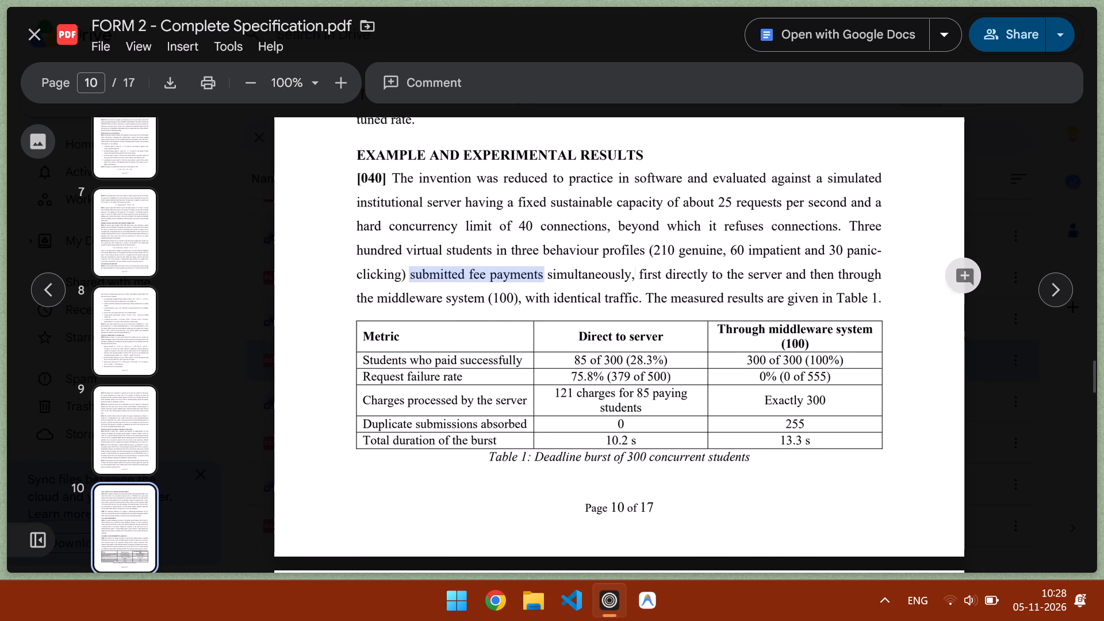
drag(532, 270, 855, 305)
scroll(803, 332, down, 2)
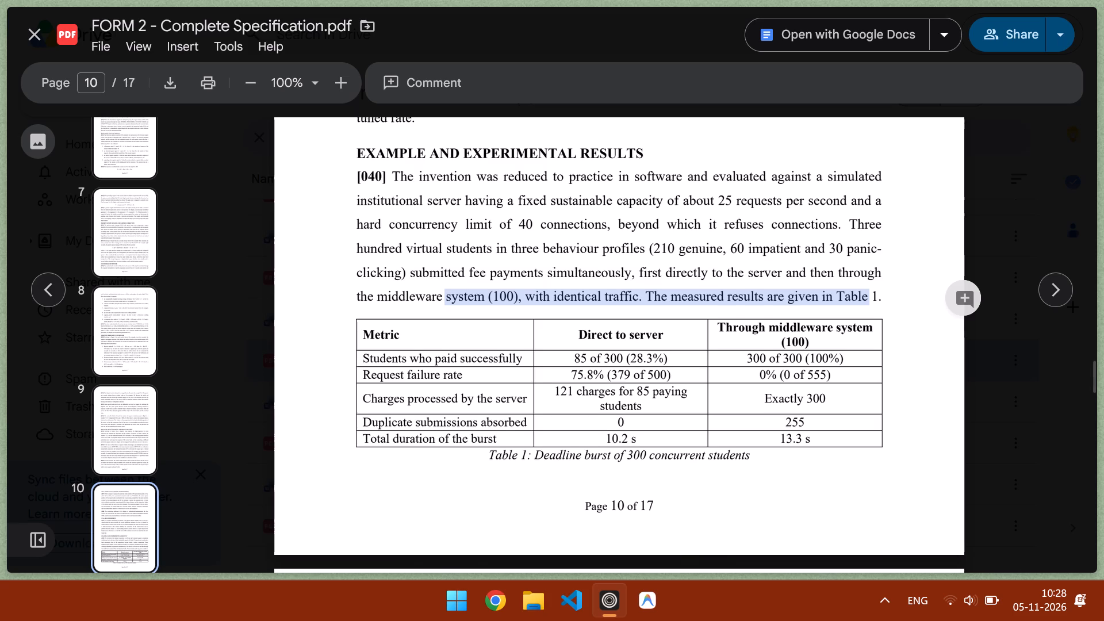
Read paragraphs [041] and [042] on page 11, following the worked example of operation through to its last sentence.
scroll(802, 332, down, 8)
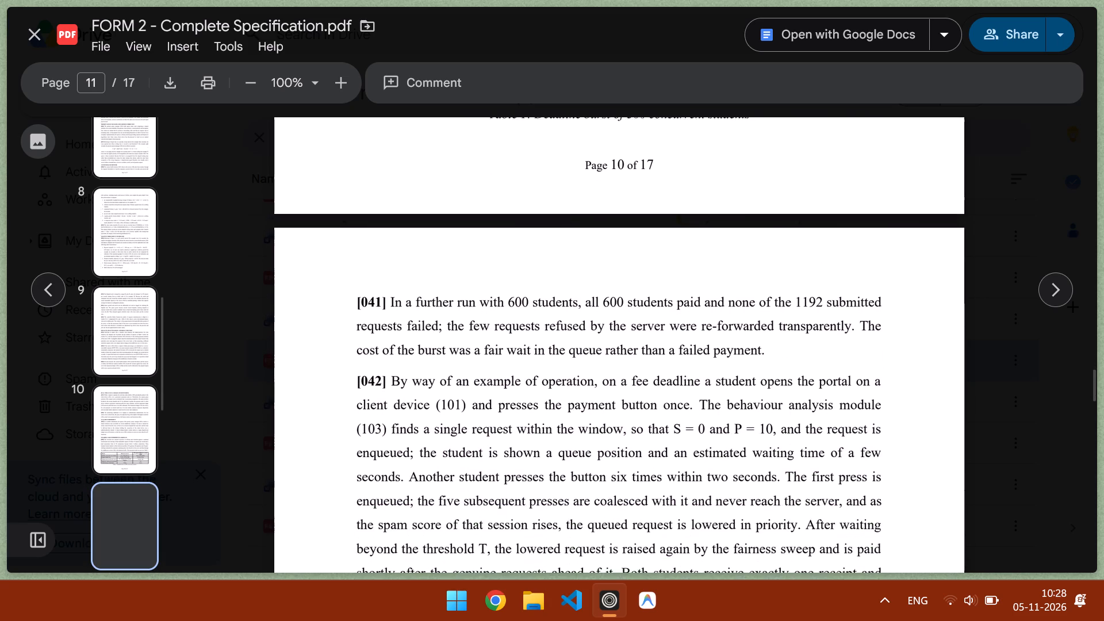
scroll(798, 338, down, 2)
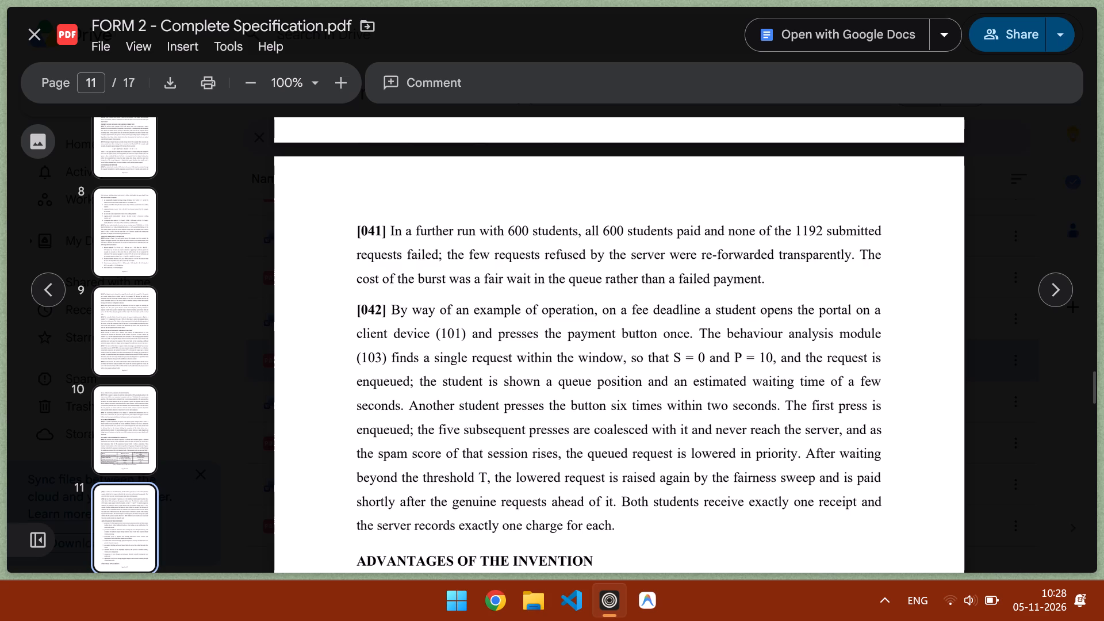
scroll(788, 282, down, 4)
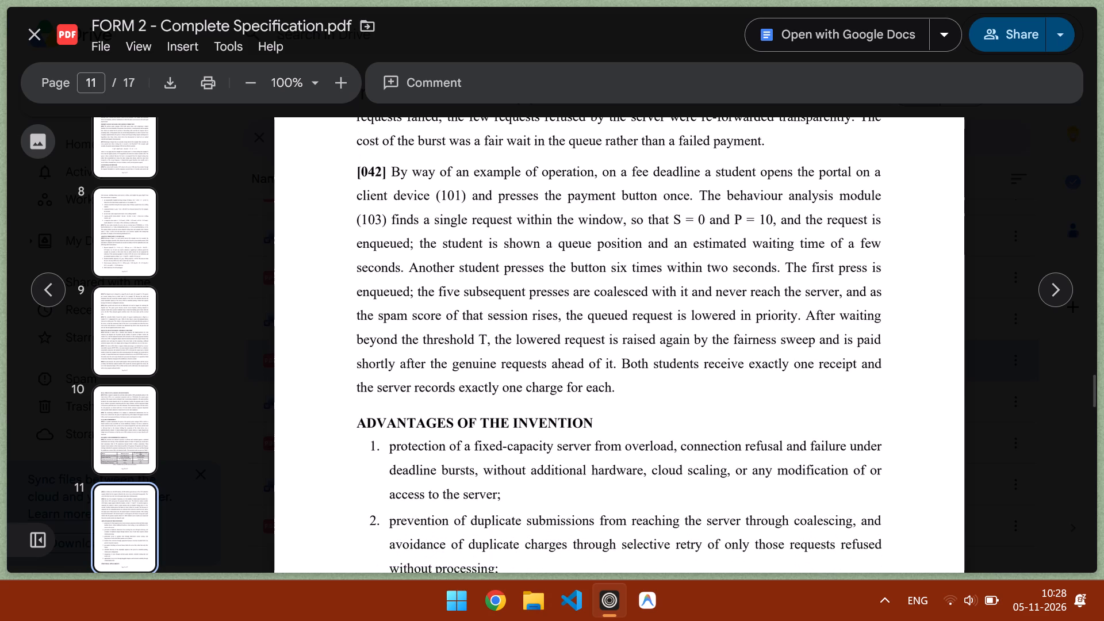
drag(393, 164, 561, 163)
drag(561, 163, 604, 167)
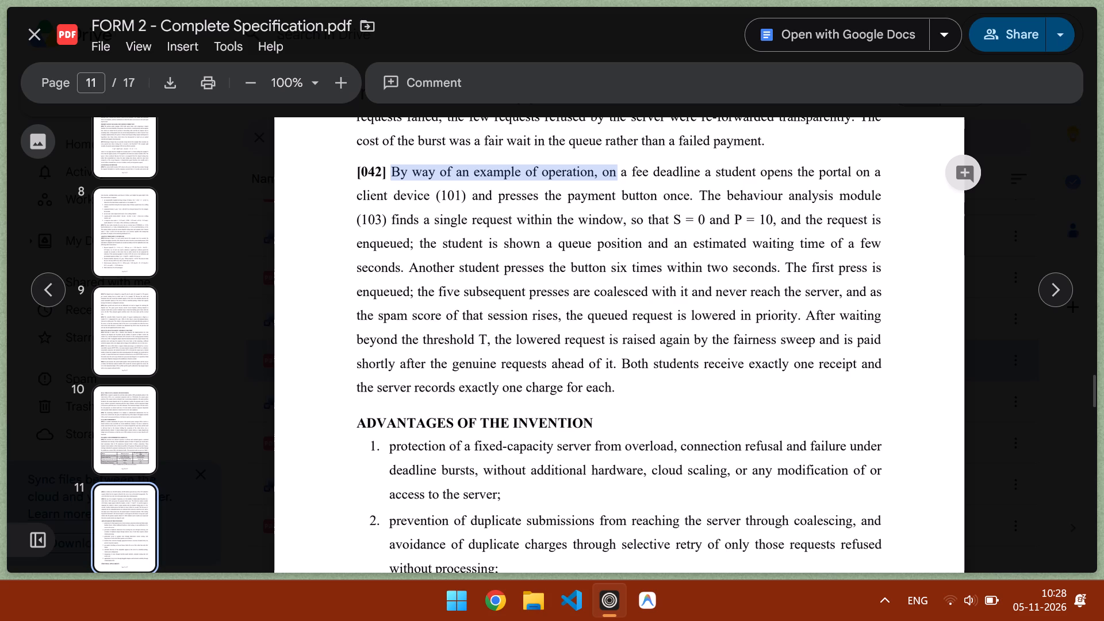
click(640, 175)
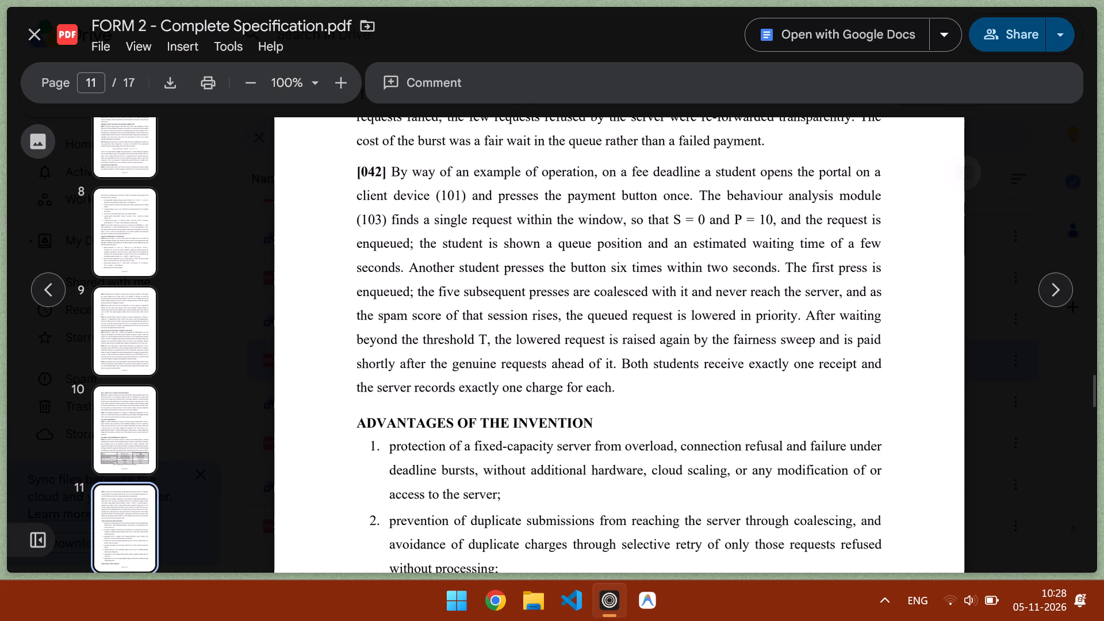
drag(391, 171, 841, 169)
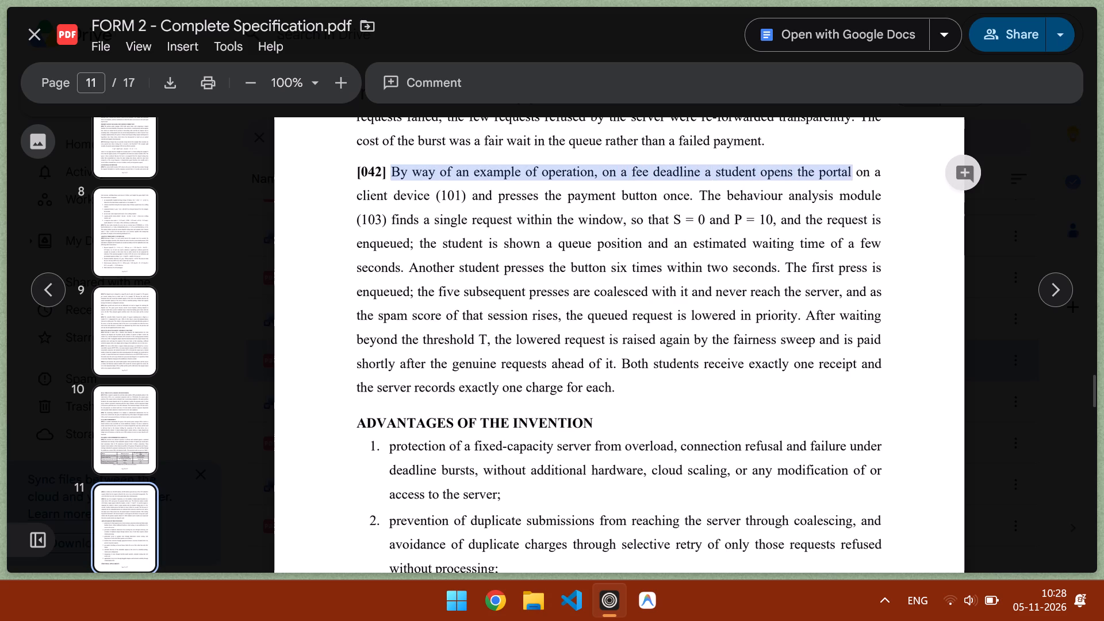
drag(841, 169, 742, 208)
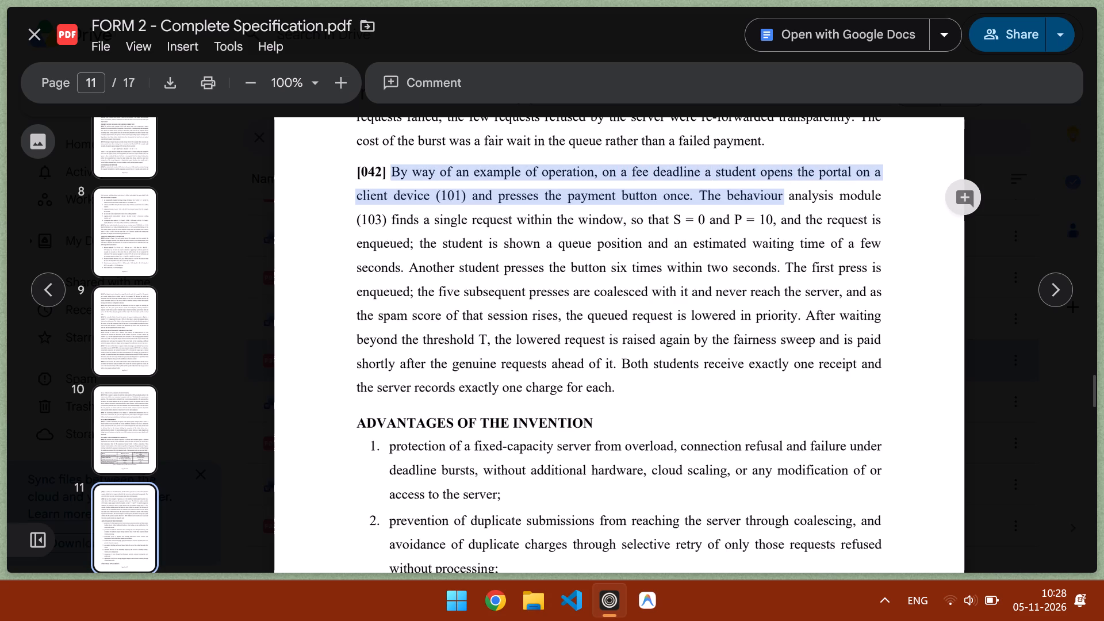
drag(742, 208, 757, 272)
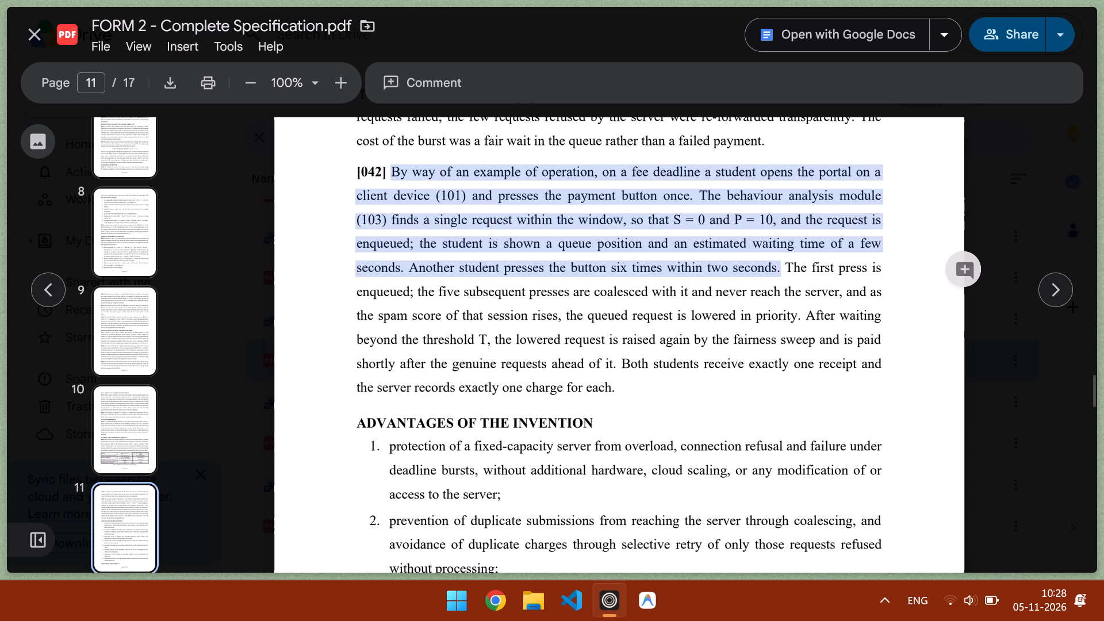
drag(757, 272, 760, 349)
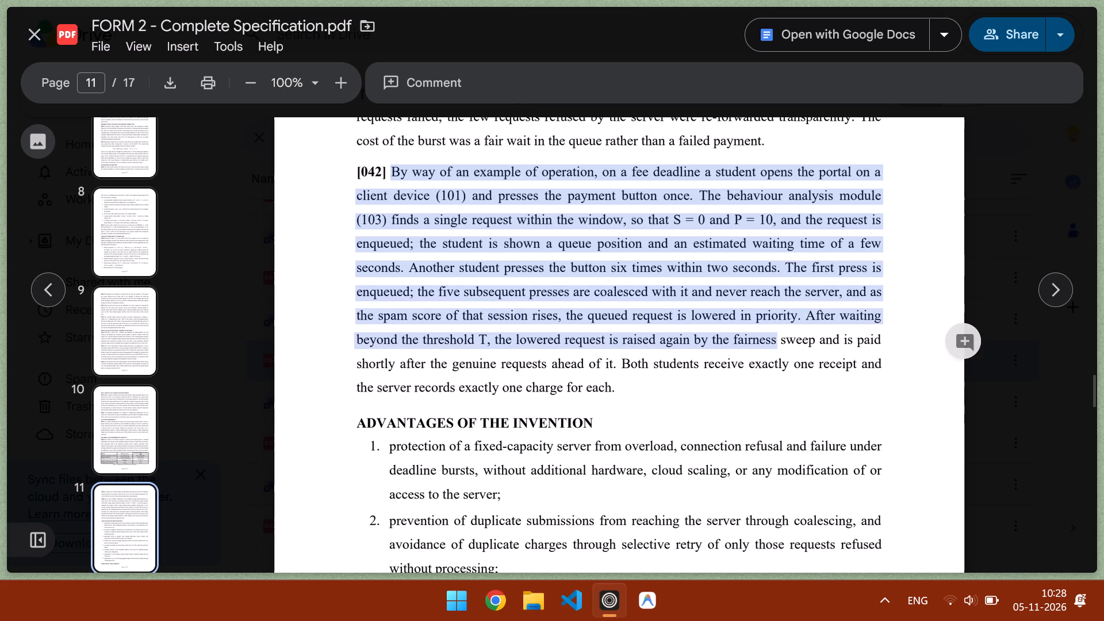
drag(760, 349, 659, 385)
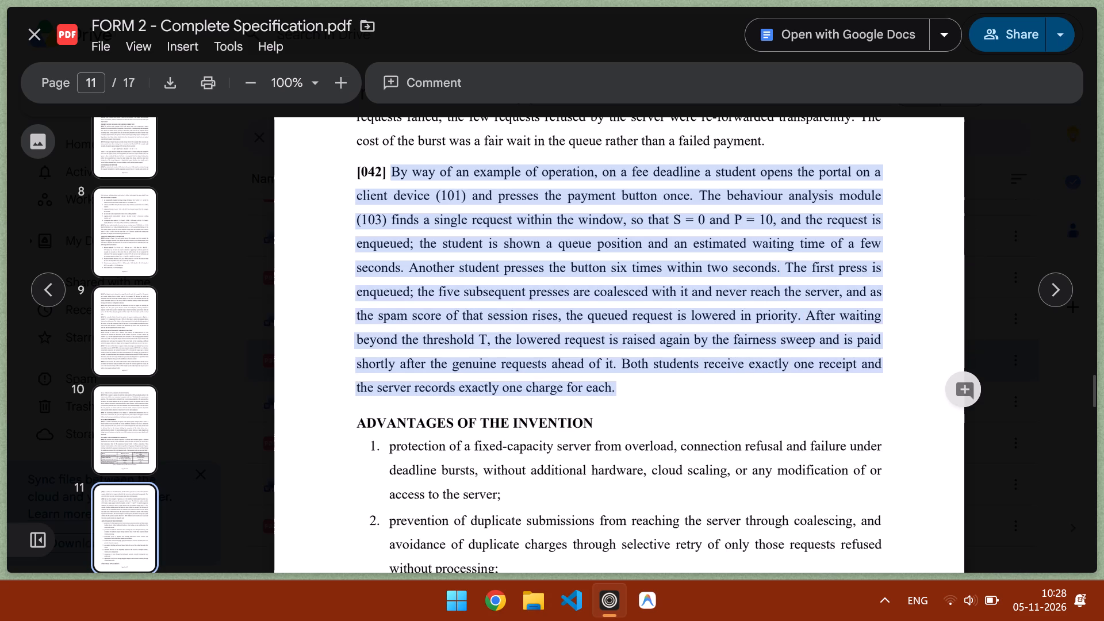
drag(659, 385, 658, 385)
Read the Advantages of the Invention list on page 11 and the Industrial Applicability statement in paragraph [043].
scroll(658, 382, down, 7)
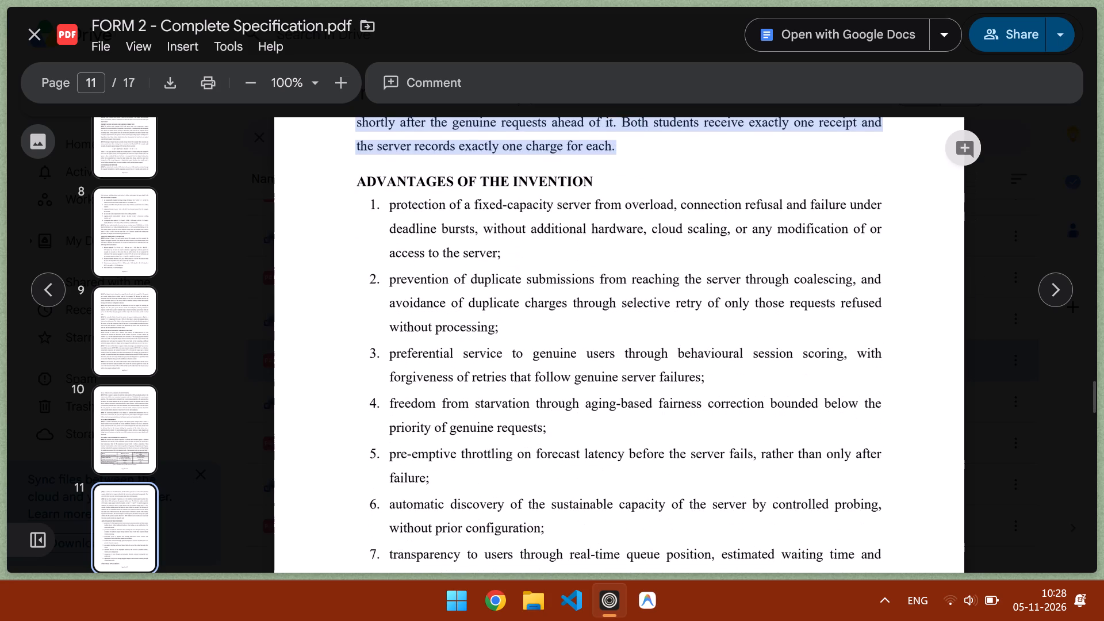
scroll(668, 386, down, 4)
scroll(668, 386, up, 2)
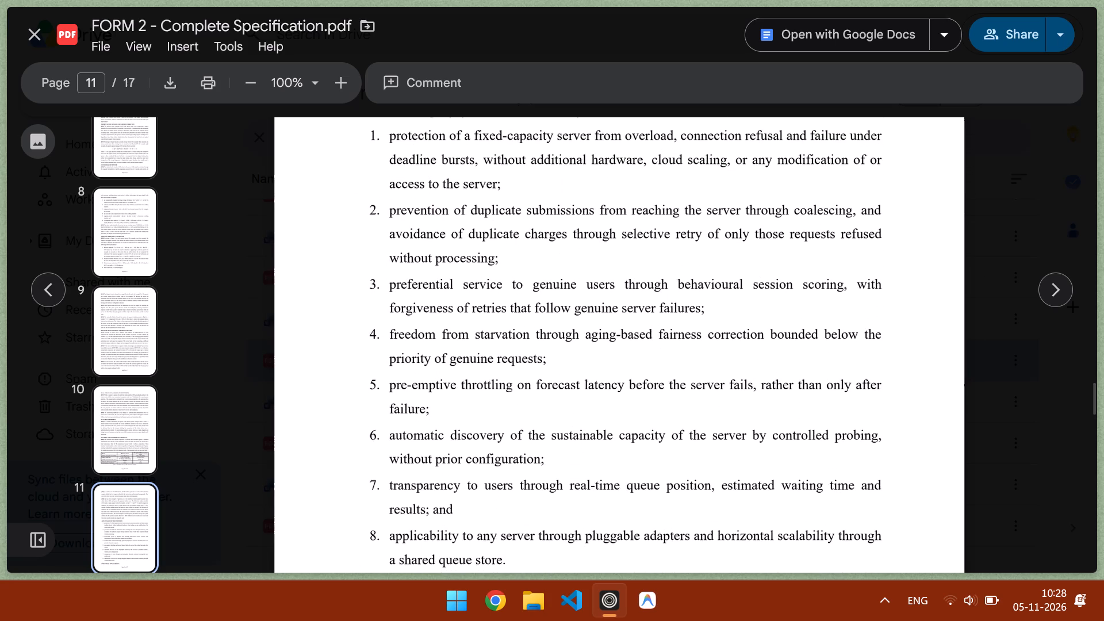
scroll(669, 388, down, 10)
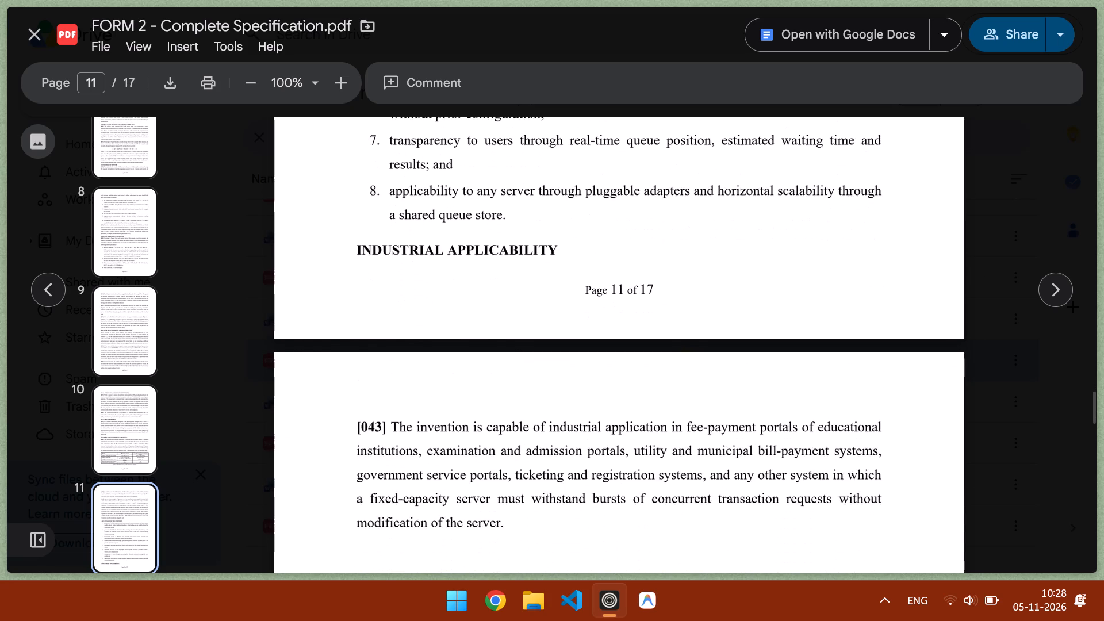
Move past paragraph [043] to the claims on page 13 and read claim 1's opening paragraph on the middleware system (100).
scroll(669, 388, down, 16)
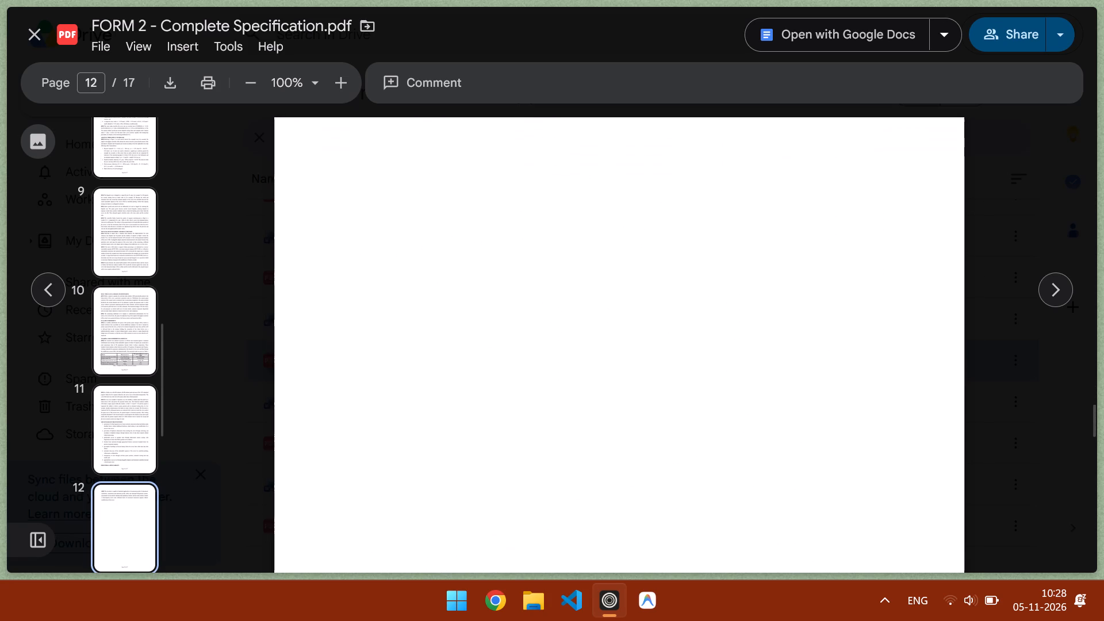
scroll(669, 388, down, 7)
scroll(673, 389, up, 4)
scroll(681, 393, down, 13)
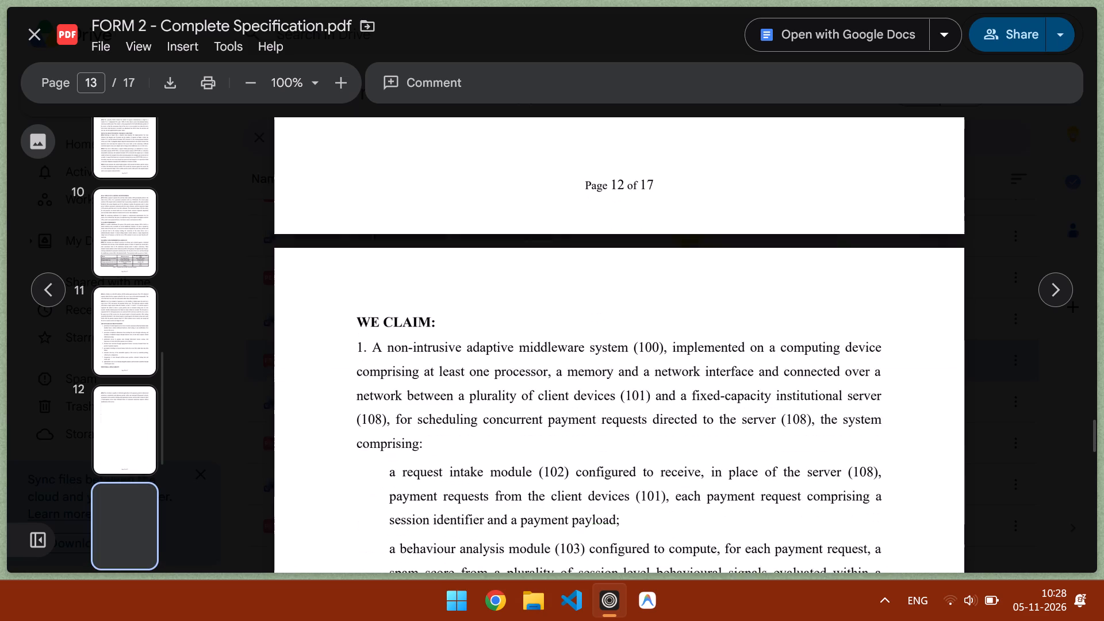
scroll(662, 375, down, 4)
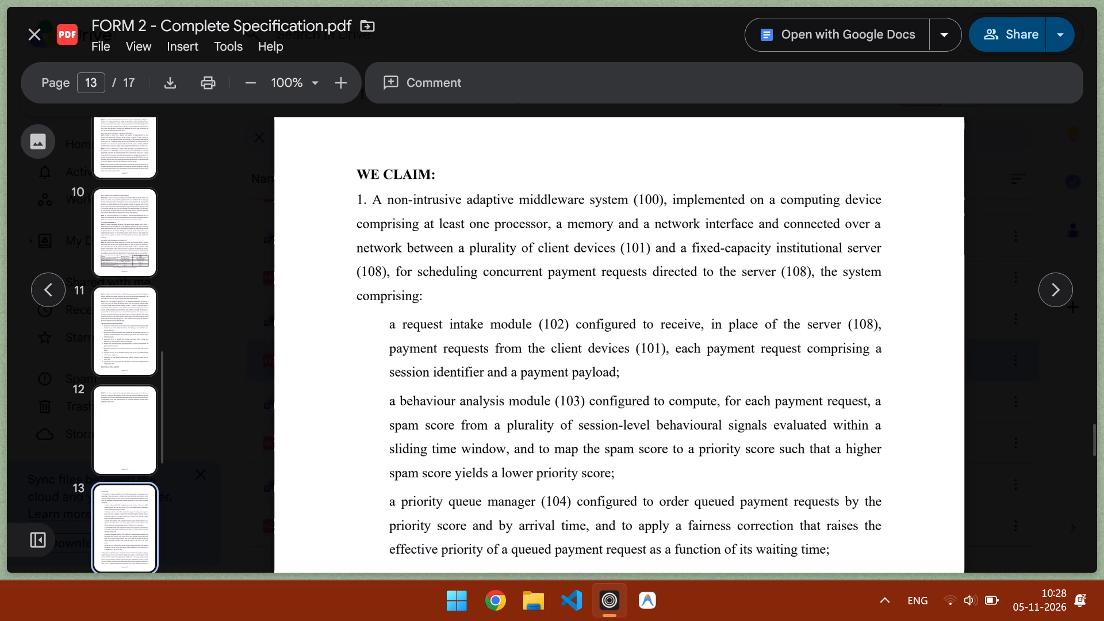
drag(355, 167, 424, 302)
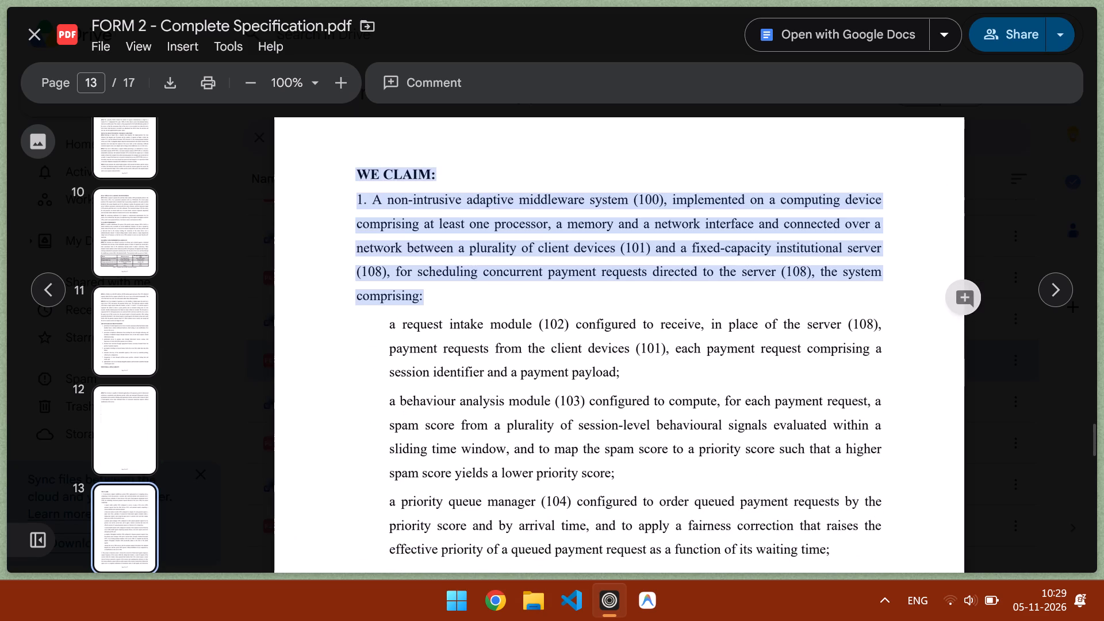
scroll(424, 304, up, 1)
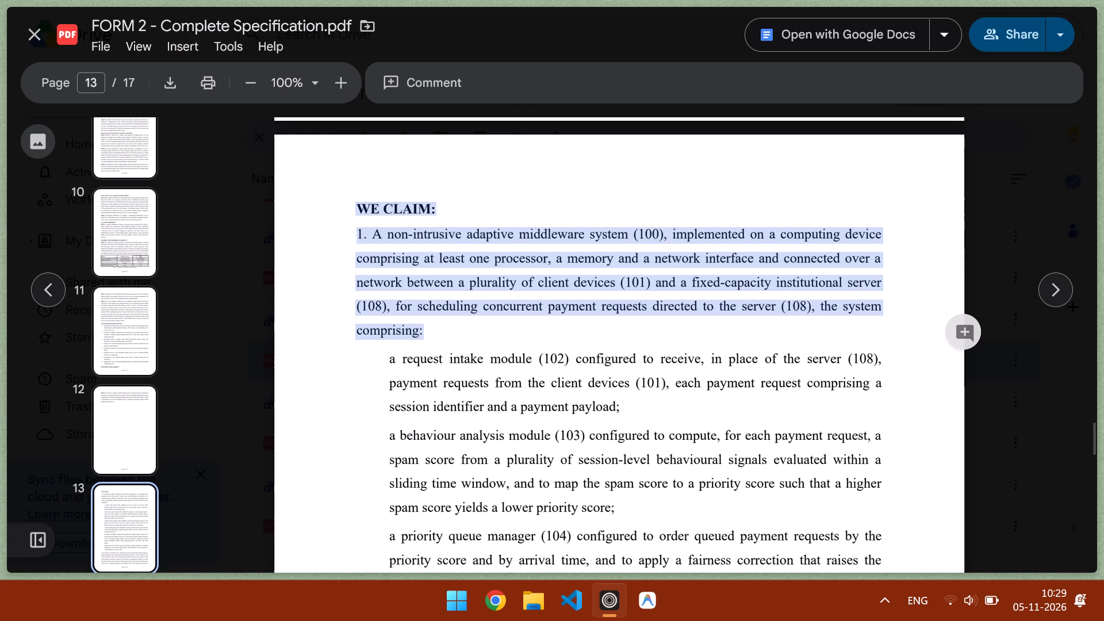
scroll(482, 321, down, 2)
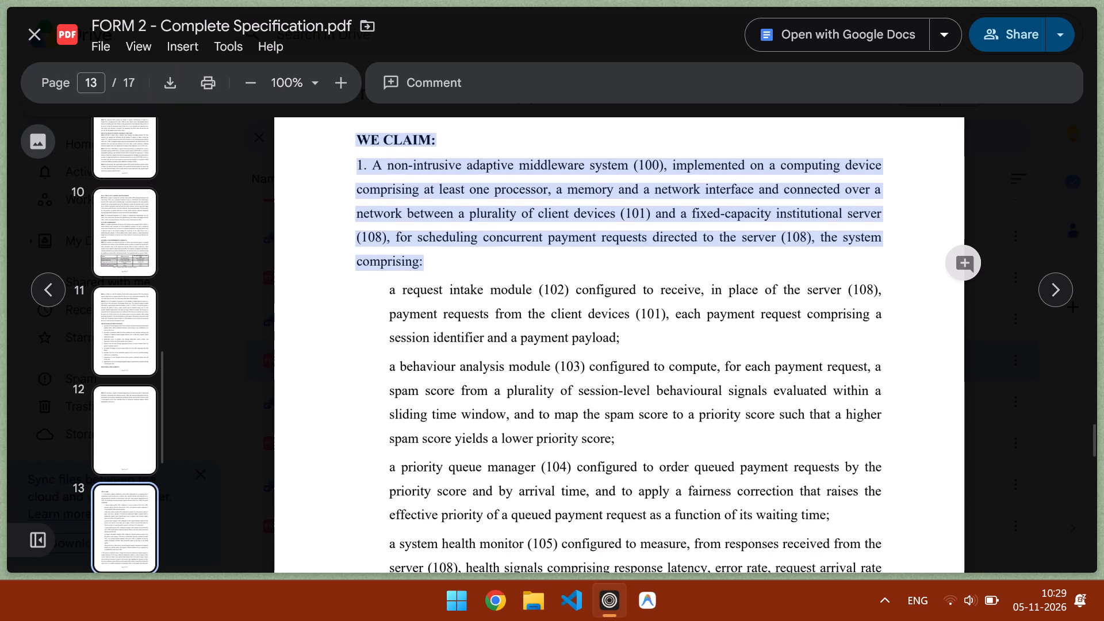
scroll(482, 316, down, 3)
scroll(482, 316, up, 6)
click(450, 324)
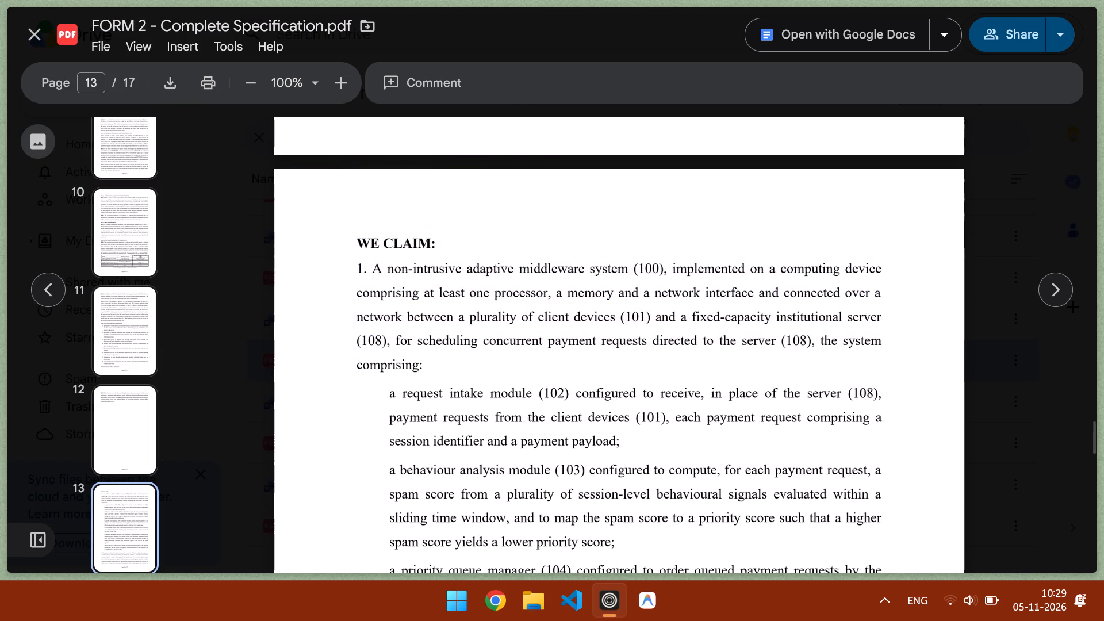
Reread claim 1 on page 13 from its preamble through the request intake module (102), skimming the remaining modules down to claim 2.
drag(353, 244, 574, 414)
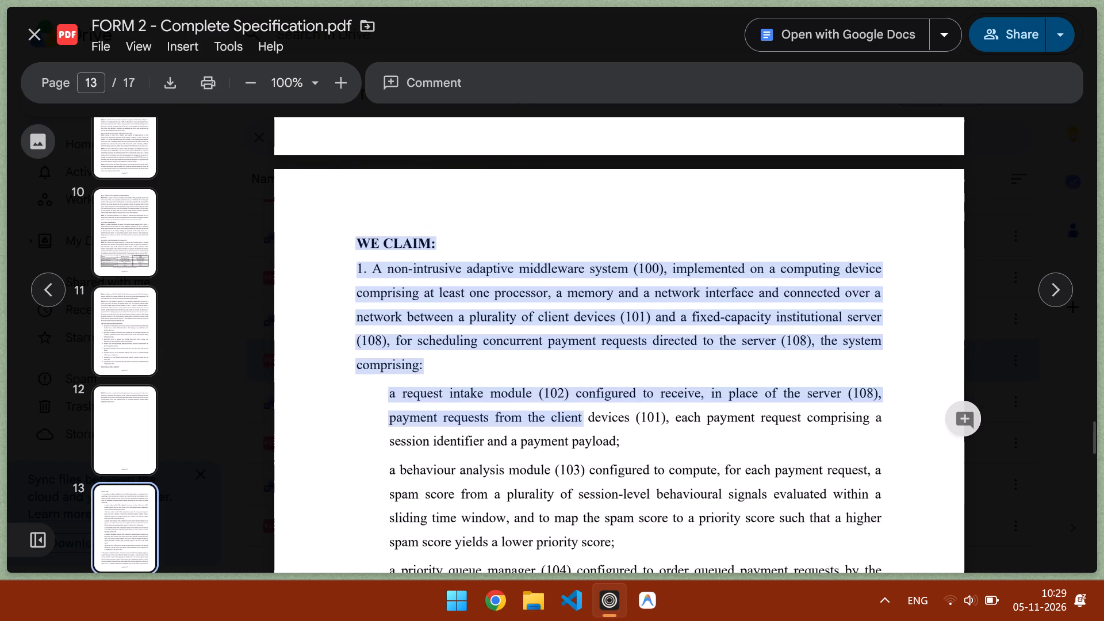
drag(574, 414, 623, 434)
scroll(618, 416, down, 6)
scroll(620, 417, up, 4)
scroll(623, 419, down, 4)
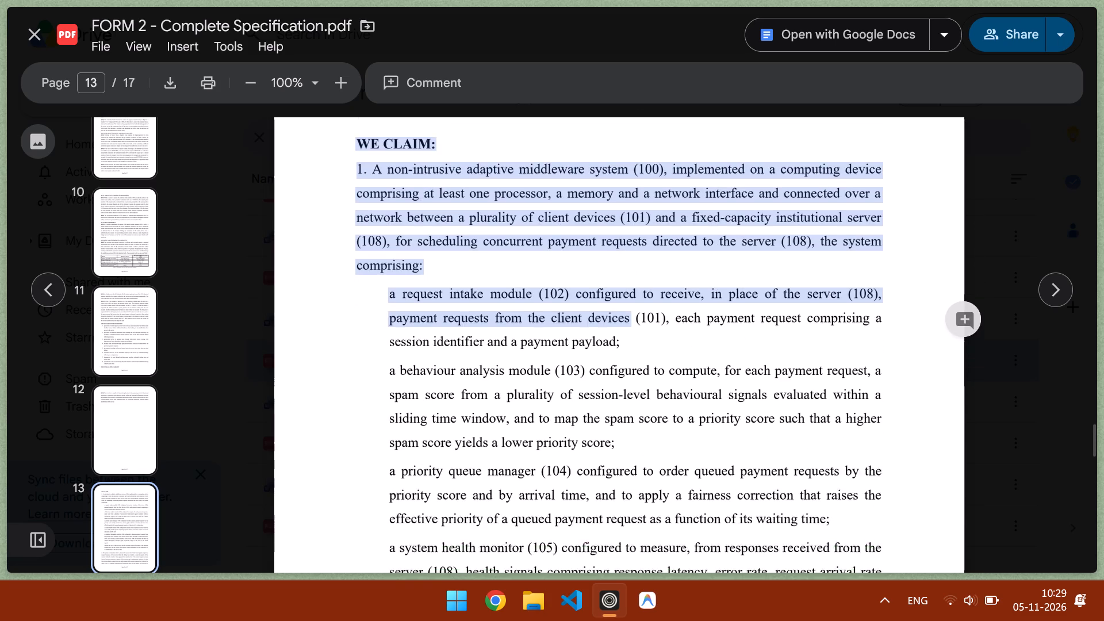
scroll(623, 419, down, 16)
scroll(612, 427, up, 3)
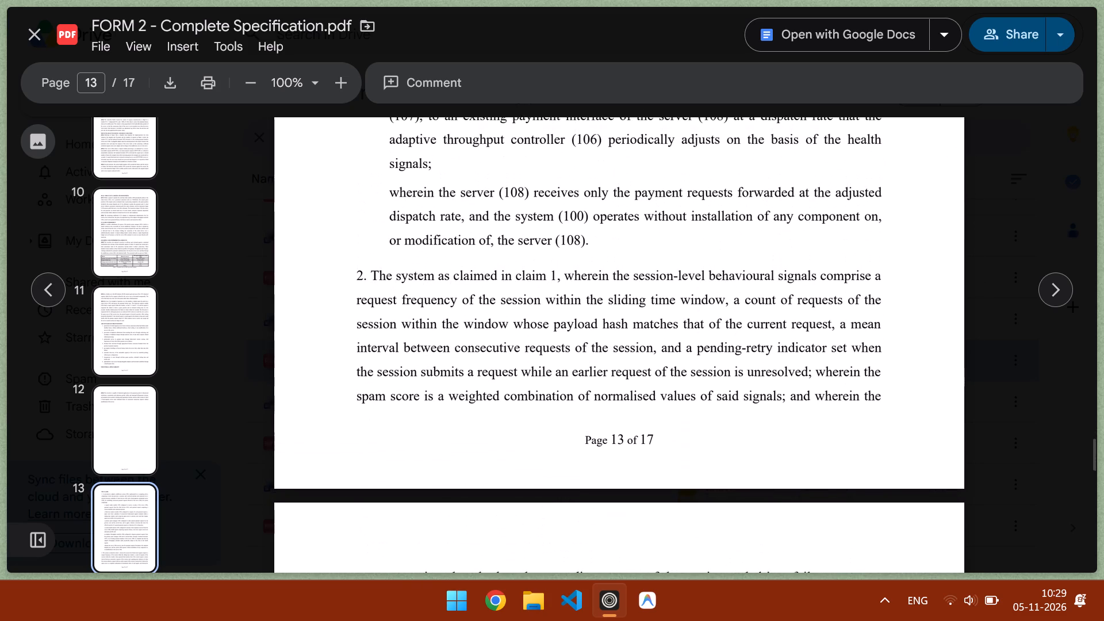
scroll(611, 427, up, 17)
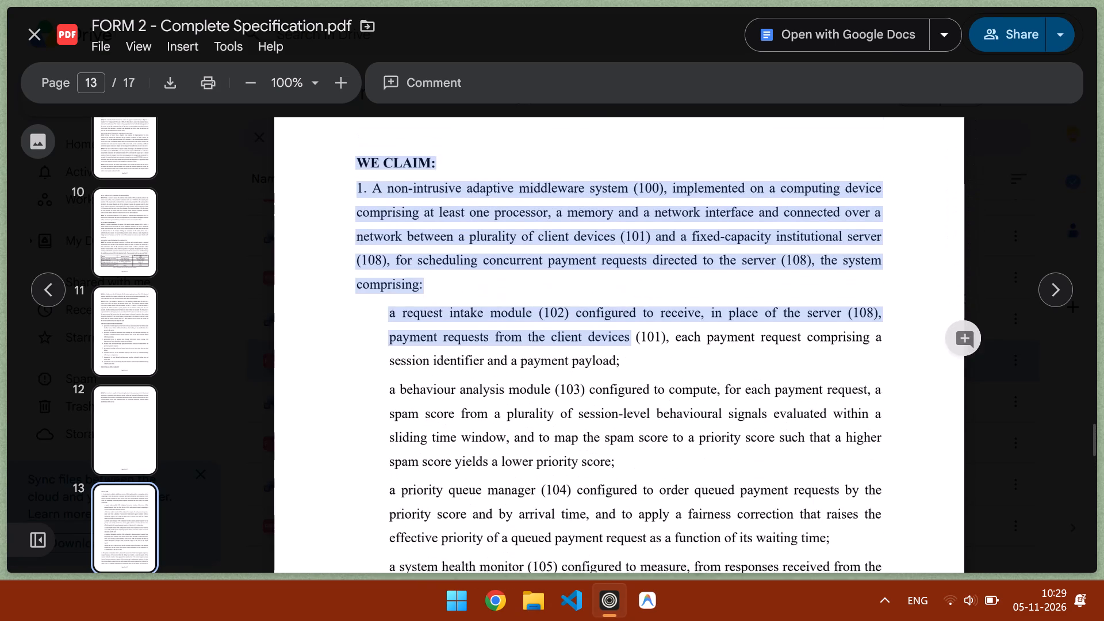
scroll(609, 424, down, 1)
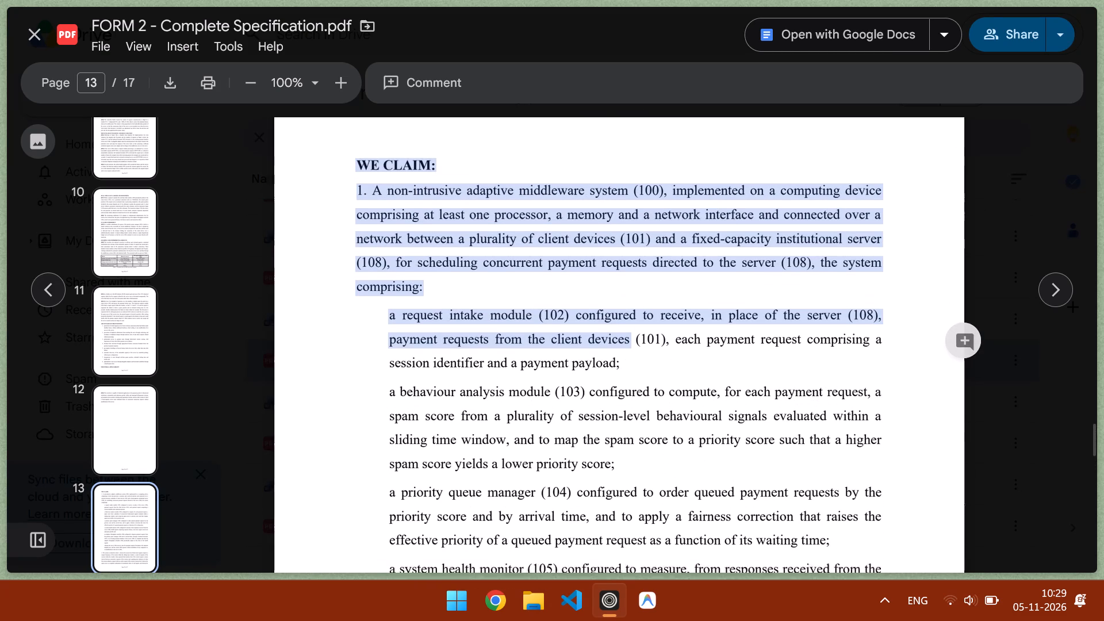
scroll(609, 424, down, 6)
scroll(609, 424, up, 7)
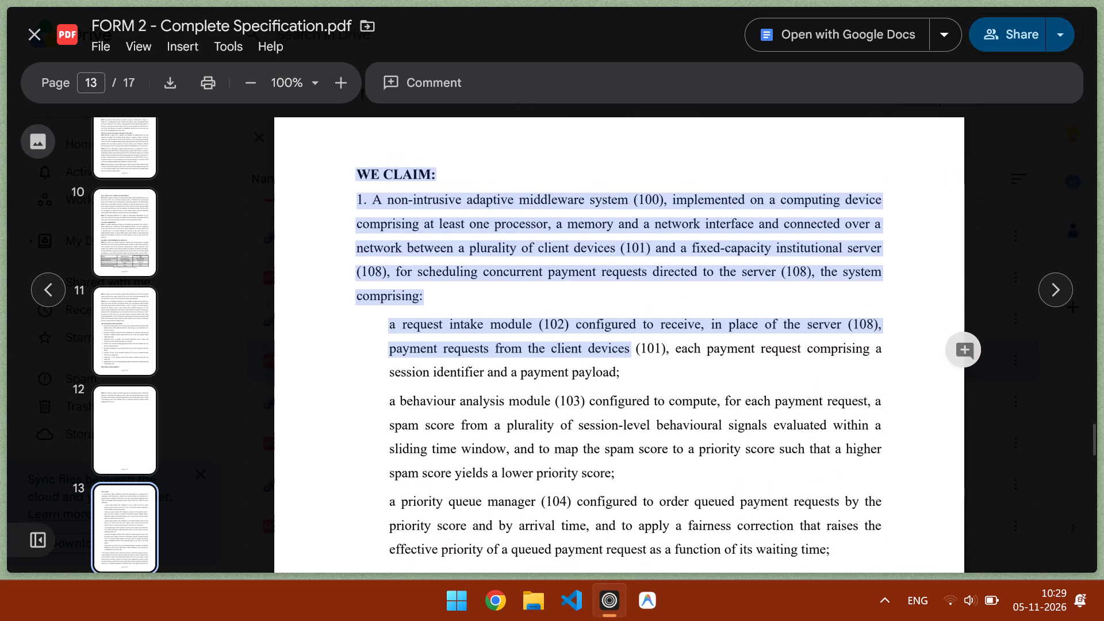
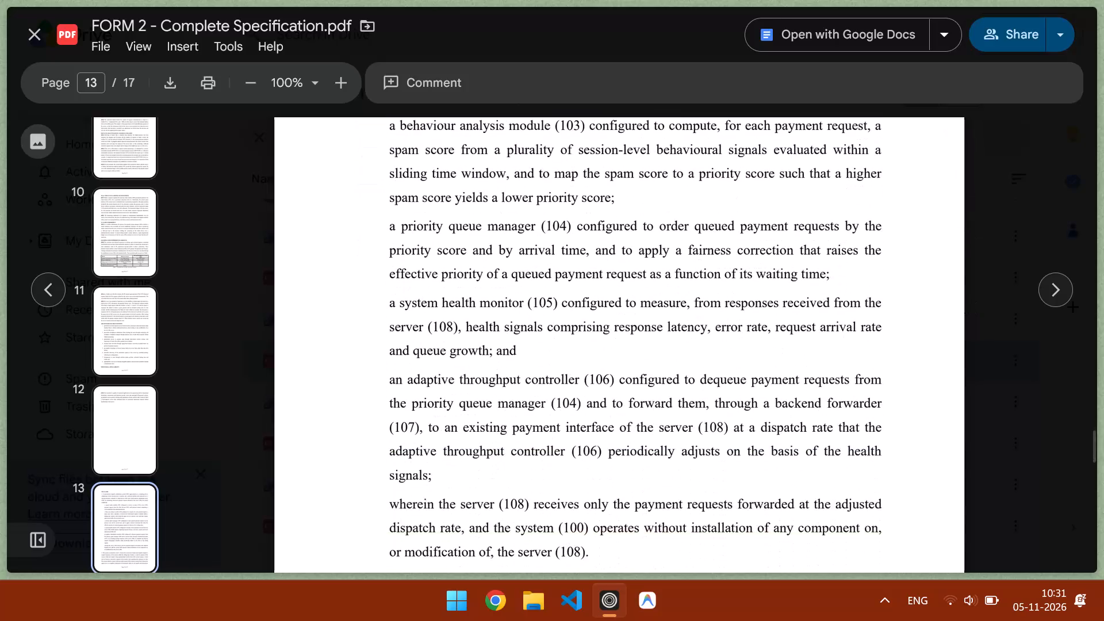
Skim the FORM 2 claims from page 13 through claim 10 to the date and signature block on page 16.
scroll(590, 457, down, 16)
scroll(597, 444, down, 14)
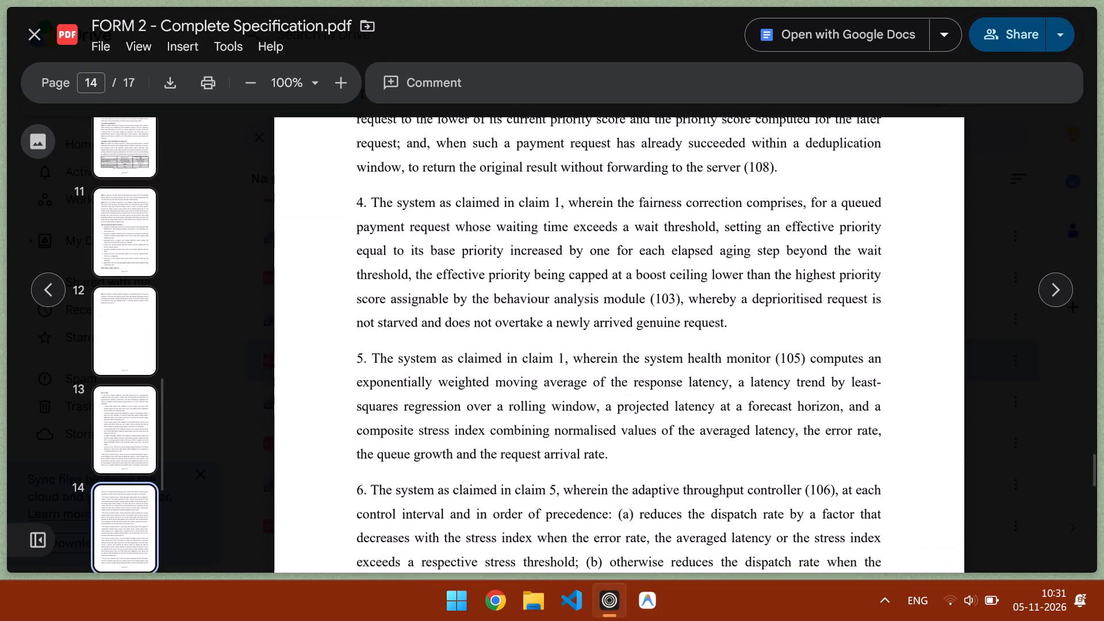
scroll(597, 444, down, 14)
scroll(597, 444, down, 12)
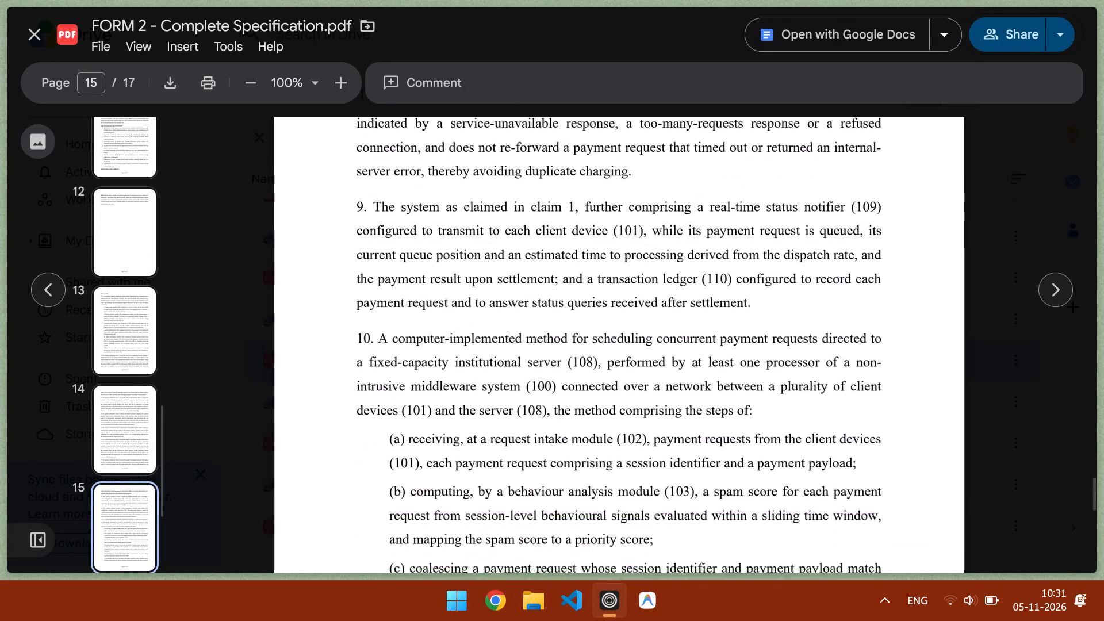
scroll(597, 444, down, 13)
scroll(597, 444, down, 11)
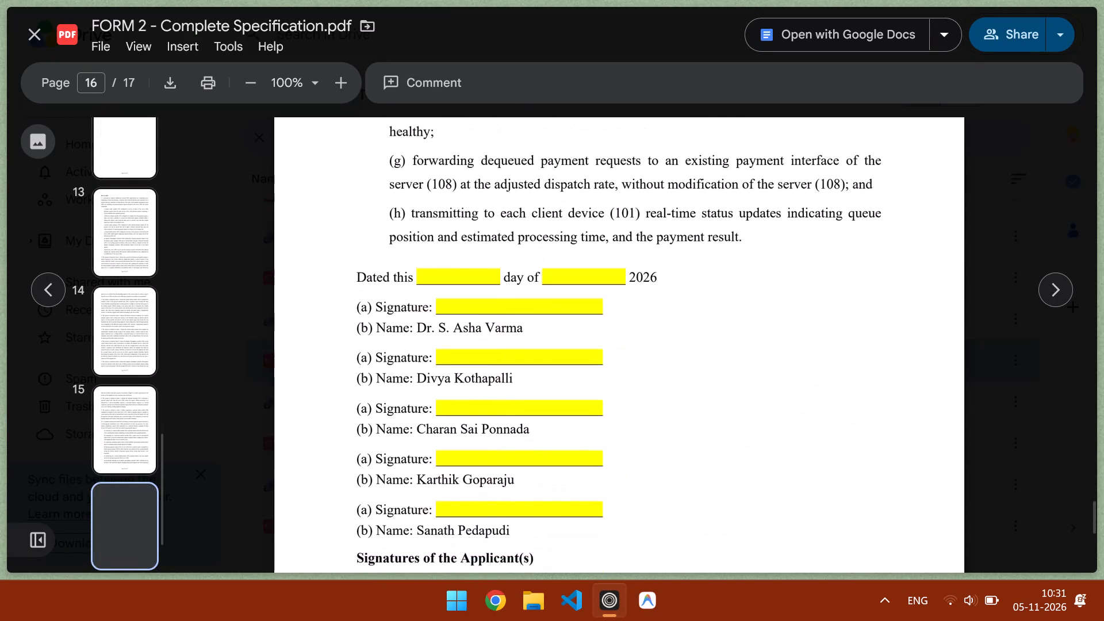
scroll(597, 444, down, 1)
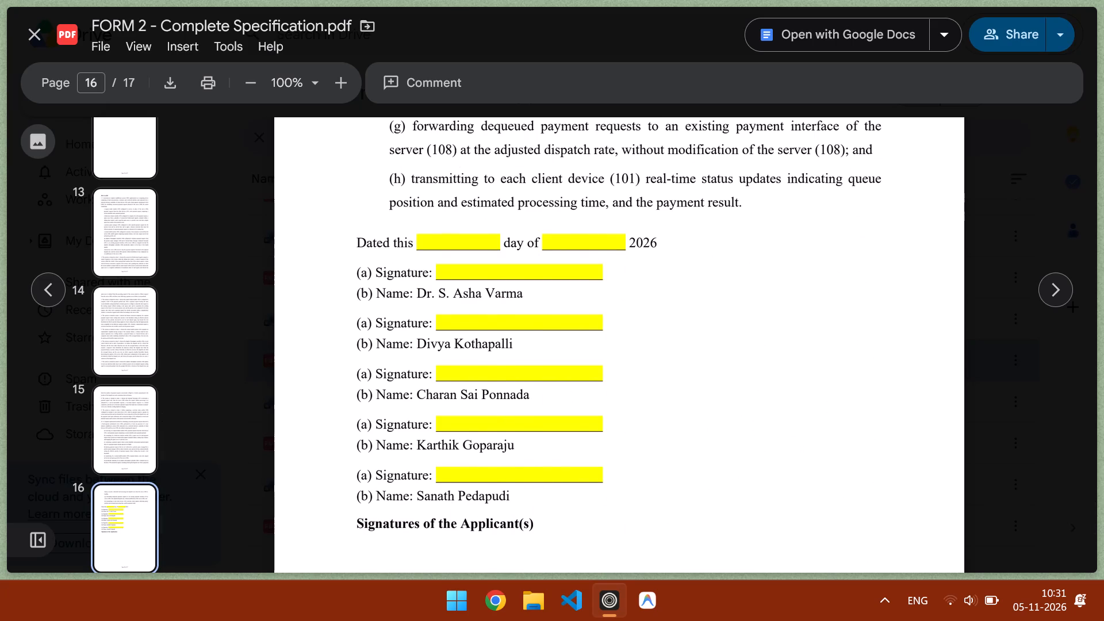
scroll(597, 443, up, 12)
scroll(601, 433, down, 13)
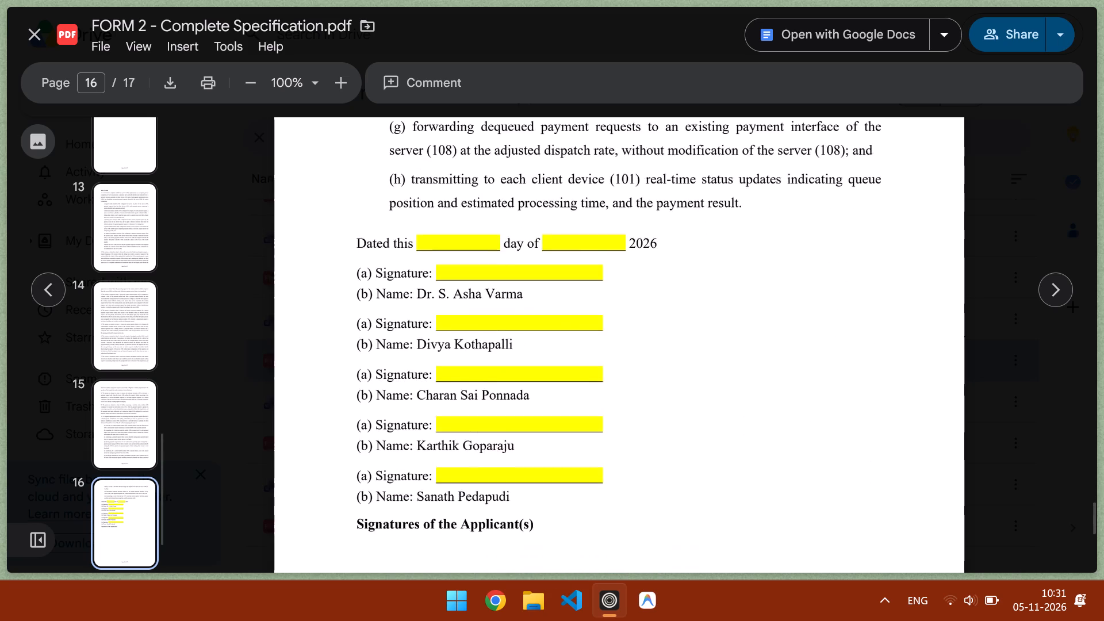
scroll(601, 433, down, 2)
scroll(601, 433, up, 9)
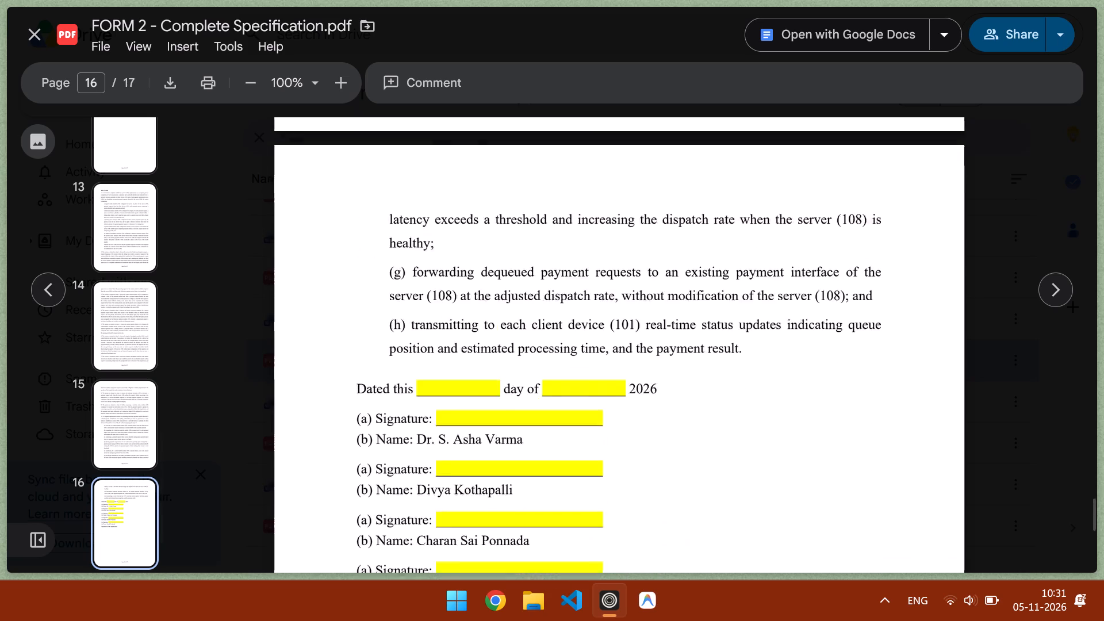
Look back through the claims from page 15 to the WE CLAIM heading on page 13.
scroll(601, 433, up, 20)
scroll(601, 433, up, 3)
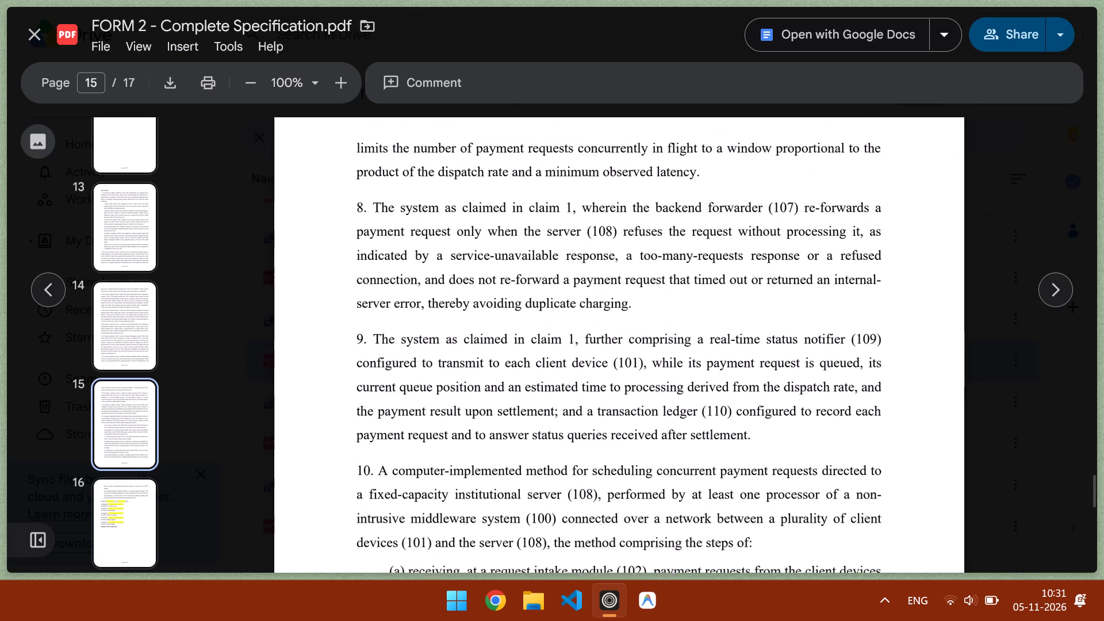
scroll(601, 433, up, 20)
scroll(601, 433, up, 3)
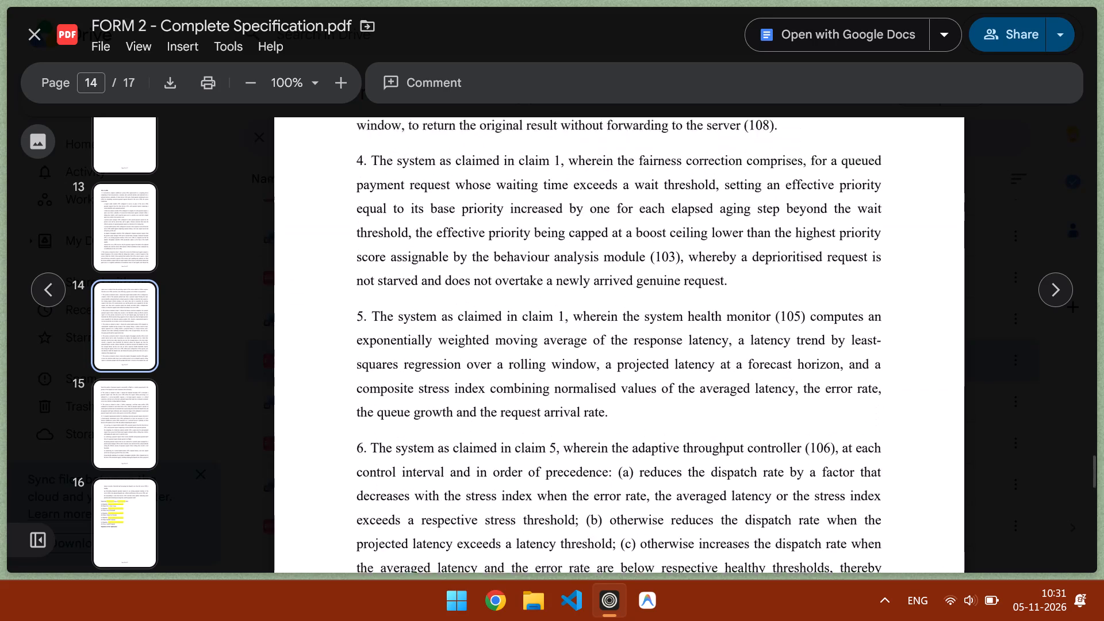
scroll(601, 433, up, 20)
scroll(601, 433, up, 3)
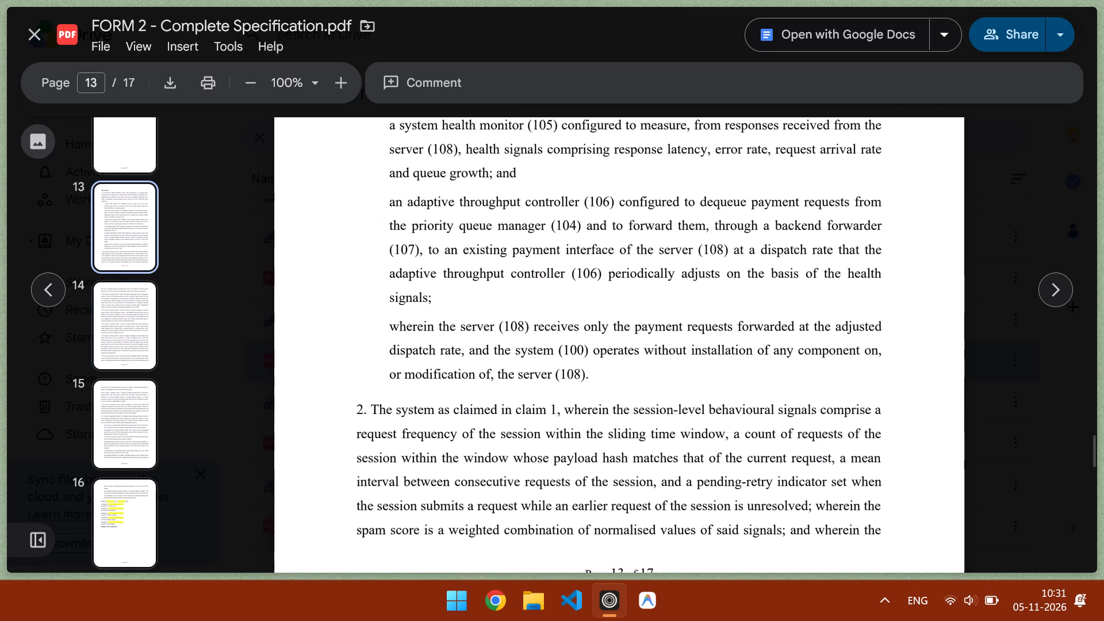
scroll(601, 433, up, 15)
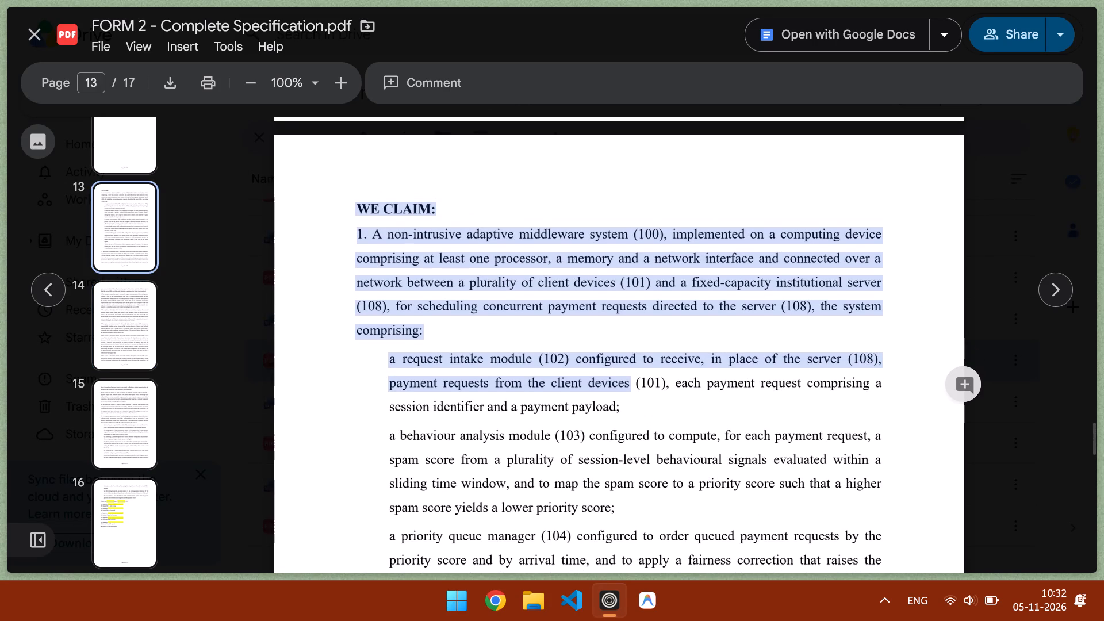
scroll(90, 456, down, 1)
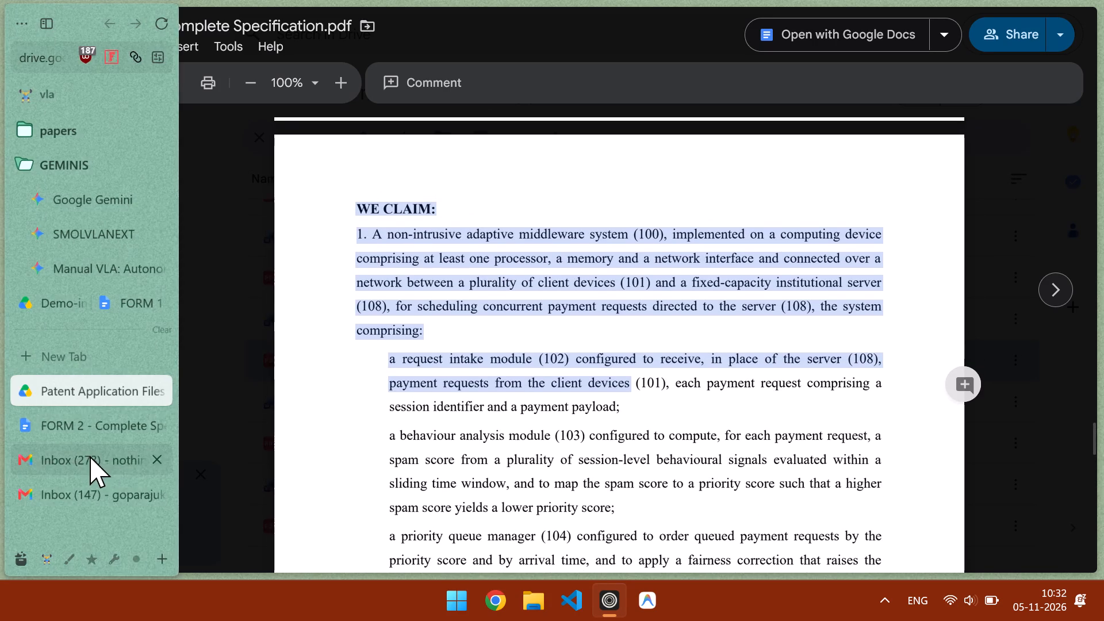
scroll(90, 456, down, 9)
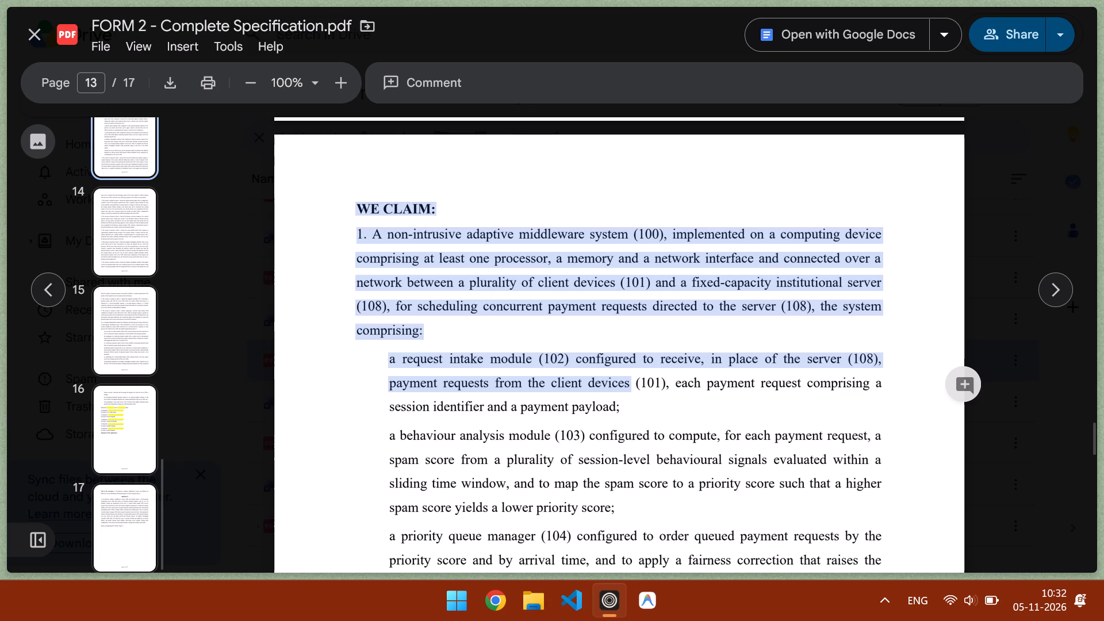
Review the signature page 16 and read the title and abstract on page 17.
click(121, 431)
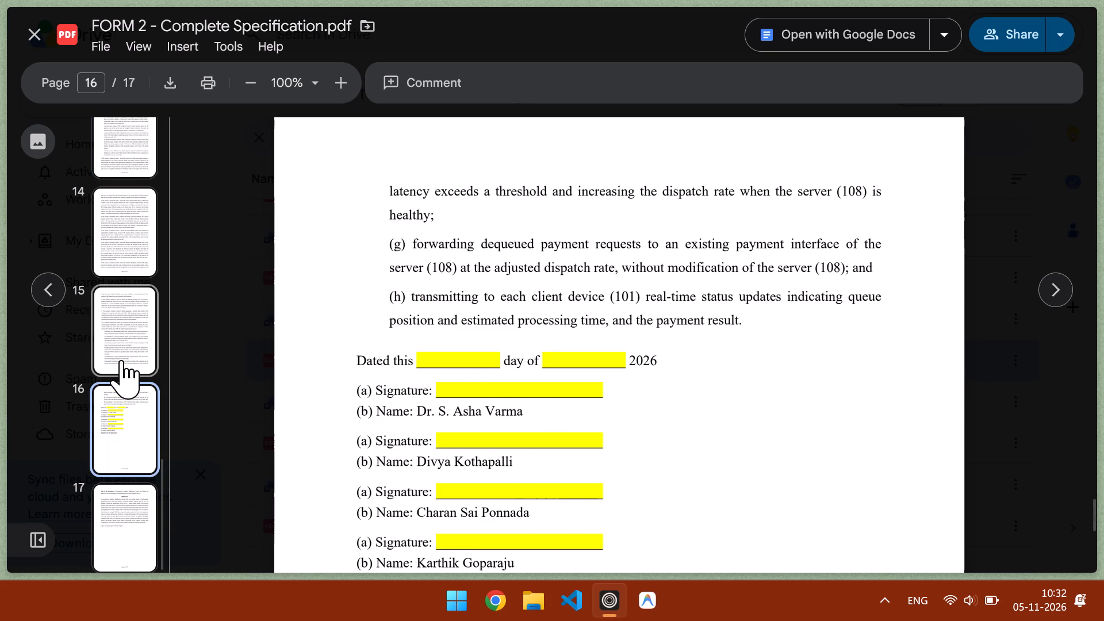
click(117, 333)
click(122, 421)
scroll(586, 352, down, 3)
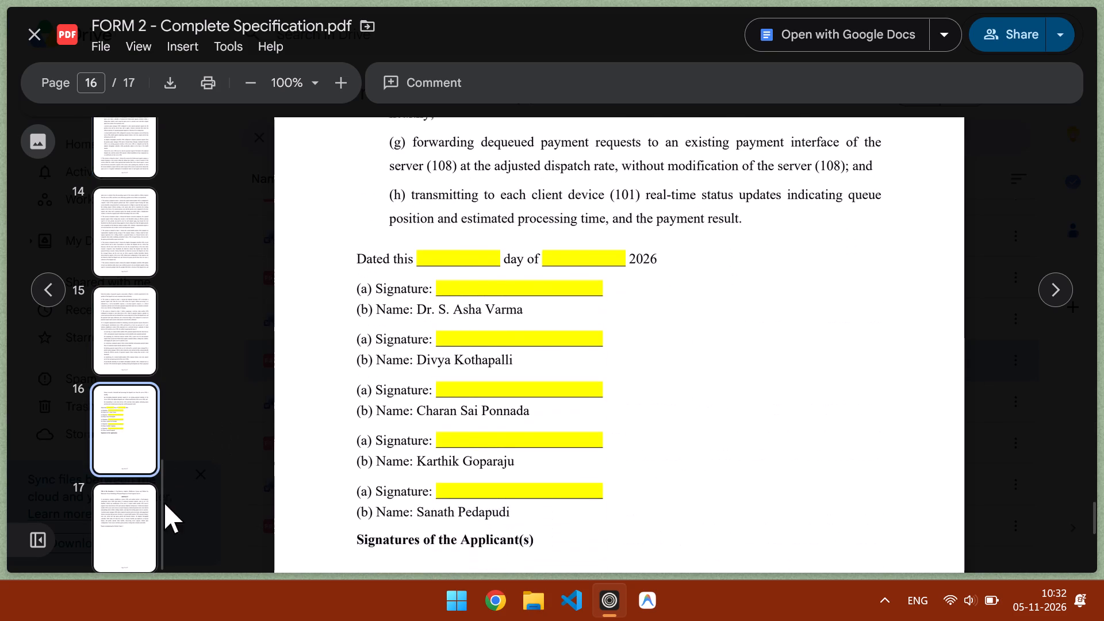
click(108, 537)
scroll(496, 407, down, 10)
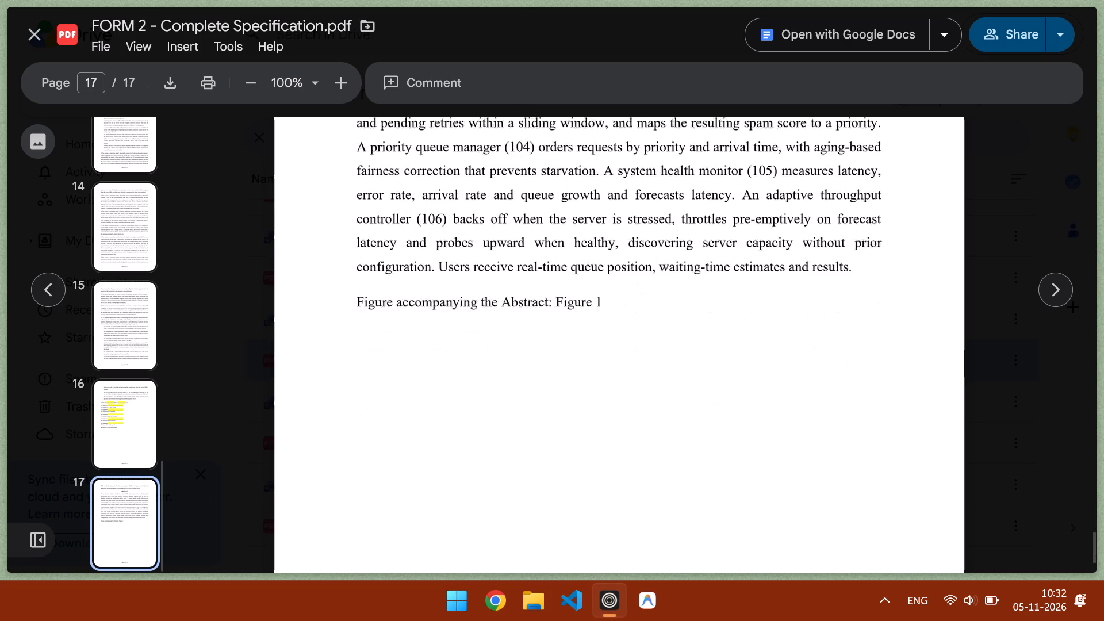
scroll(495, 414, down, 14)
scroll(404, 463, up, 16)
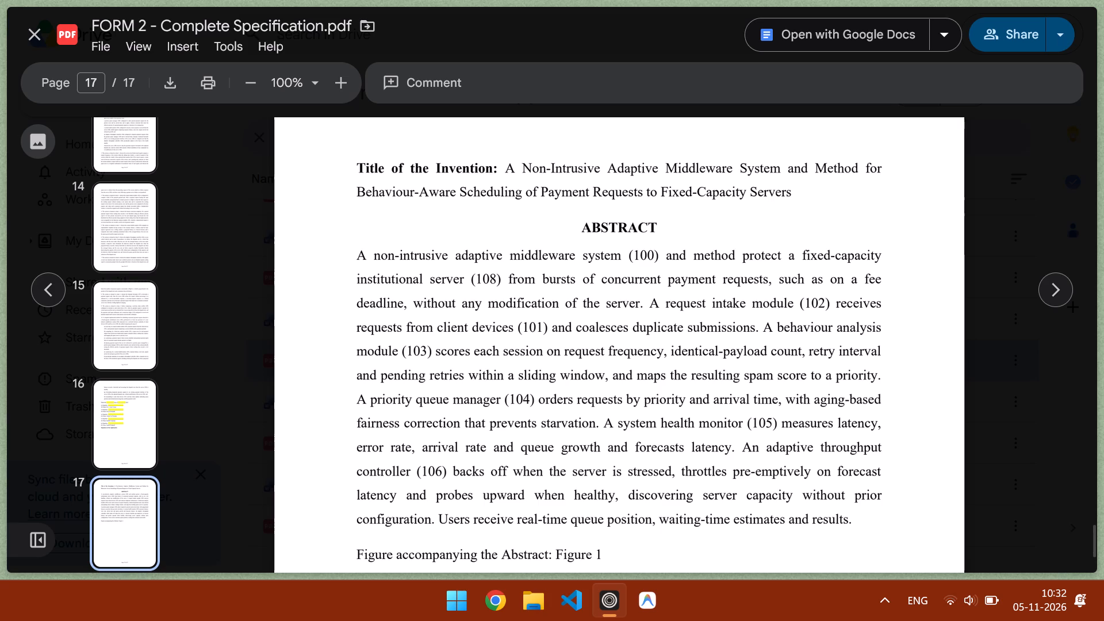
drag(489, 183, 781, 195)
click(799, 263)
scroll(458, 381, up, 3)
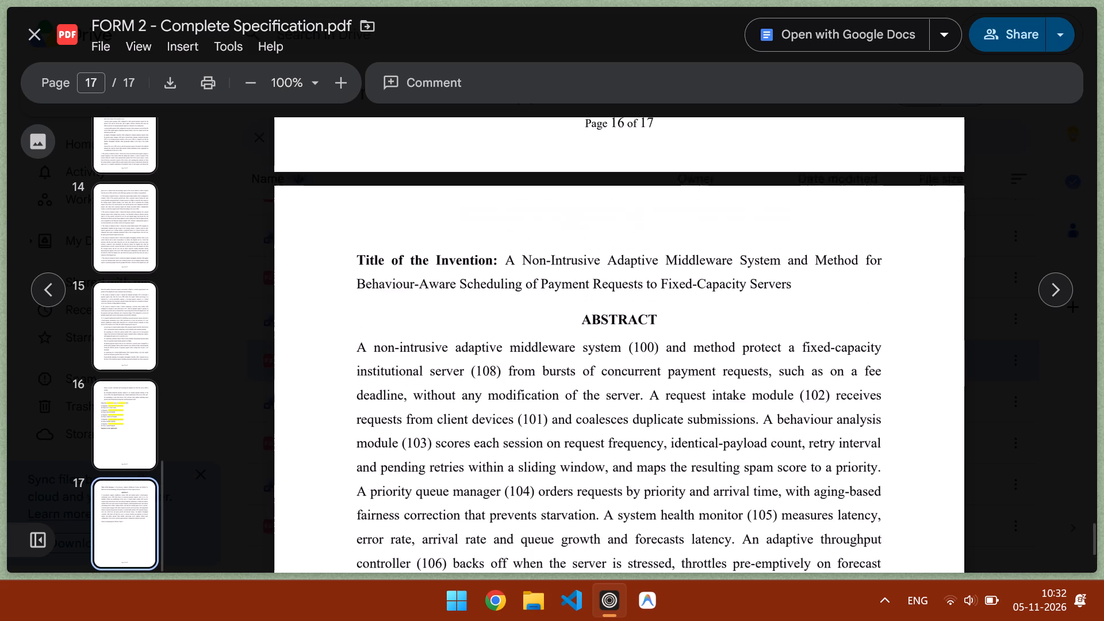
scroll(370, 396, up, 3)
Go back through the earlier pages to locate where the claims begin on page 13, highlighting the heading and claim 1's preamble.
click(116, 208)
click(117, 403)
click(148, 323)
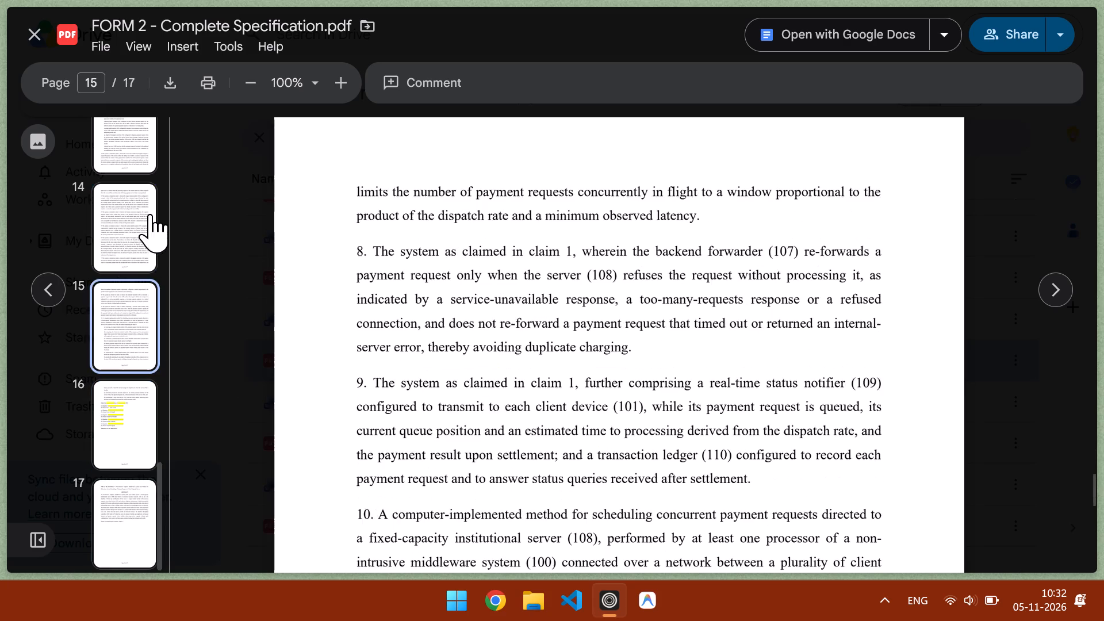
click(150, 214)
scroll(147, 277, up, 3)
click(143, 251)
click(116, 139)
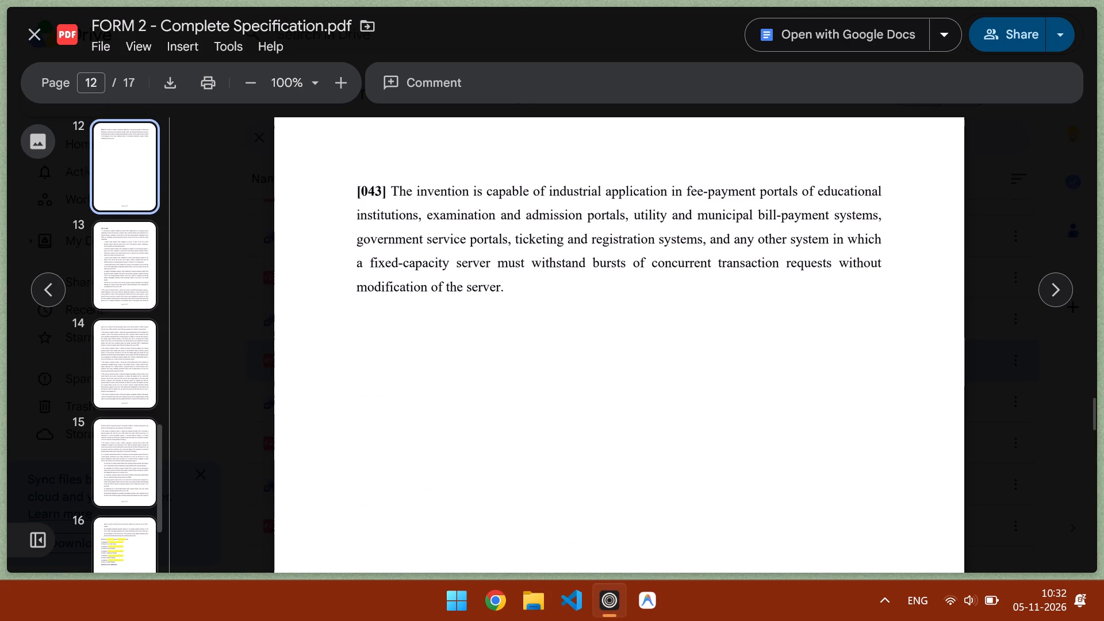
click(158, 255)
click(121, 258)
scroll(131, 347, down, 4)
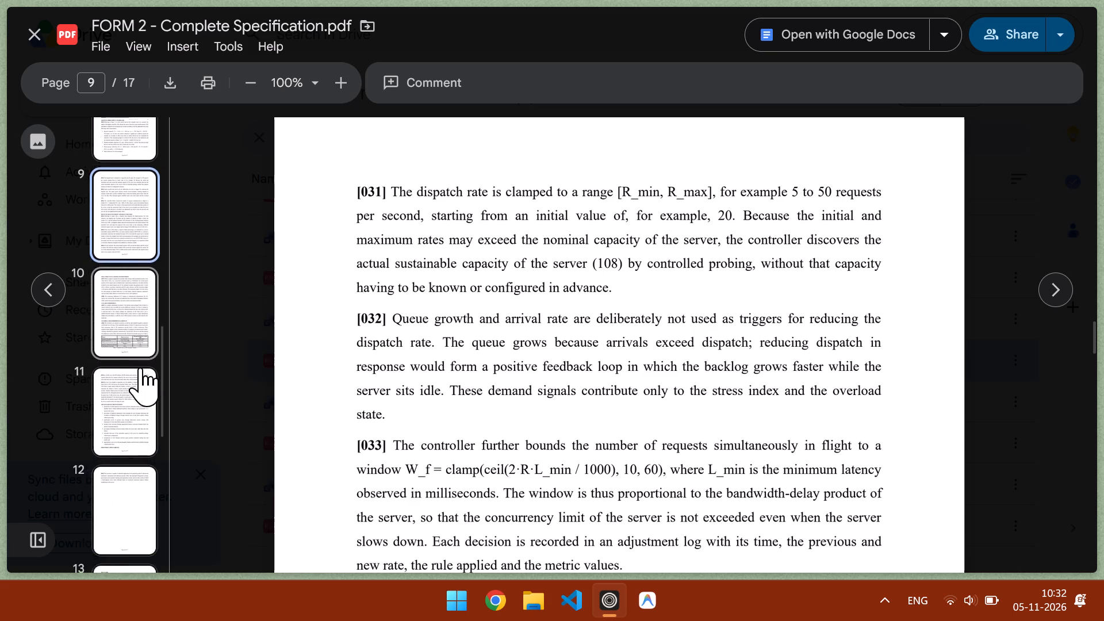
scroll(141, 374, down, 3)
click(116, 425)
scroll(116, 424, down, 3)
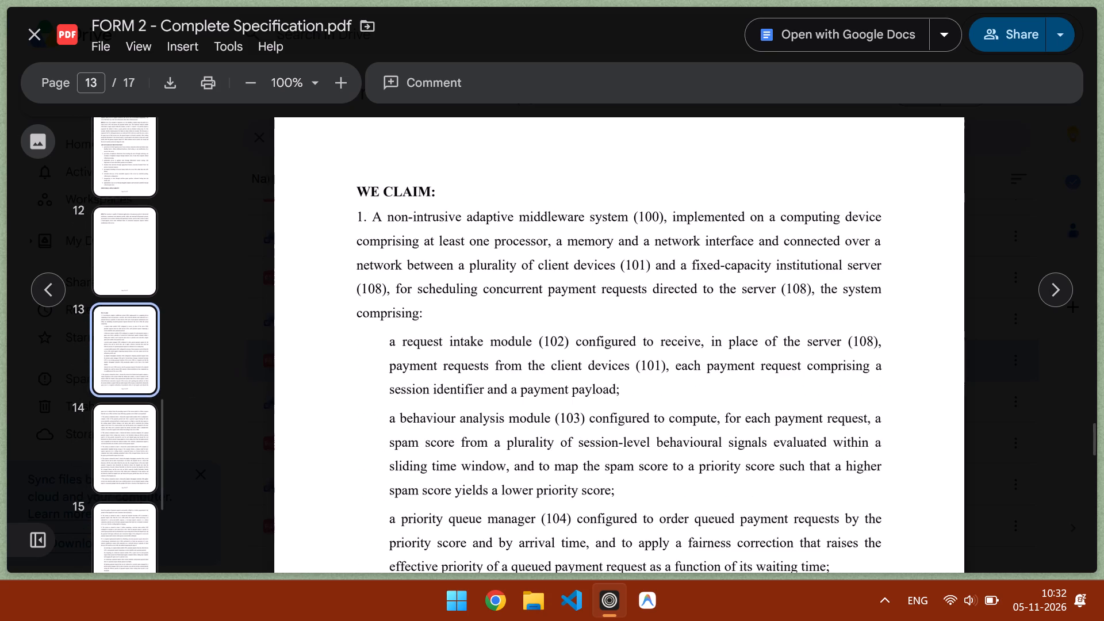
scroll(367, 319, down, 4)
scroll(362, 335, up, 4)
drag(343, 193, 475, 340)
Follow the claims from page 13 to their end on page 16, highlighting the closing elements (g) and (h) of claim 10.
scroll(475, 340, down, 2)
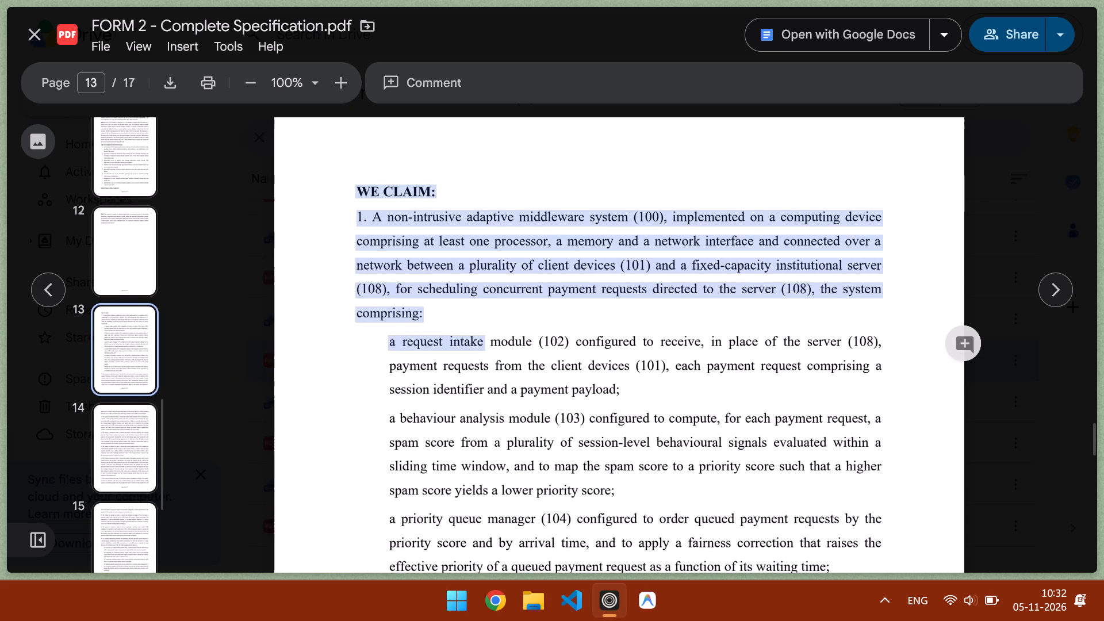
scroll(475, 340, down, 20)
scroll(475, 340, down, 15)
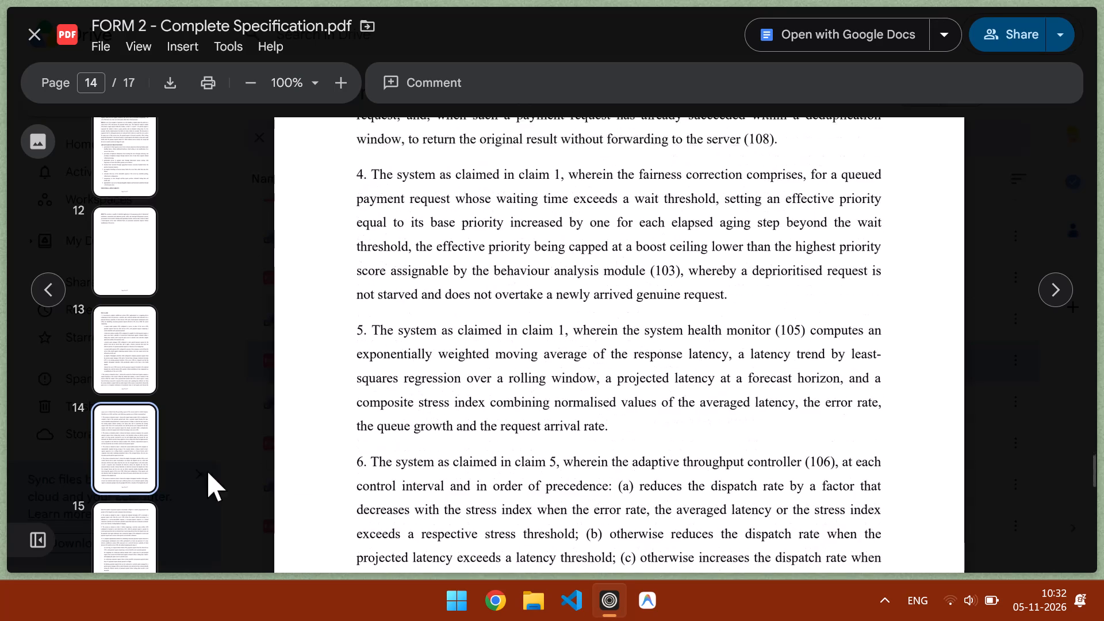
scroll(126, 478, down, 9)
scroll(374, 465, down, 17)
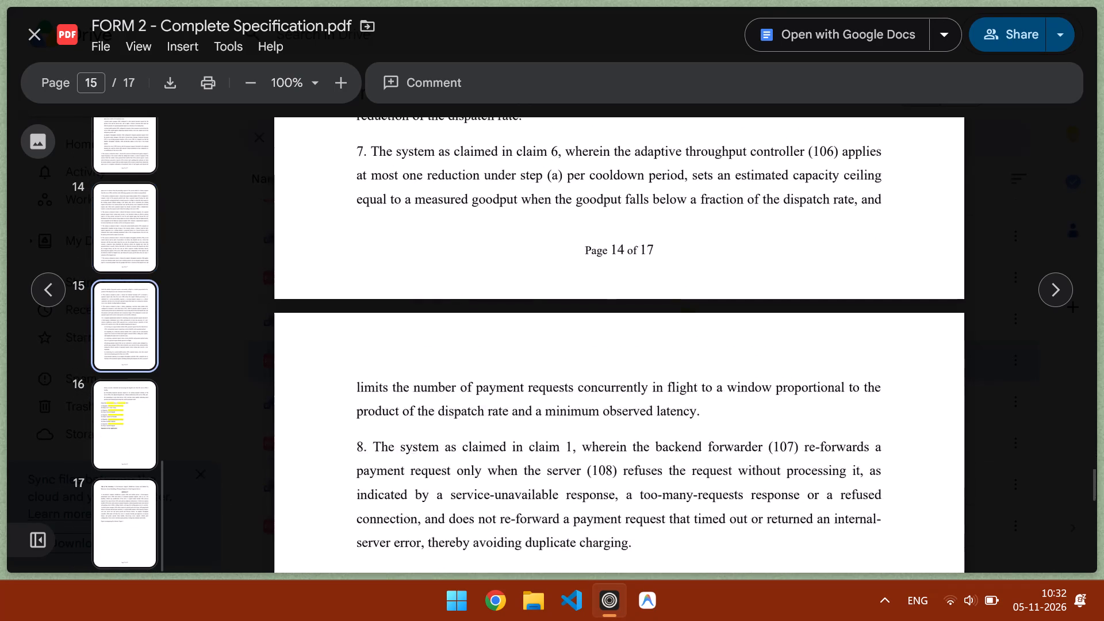
scroll(498, 461, down, 20)
scroll(498, 461, down, 15)
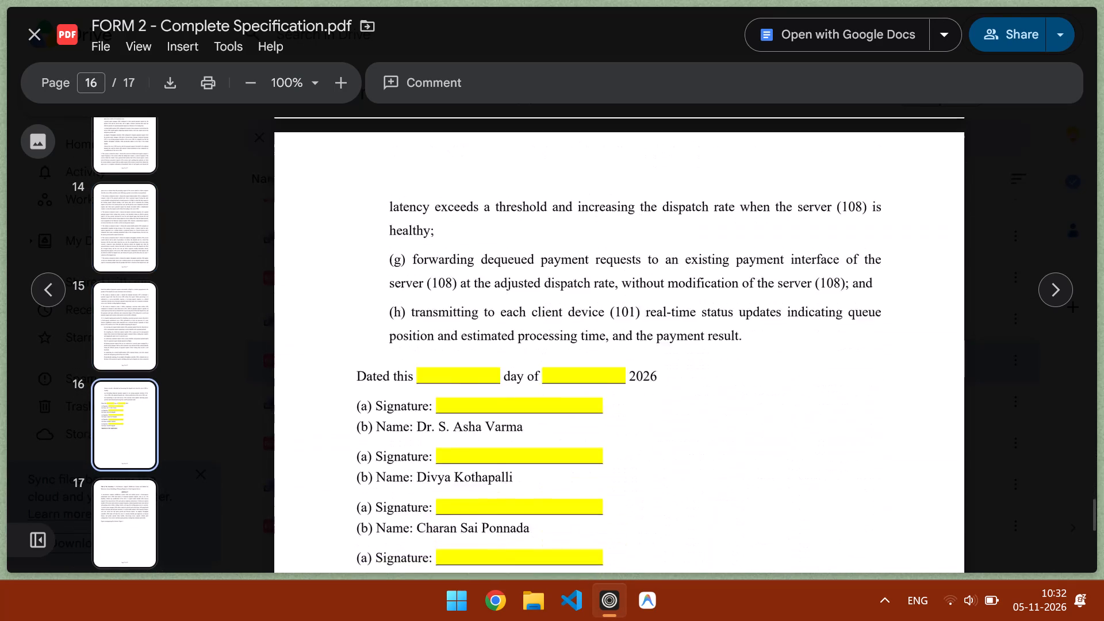
scroll(492, 454, down, 6)
scroll(492, 454, up, 9)
shift+click(758, 317)
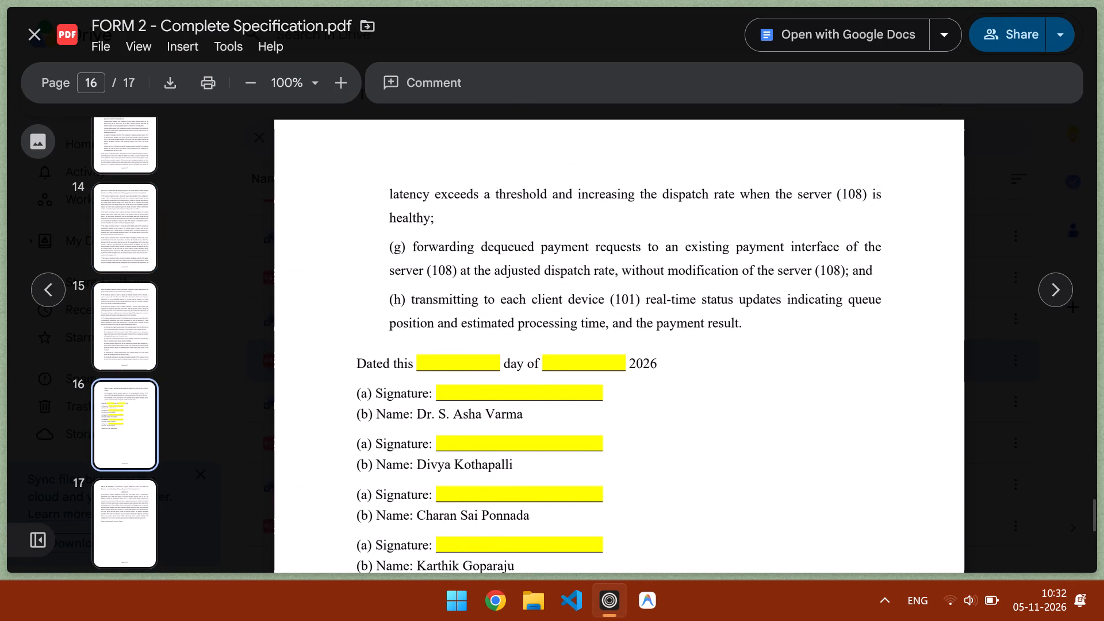
drag(747, 333, 485, 235)
scroll(506, 312, up, 8)
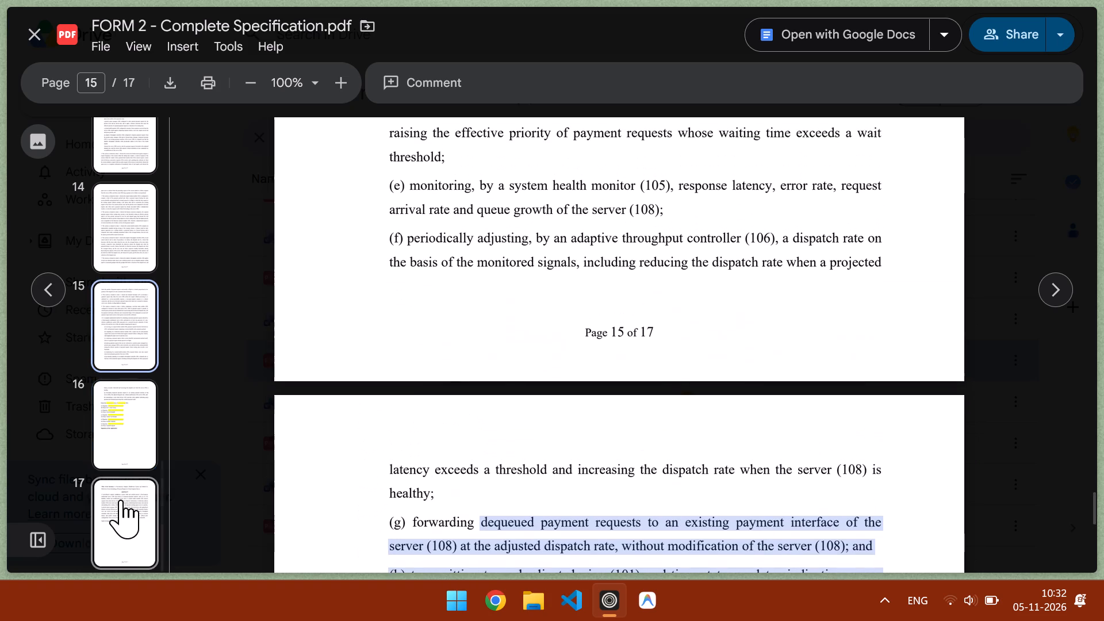
Count the pages that the claims occupy, stepping from page 13 through page 16.
scroll(121, 473, down, 1)
click(126, 228)
scroll(137, 302, up, 2)
click(112, 209)
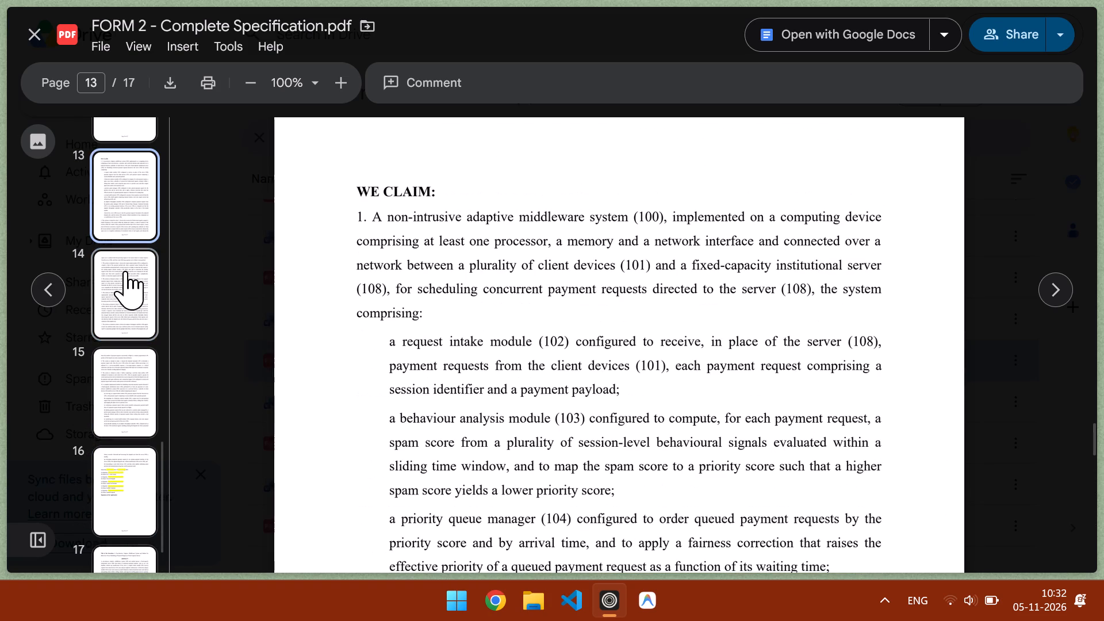
scroll(457, 287, down, 3)
click(116, 312)
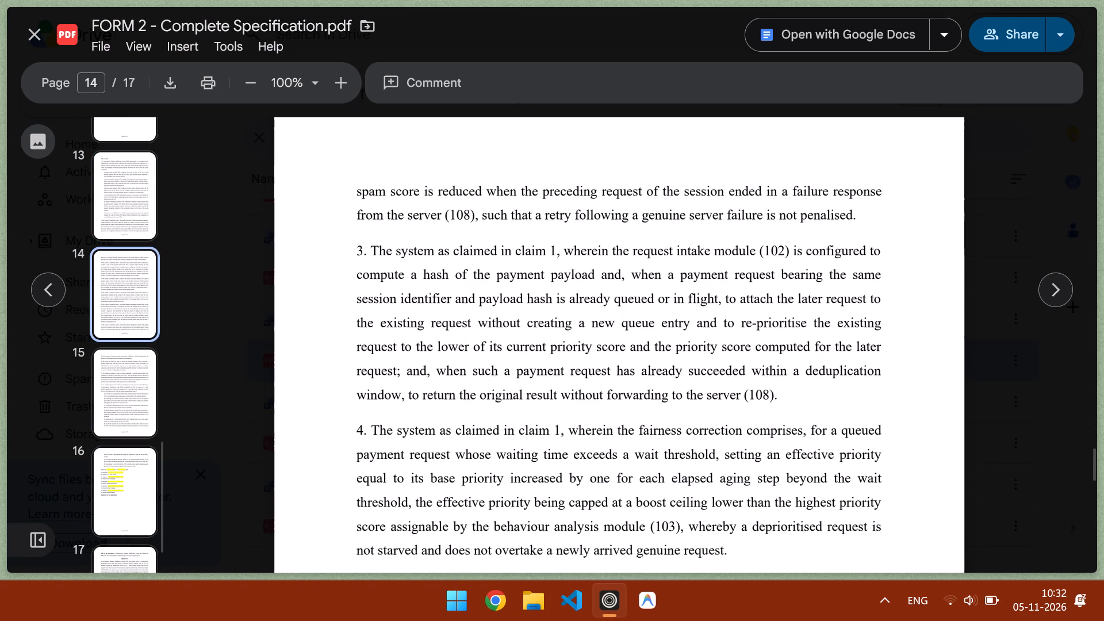
click(97, 405)
click(118, 463)
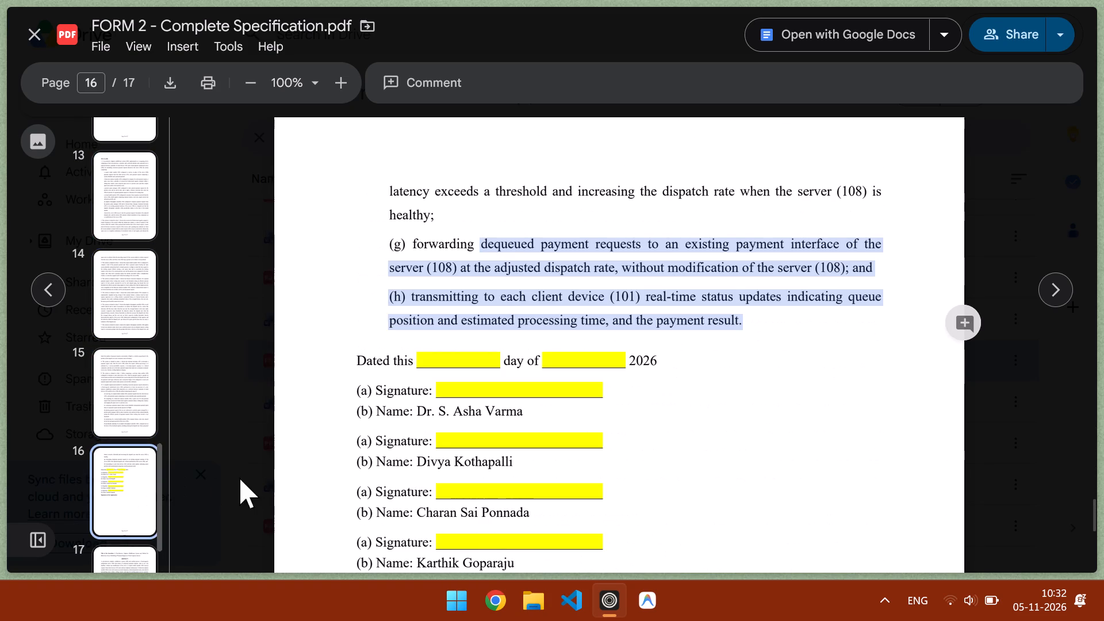
click(118, 184)
click(111, 482)
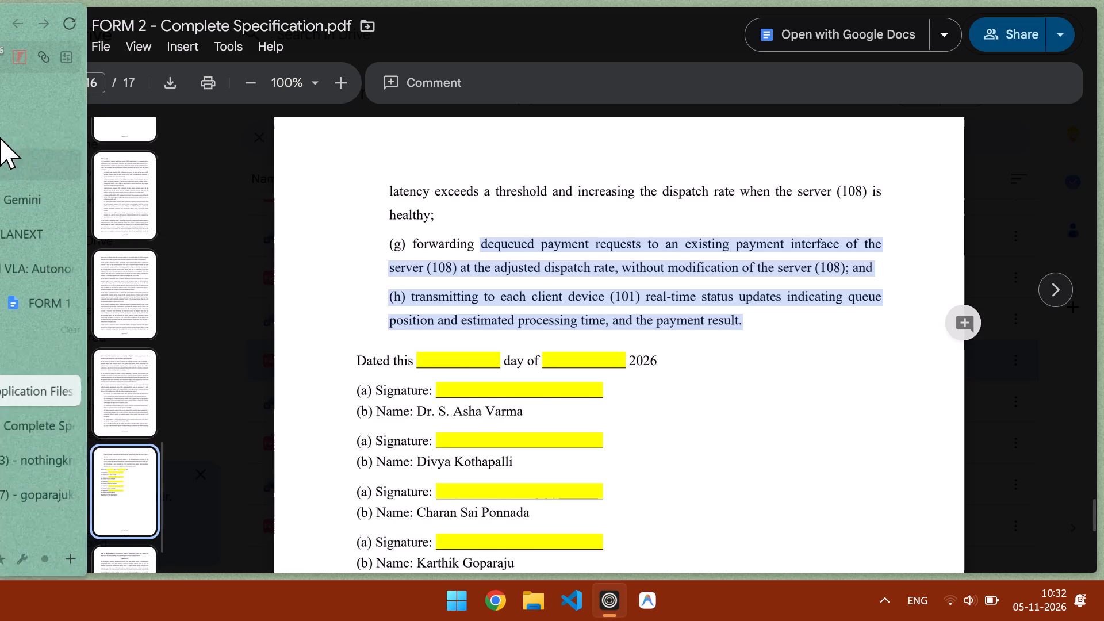
Return to the FORM 1 document and set the number of claims in section 13's attachments table to 13.
click(128, 304)
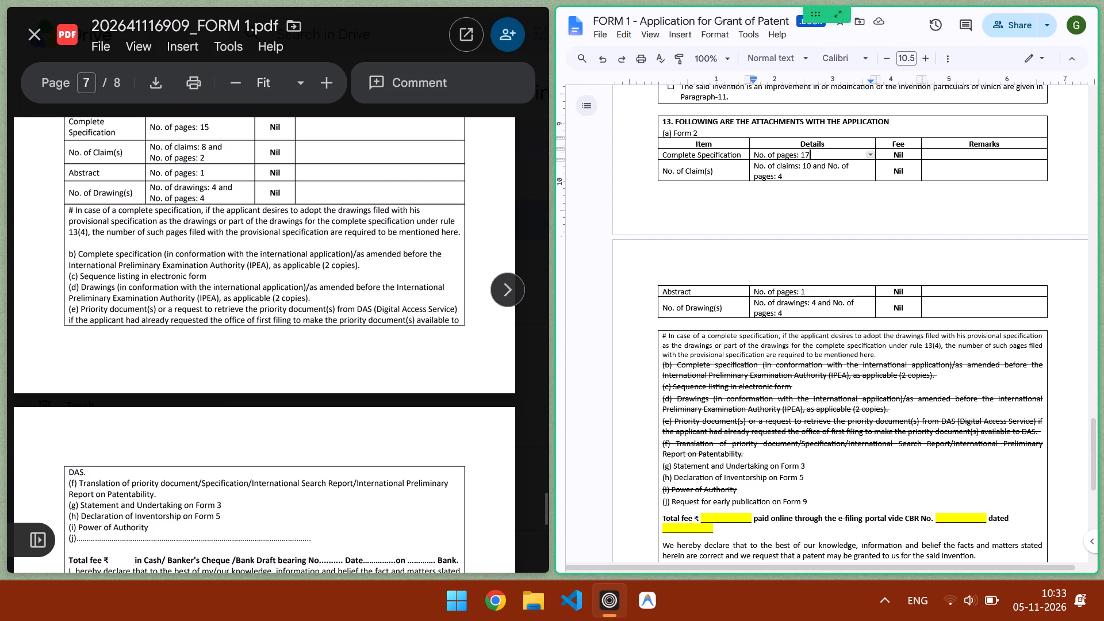
click(810, 160)
click(811, 167)
key(BackSpace)
key(4)
key(BackSpace)
key(3)
click(833, 288)
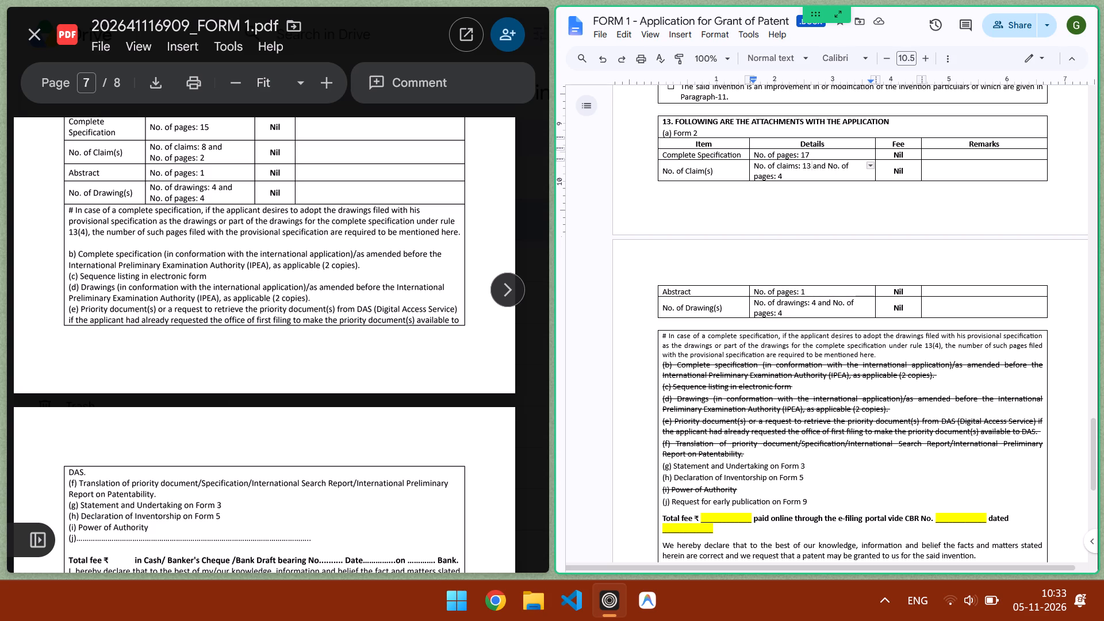
Compare the attachment items below section 13's table in FORM 1 with the same list in the reference FORM 1.
ctrl+scroll(815, 305, up, 1)
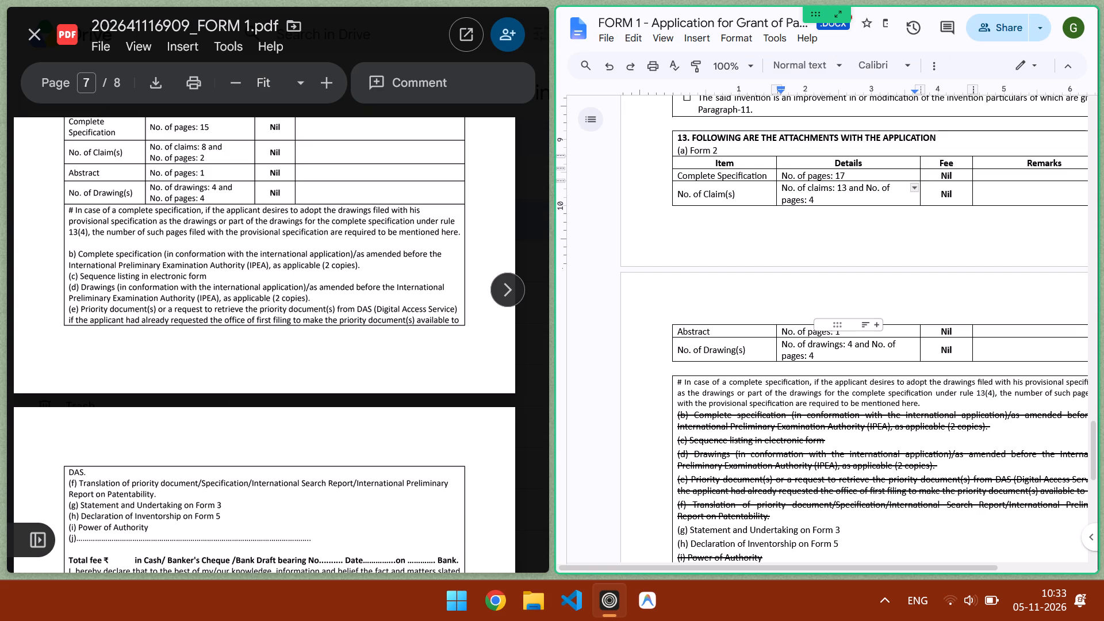
scroll(861, 344, down, 2)
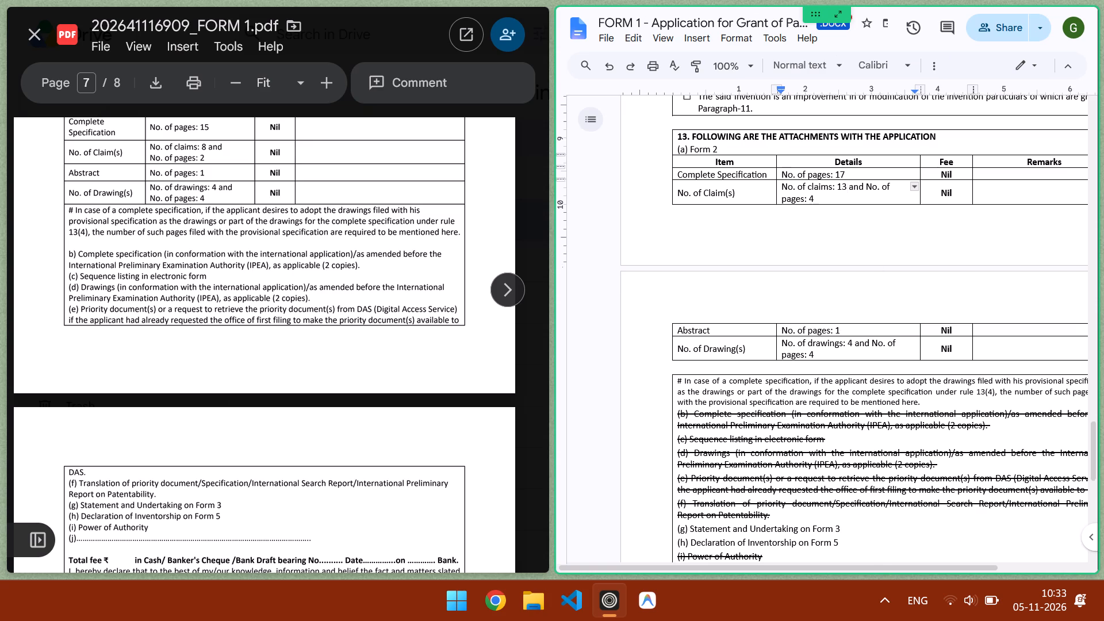
scroll(861, 348, down, 10)
scroll(371, 272, down, 2)
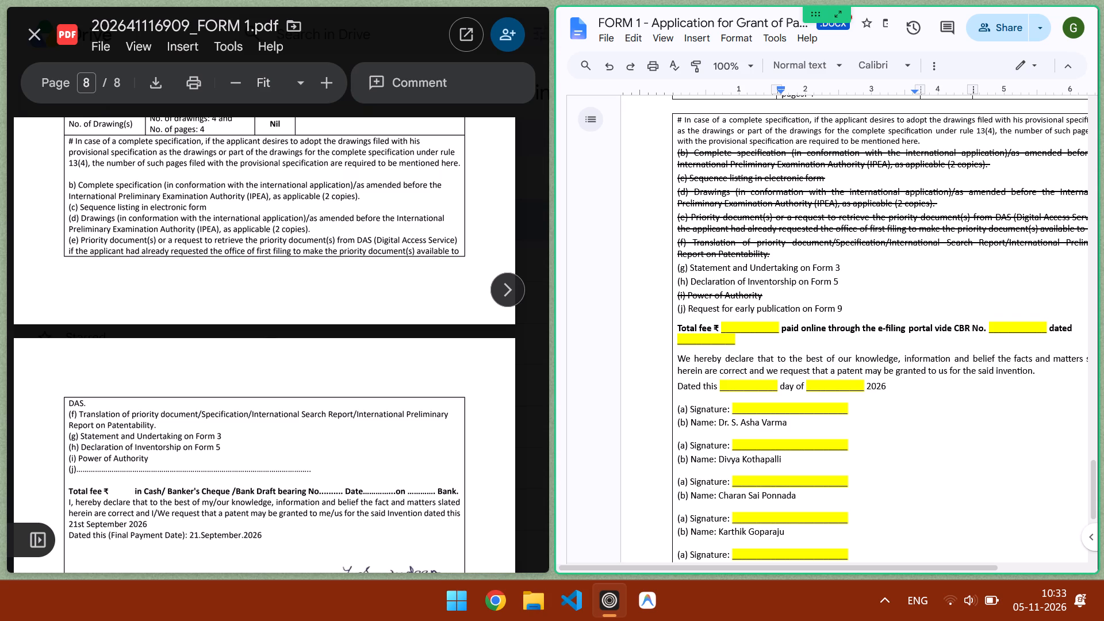
double_click(861, 266)
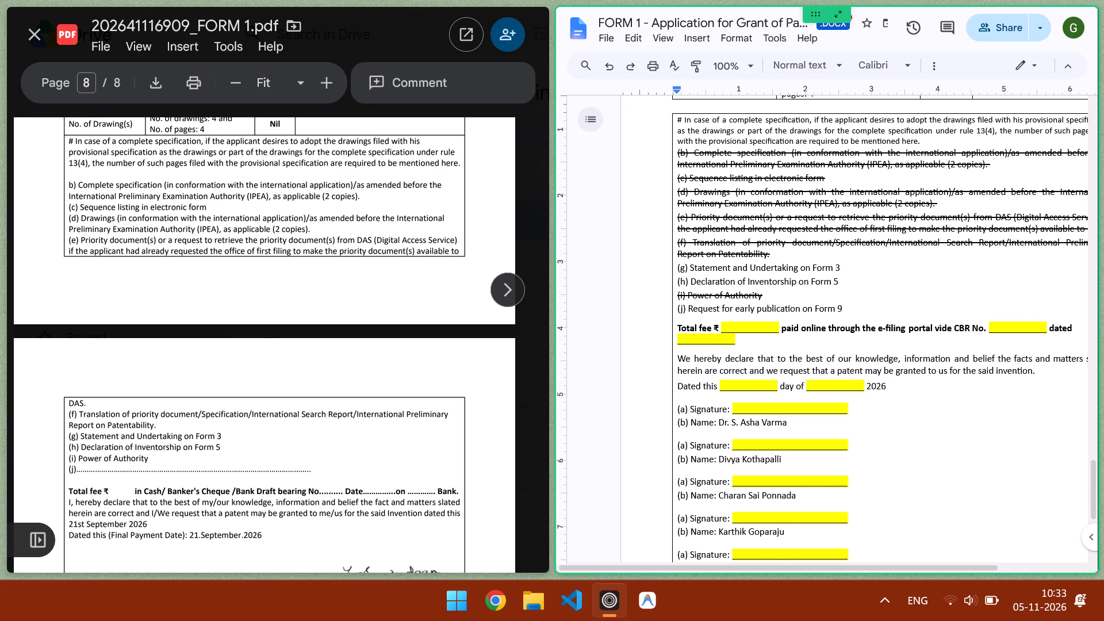
double_click(851, 281)
click(856, 263)
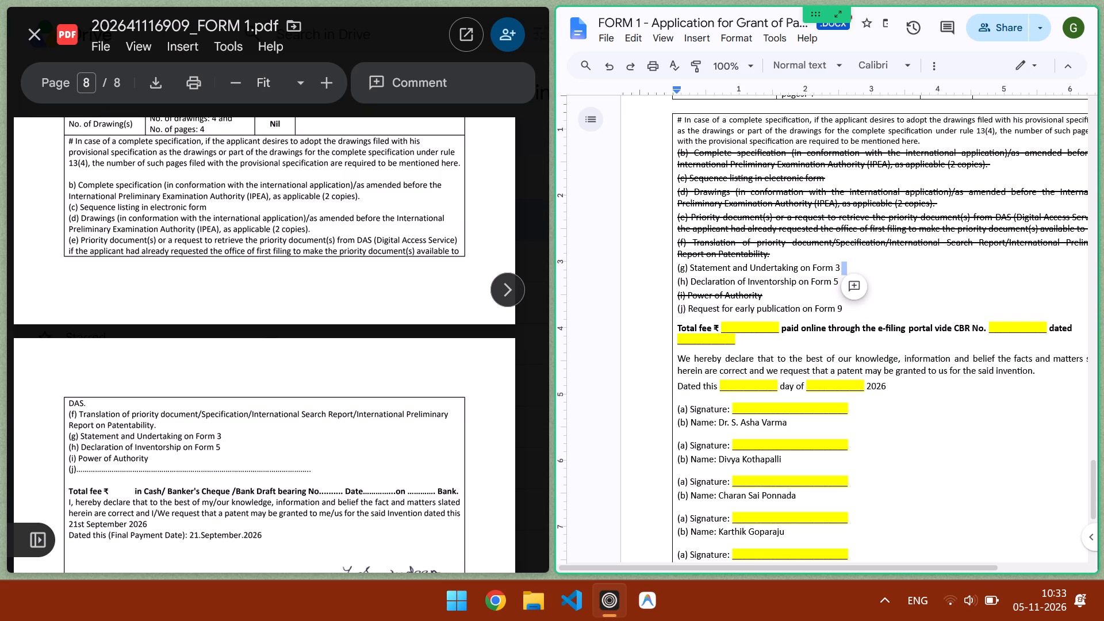
click(907, 272)
scroll(901, 299, down, 2)
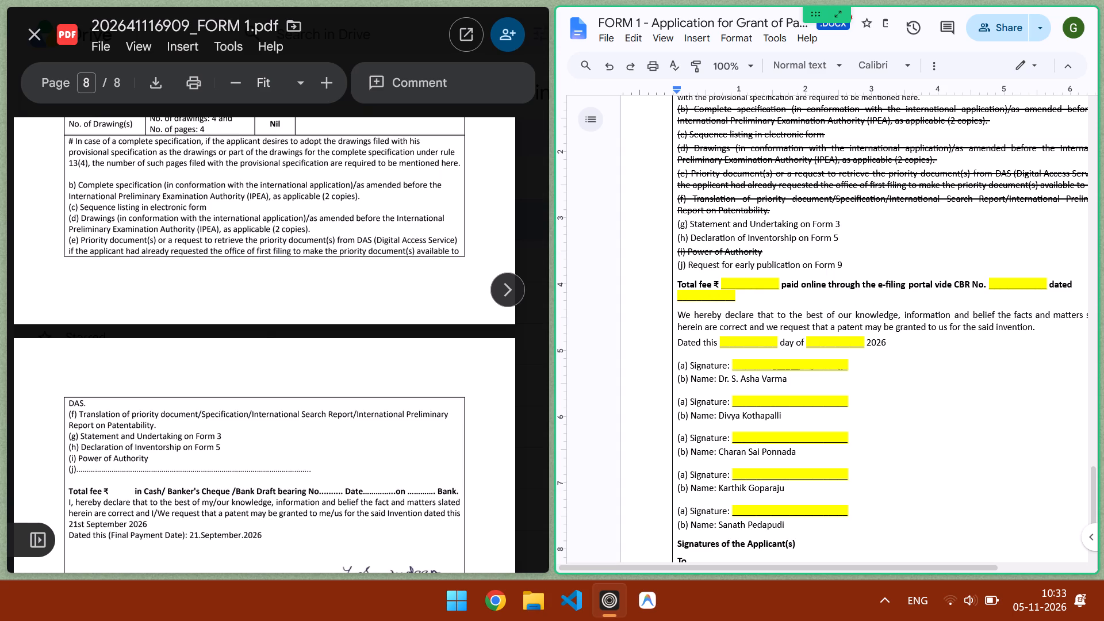
scroll(766, 247, up, 2)
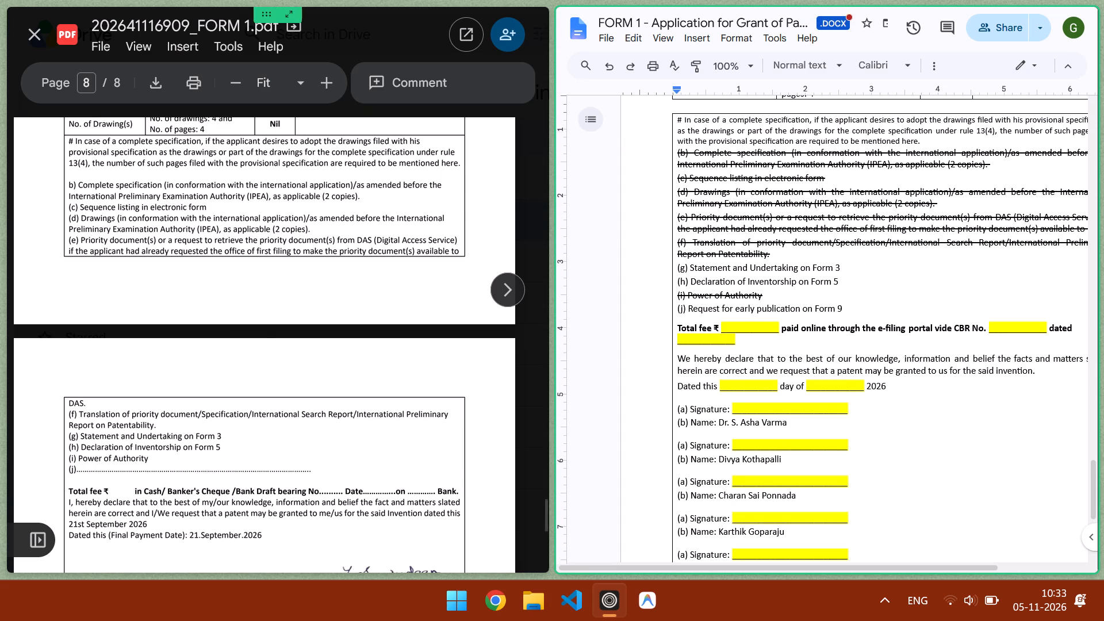
scroll(371, 305, down, 2)
scroll(371, 305, up, 3)
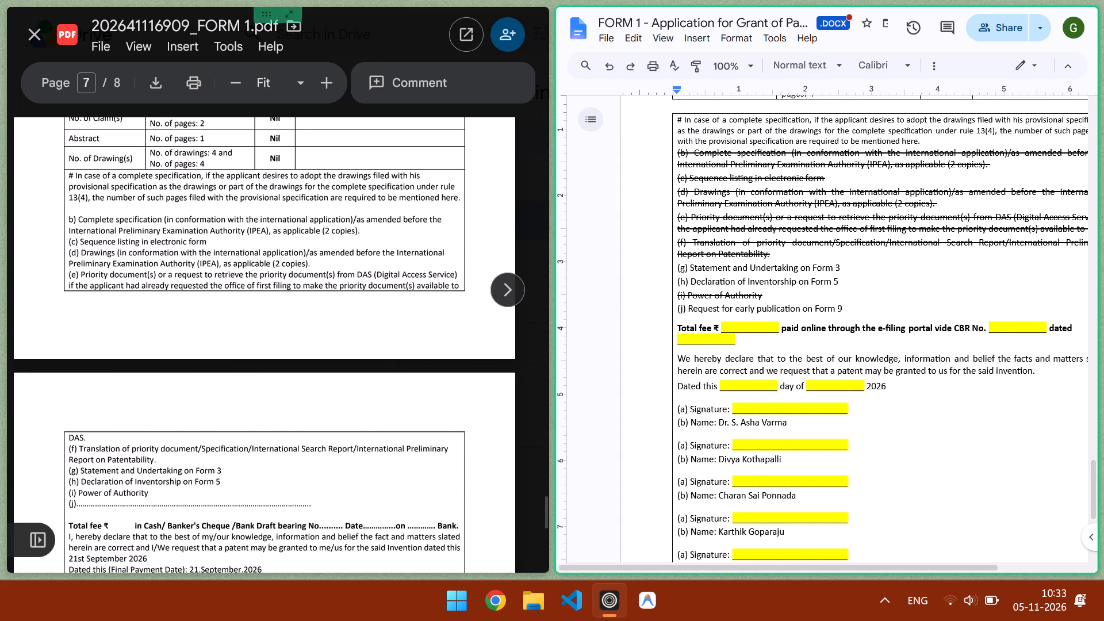
Highlight attachment items (b) to (e) in the reference FORM 1 to check them against the struck-through items in the draft.
drag(64, 217, 351, 236)
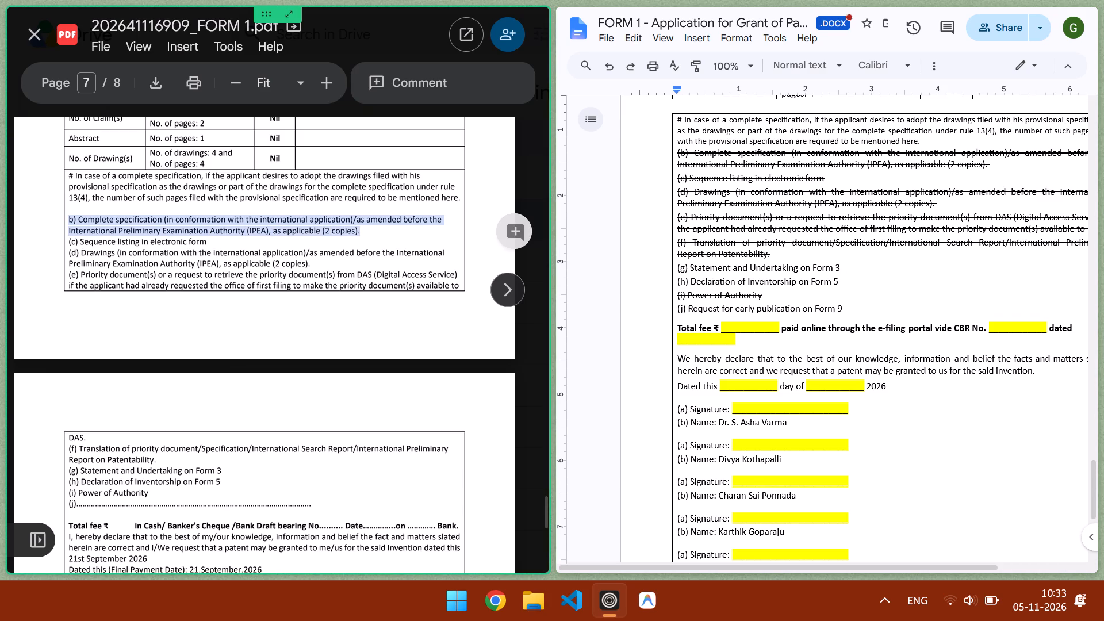
drag(351, 236, 382, 239)
drag(96, 245, 211, 246)
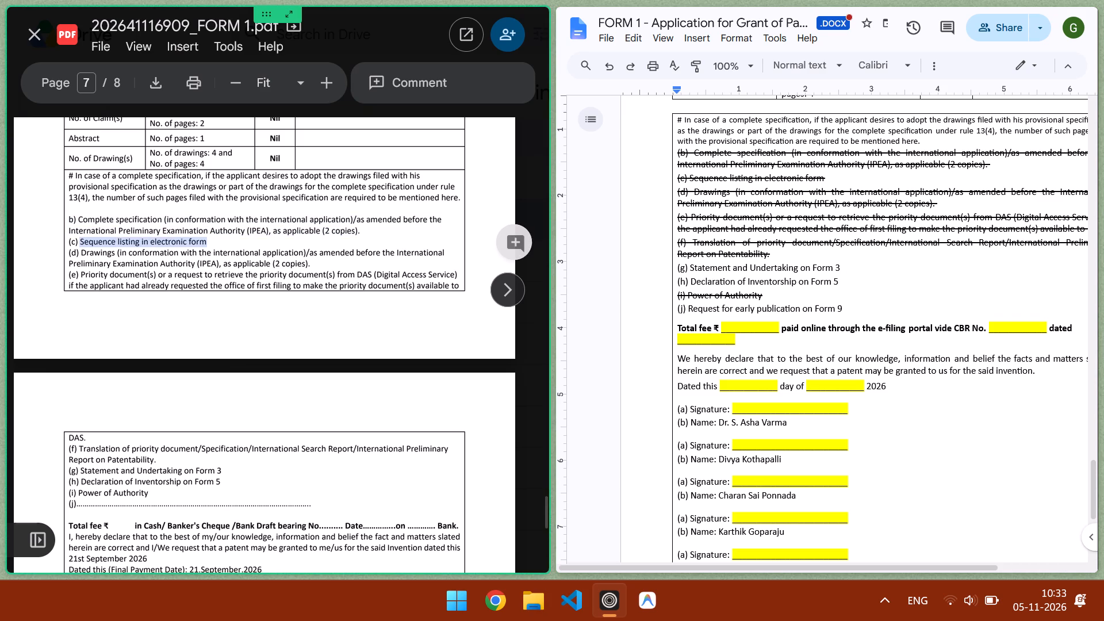
drag(95, 255, 133, 258)
drag(99, 276, 197, 282)
click(197, 282)
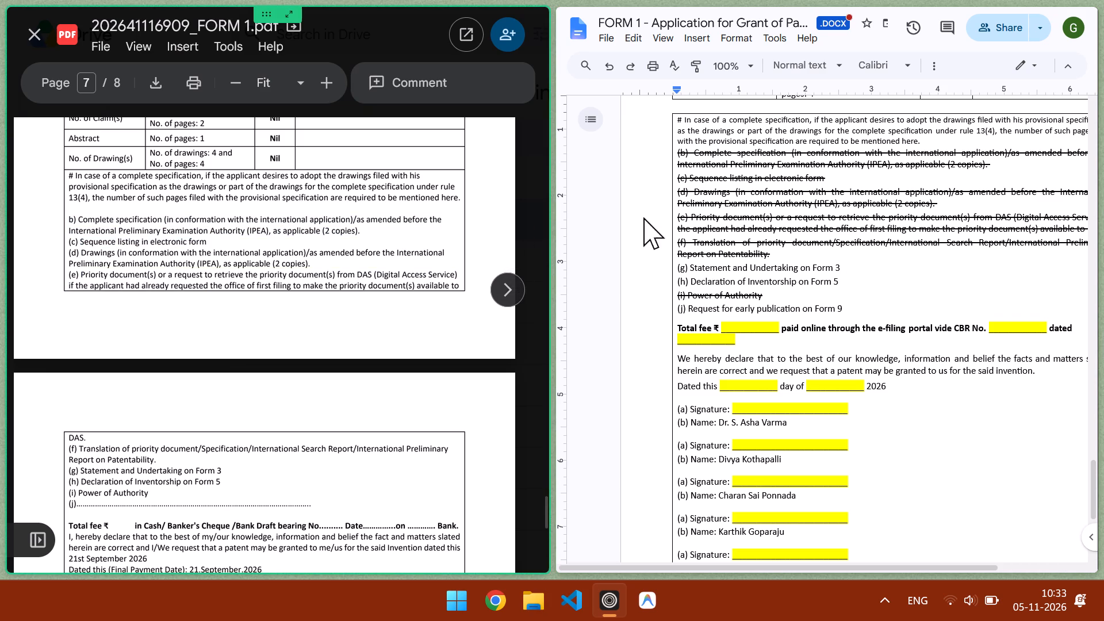
scroll(290, 378, down, 1)
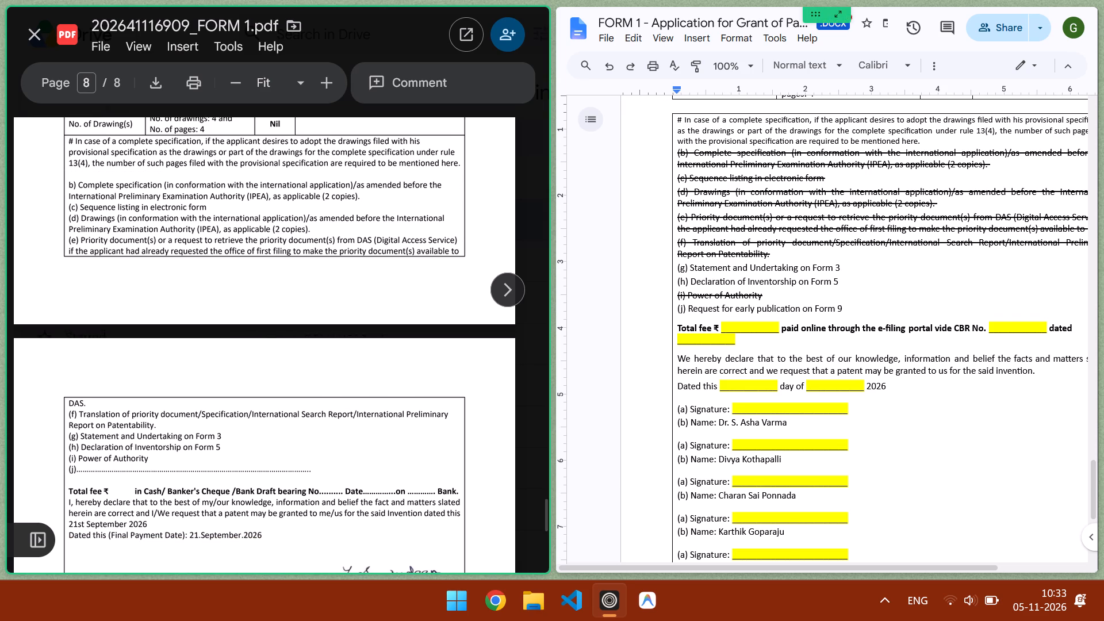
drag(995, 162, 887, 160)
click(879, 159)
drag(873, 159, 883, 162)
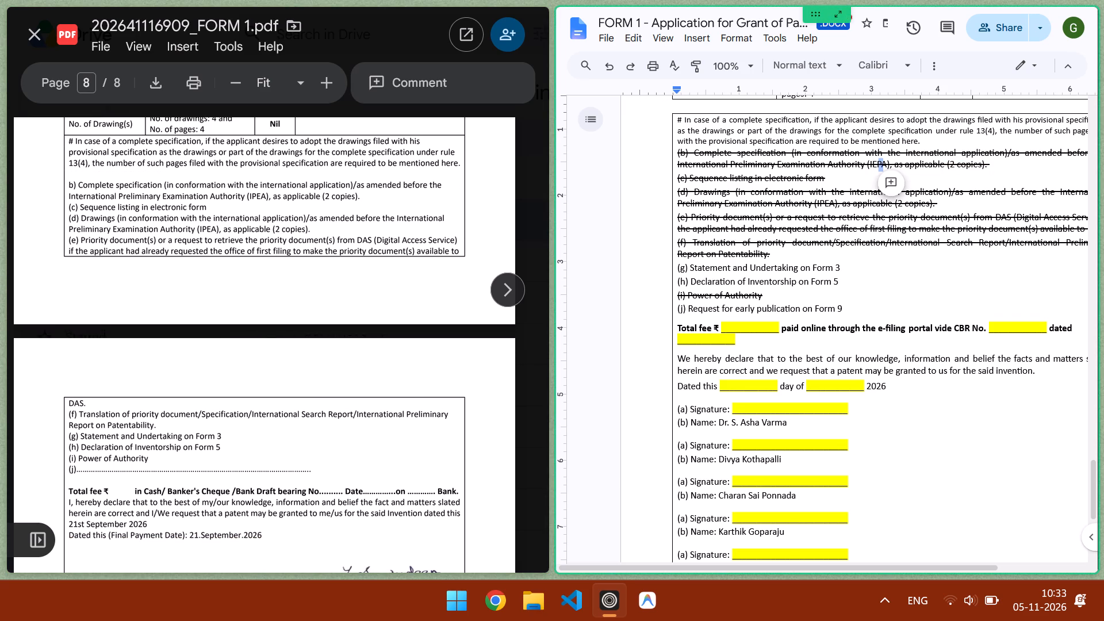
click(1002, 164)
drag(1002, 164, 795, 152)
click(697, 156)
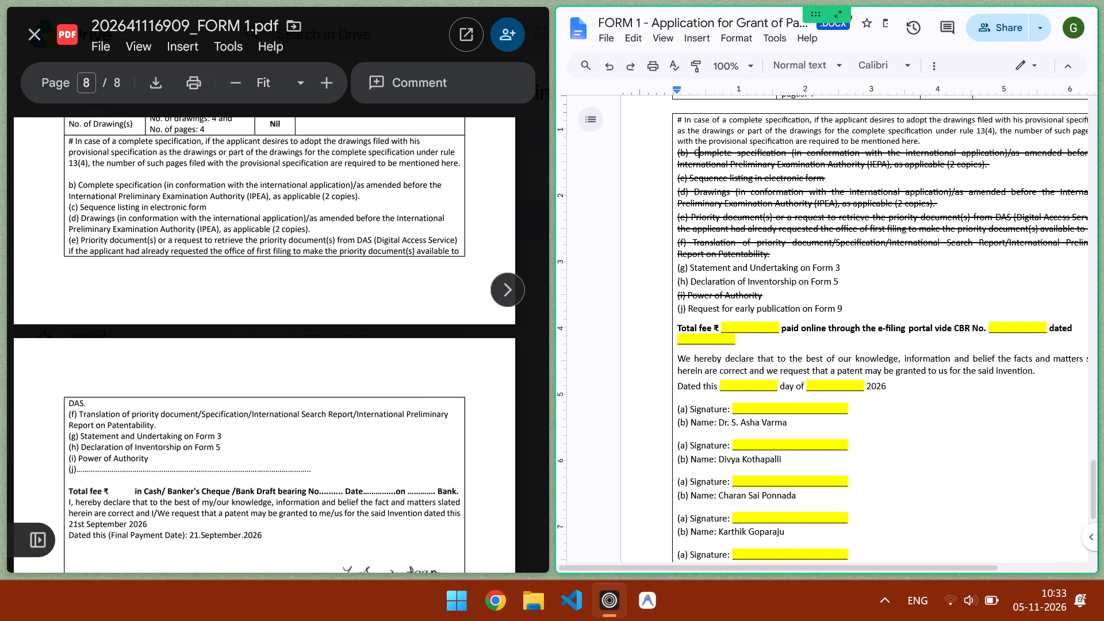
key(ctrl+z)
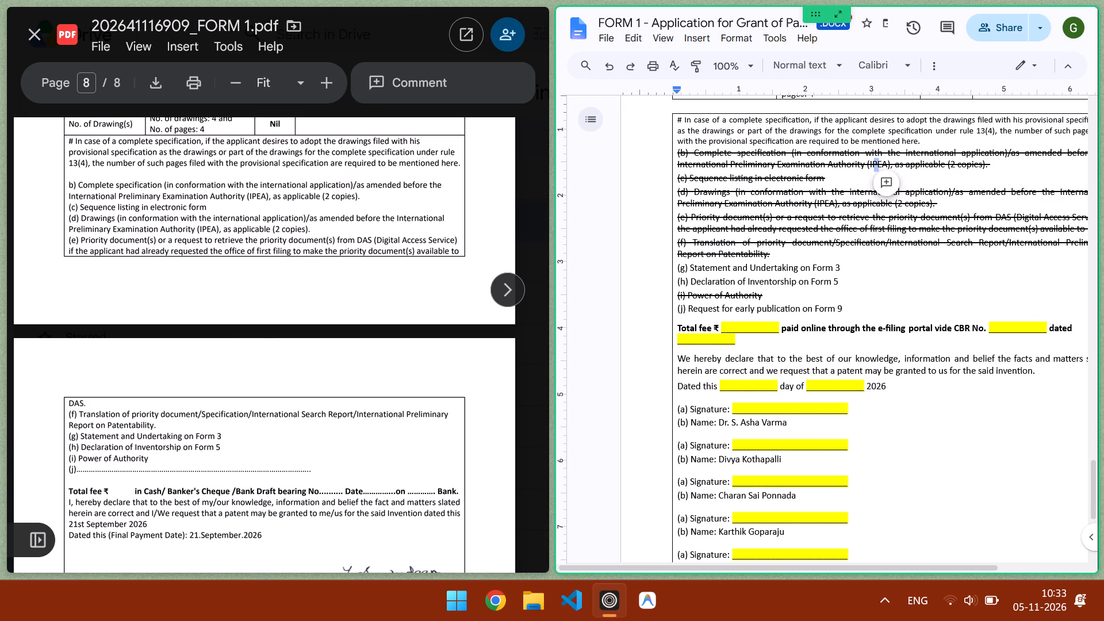
Remove the strikethrough formatting from the whole of attachment item (b), Complete specification, in the FORM 1 document.
click(983, 161)
click(1007, 166)
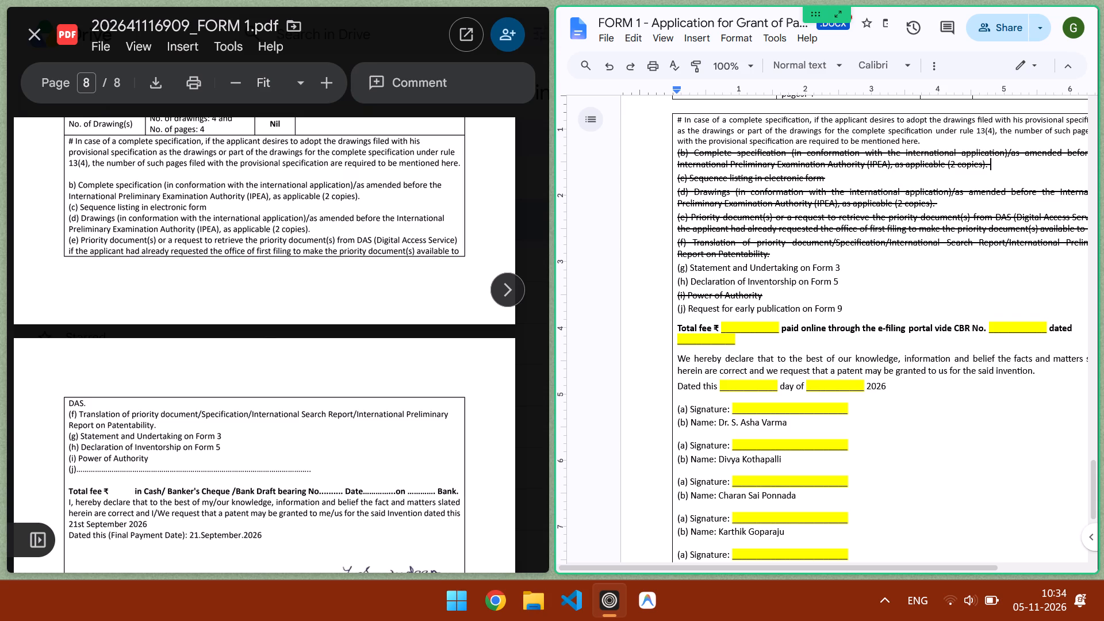
shift+click(674, 150)
shift+click(678, 151)
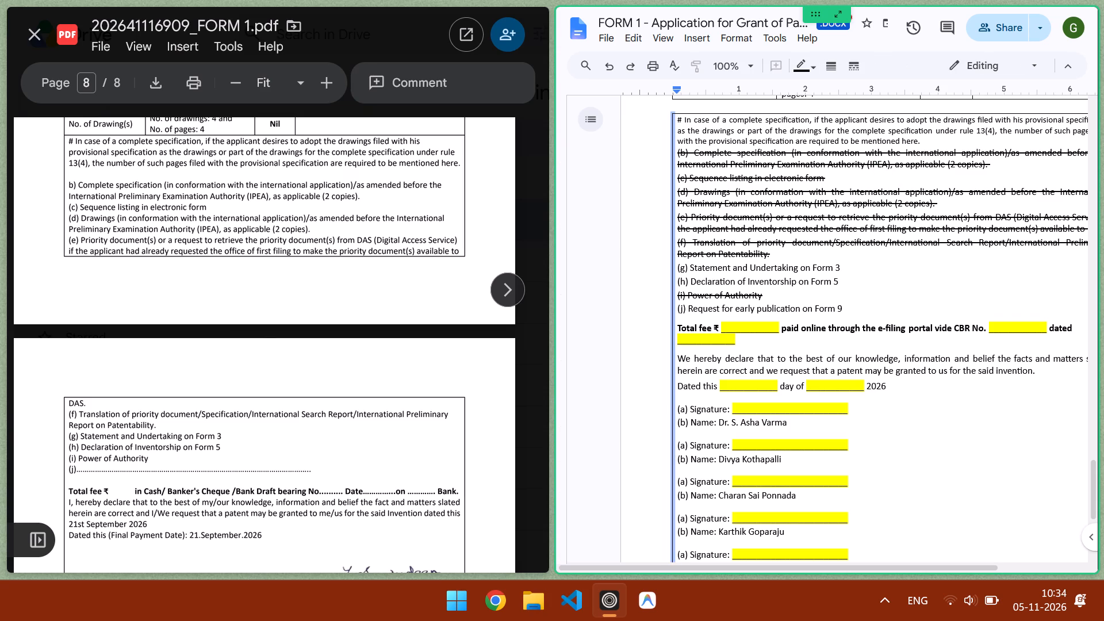
shift+click(683, 152)
click(850, 162)
click(996, 161)
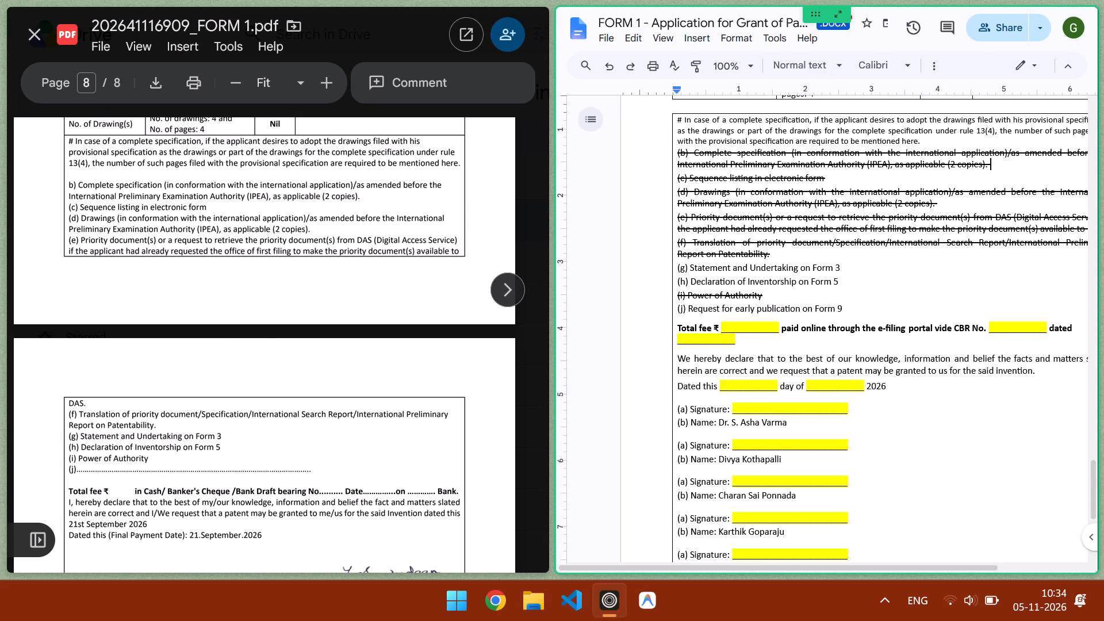
shift+click(678, 150)
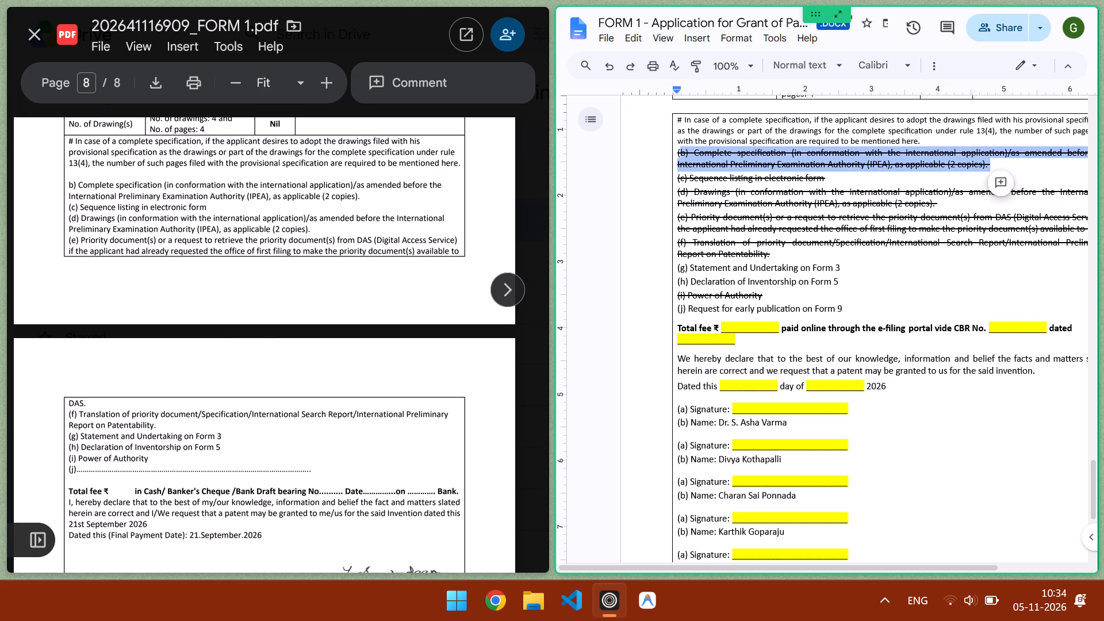
key(shift+Left)
click(827, 69)
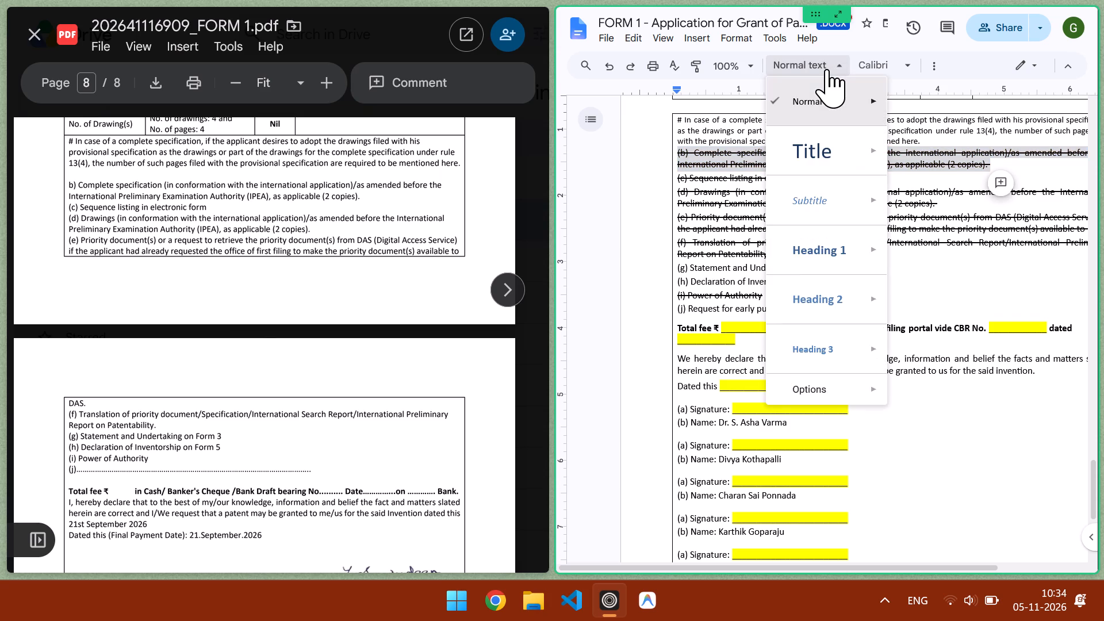
click(933, 93)
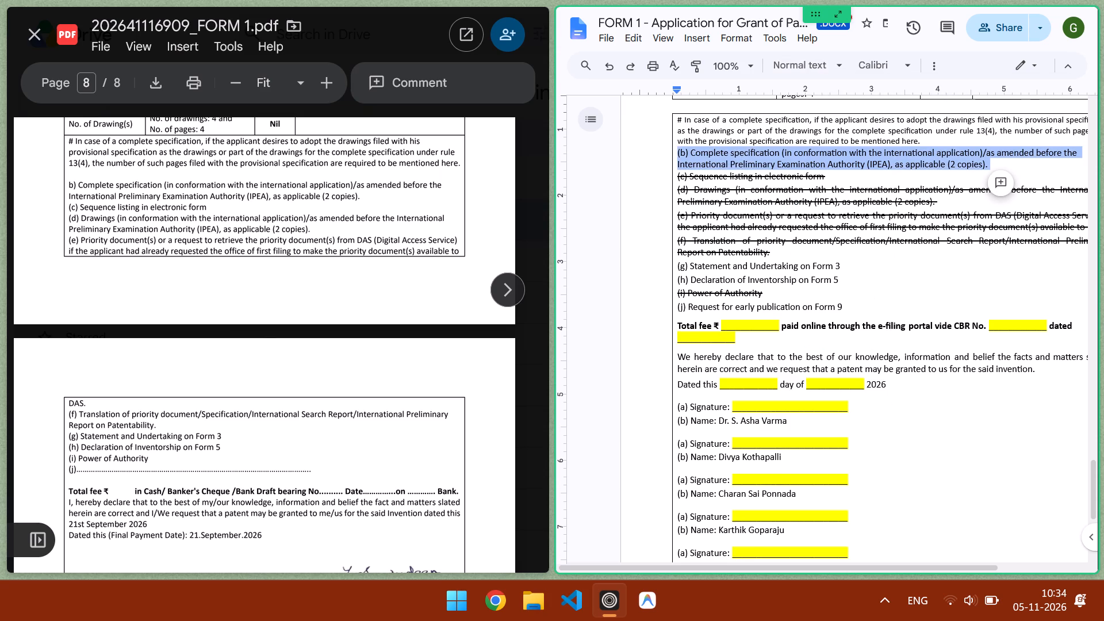
click(903, 259)
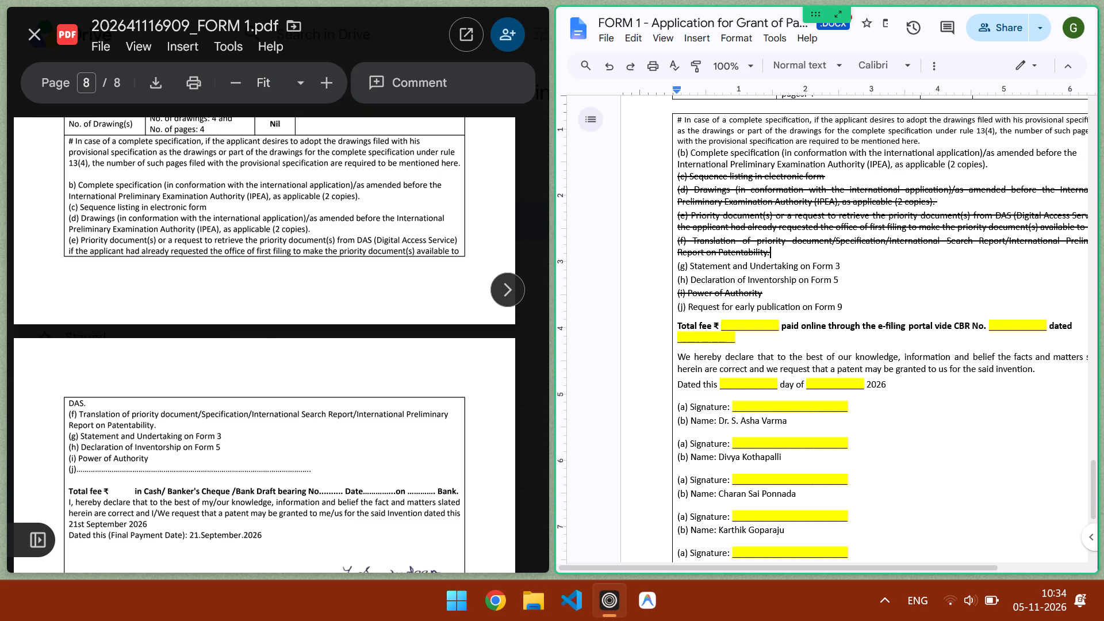
Check FORM 1's fee, declaration, signature and addressee lines against the reference's last page, highlighting its final payment date.
scroll(808, 307, down, 6)
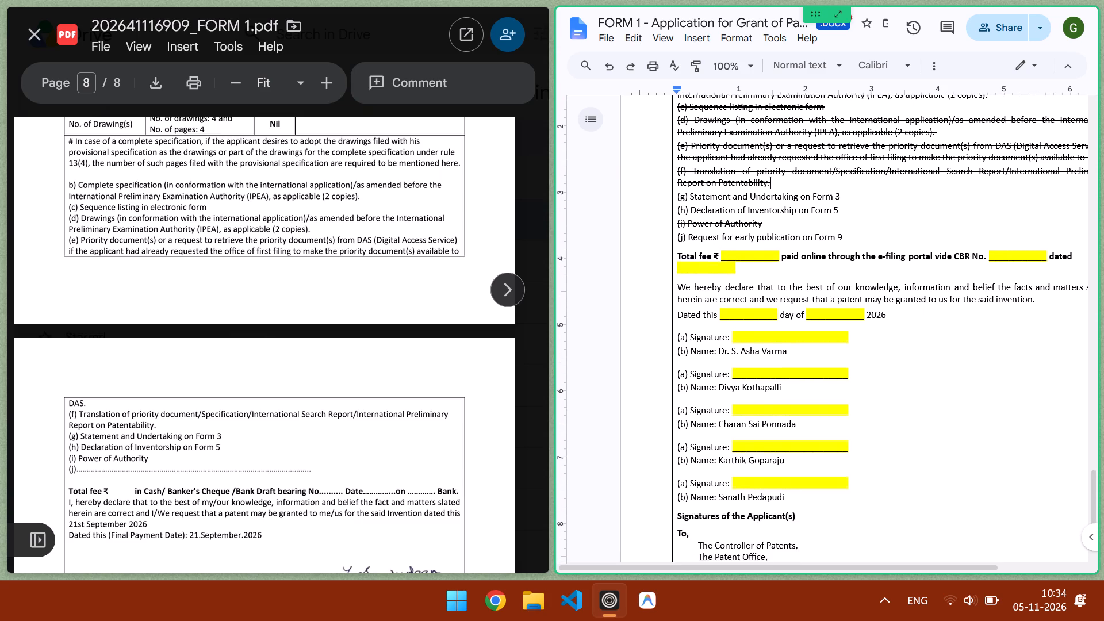
scroll(809, 300, down, 12)
scroll(810, 300, up, 3)
scroll(810, 300, down, 10)
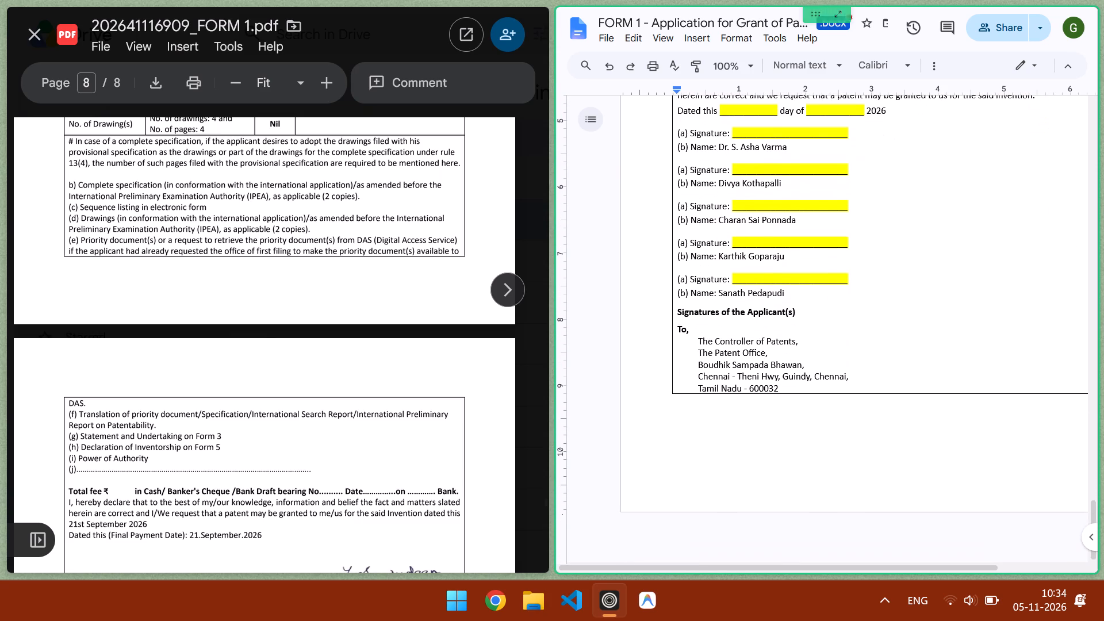
scroll(270, 367, down, 9)
scroll(333, 347, up, 3)
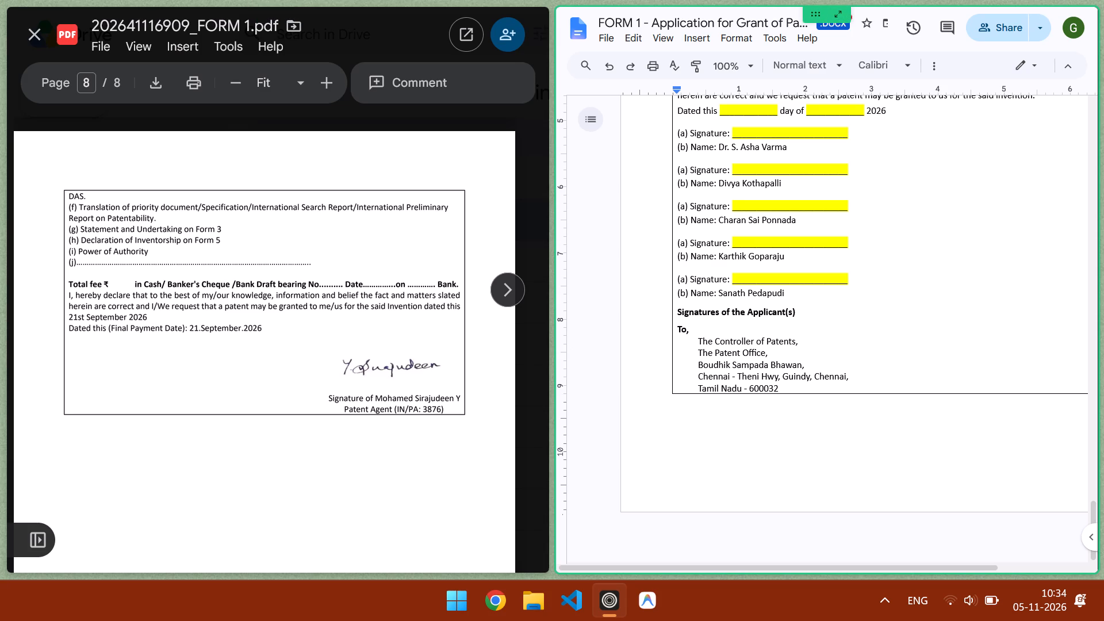
drag(196, 331, 300, 328)
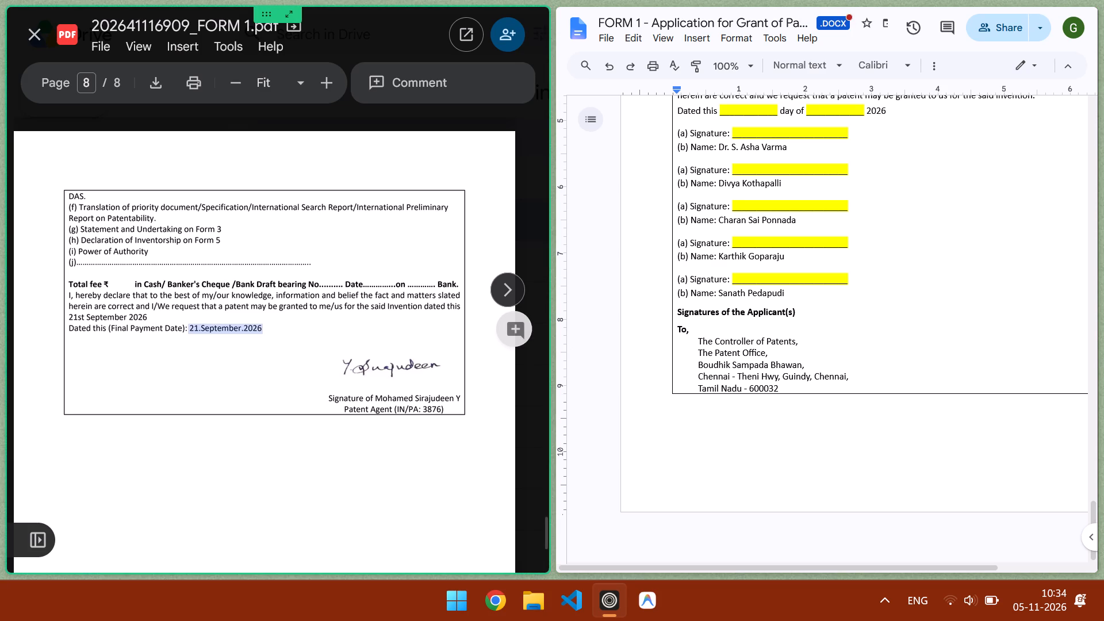
drag(300, 328, 308, 328)
scroll(814, 317, up, 2)
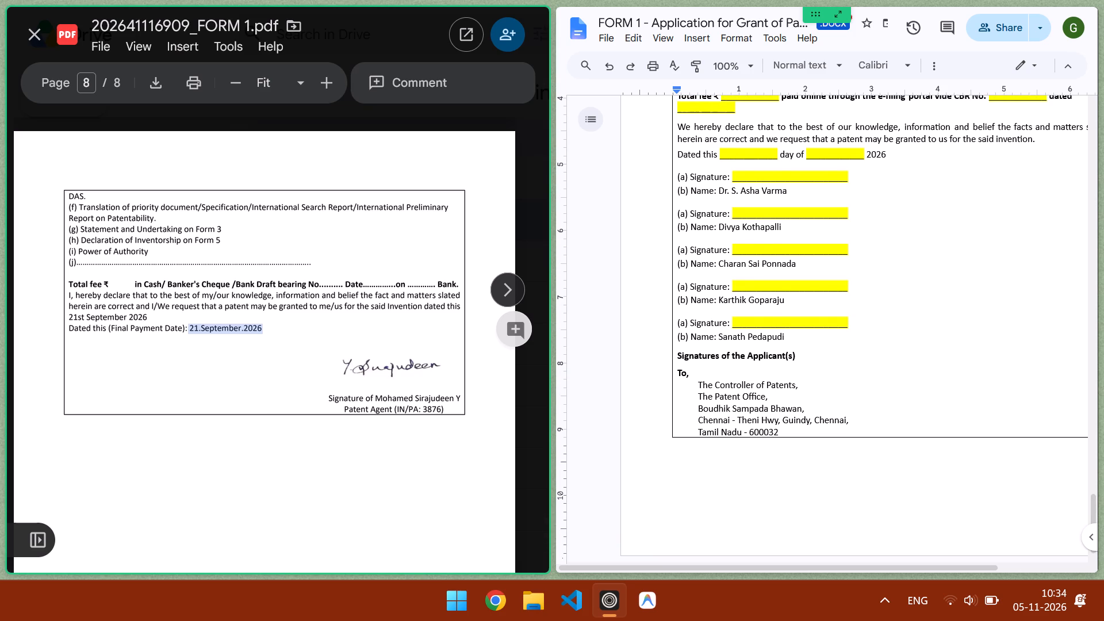
click(832, 365)
click(838, 351)
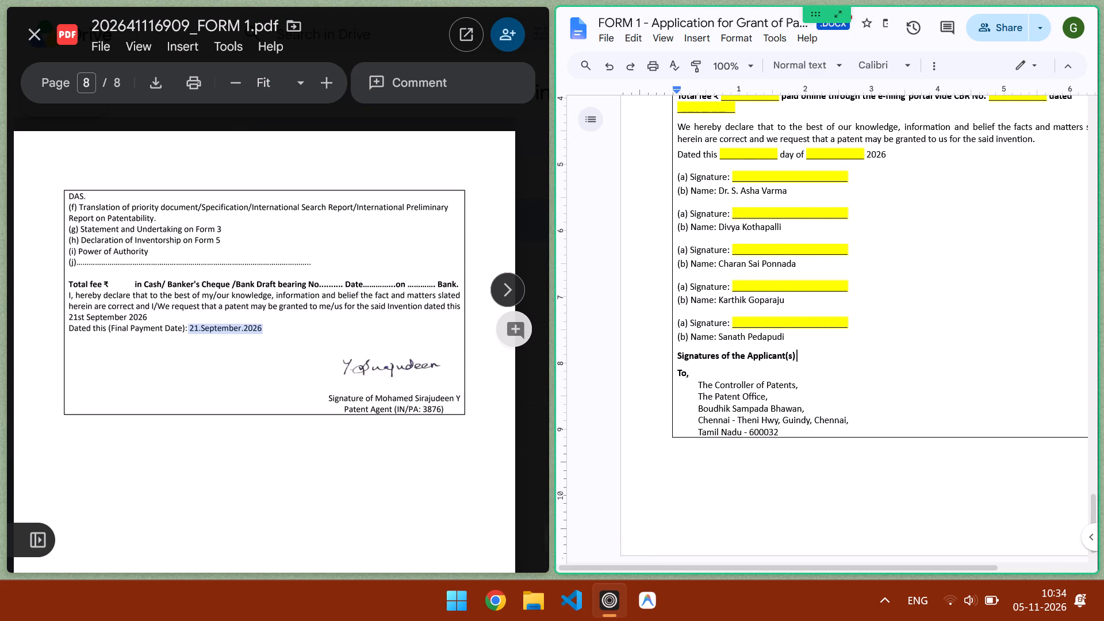
click(811, 343)
Look back at the section 12 declarations in the reference FORM 1 and close the PDF.
scroll(306, 429, up, 2)
middle_drag(246, 508, 293, 252)
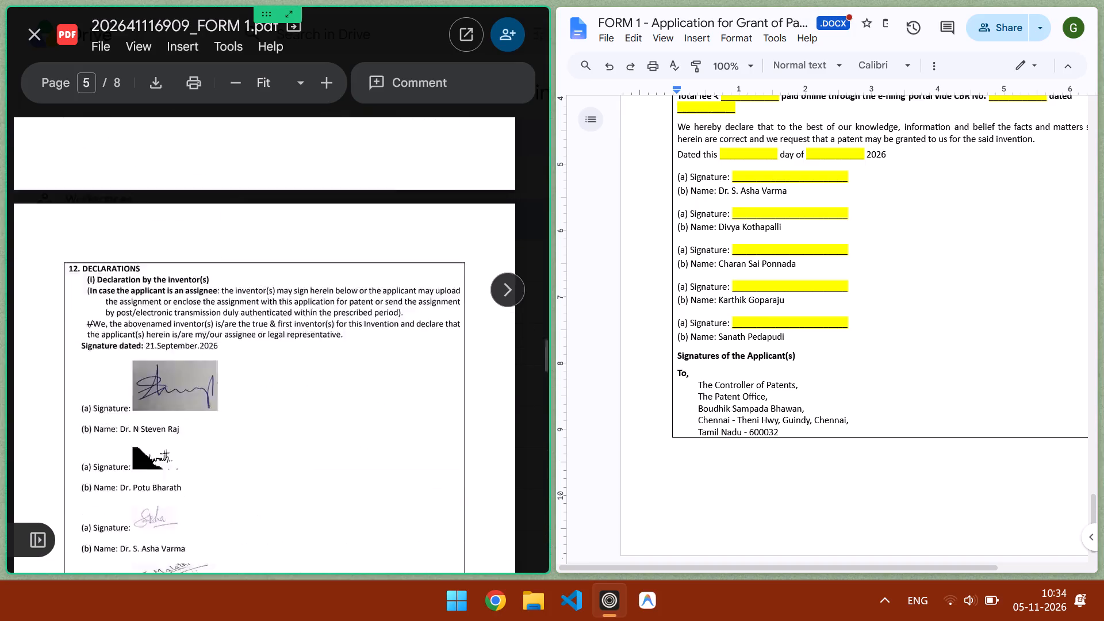
scroll(329, 335, up, 5)
double_click(32, 35)
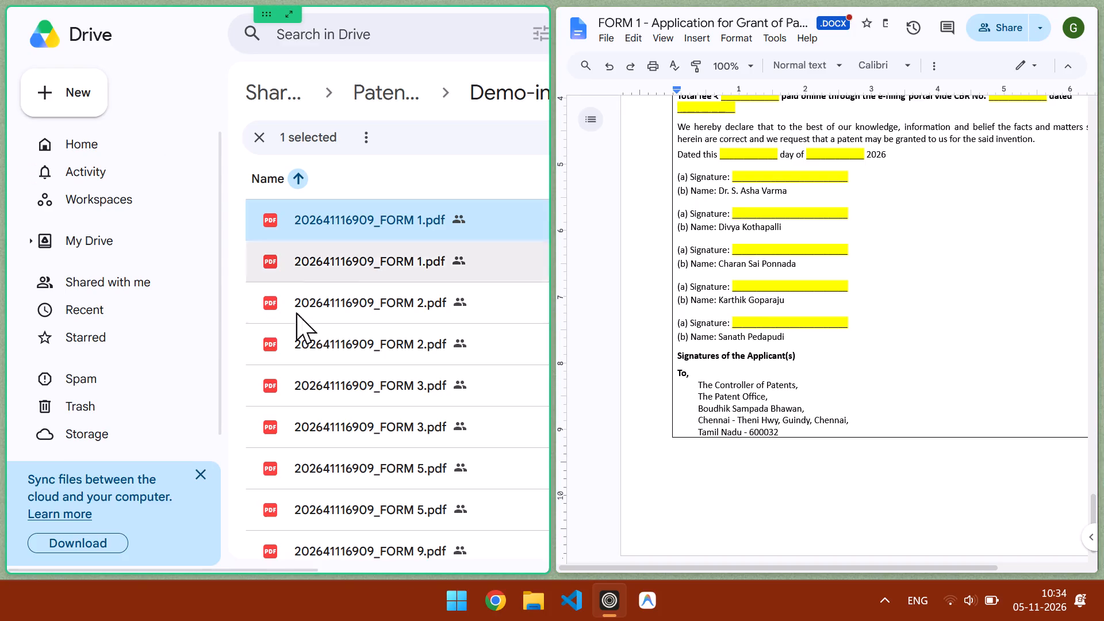
Review the corrected FORM 1 draft from its header table through the declarations and attachments to the signature and addressee lines.
scroll(854, 368, up, 7)
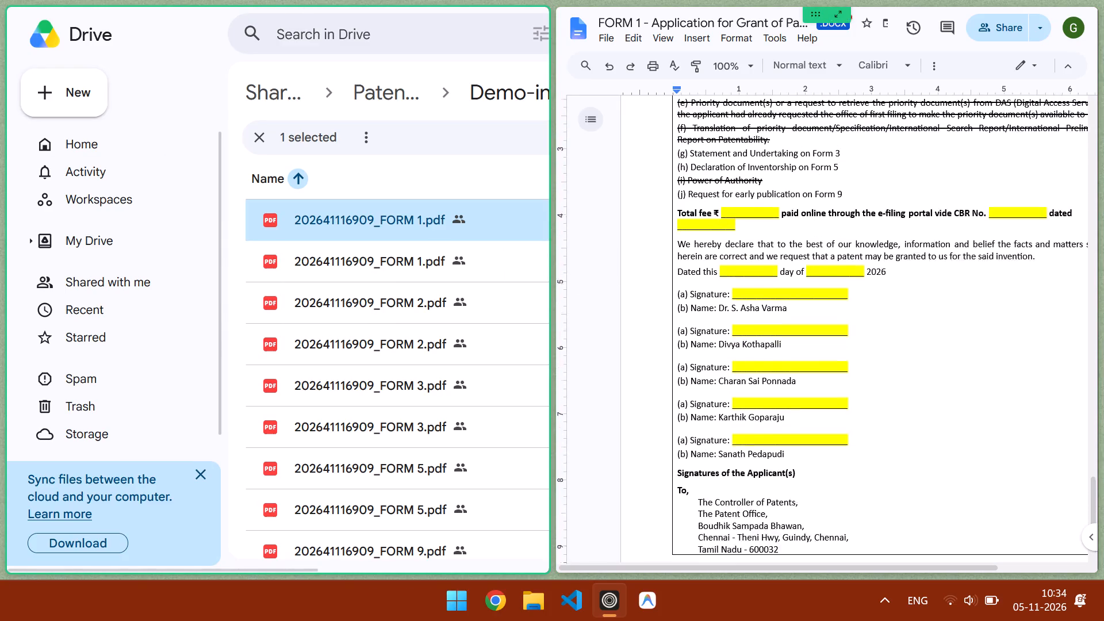
scroll(877, 397, up, 14)
drag(1092, 467, 1089, 115)
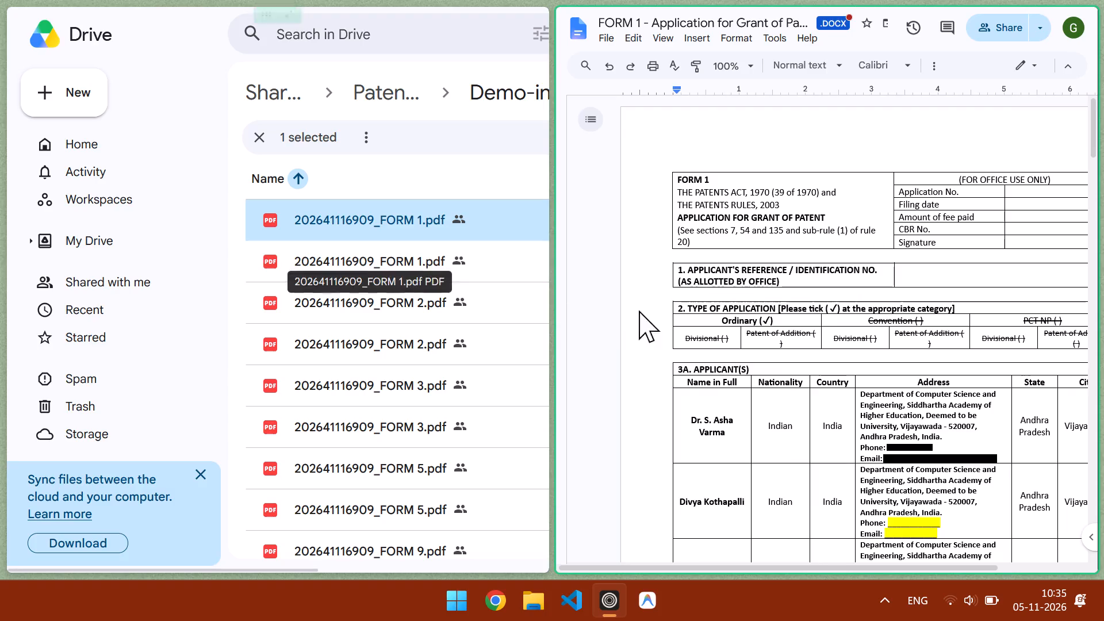
scroll(644, 308, up, 8)
scroll(644, 308, down, 11)
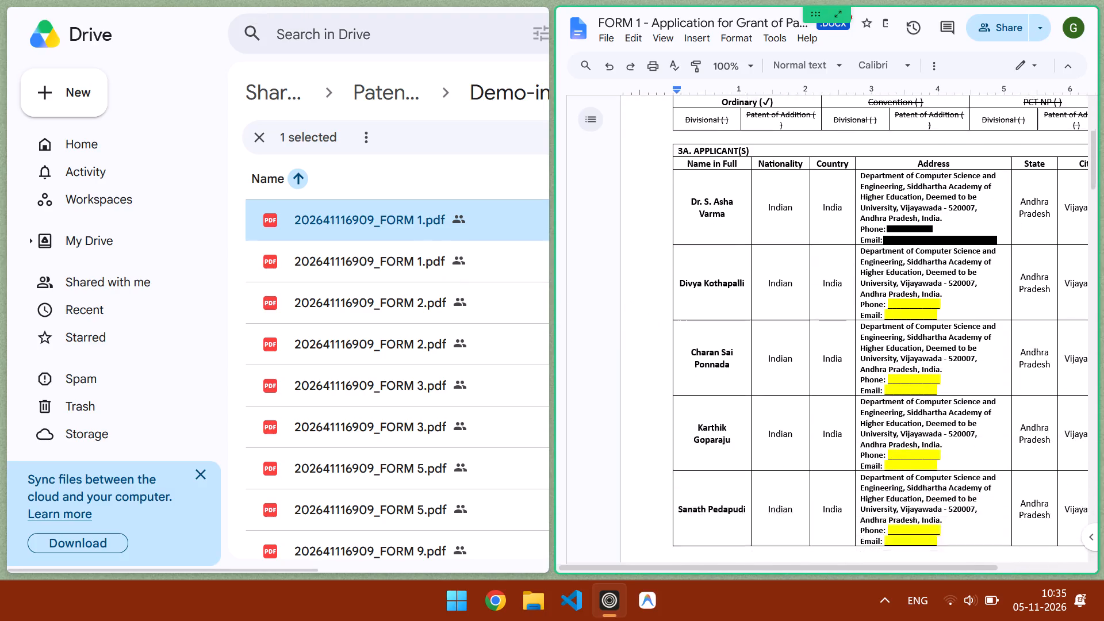
scroll(639, 302, down, 8)
scroll(639, 302, down, 20)
scroll(639, 302, down, 5)
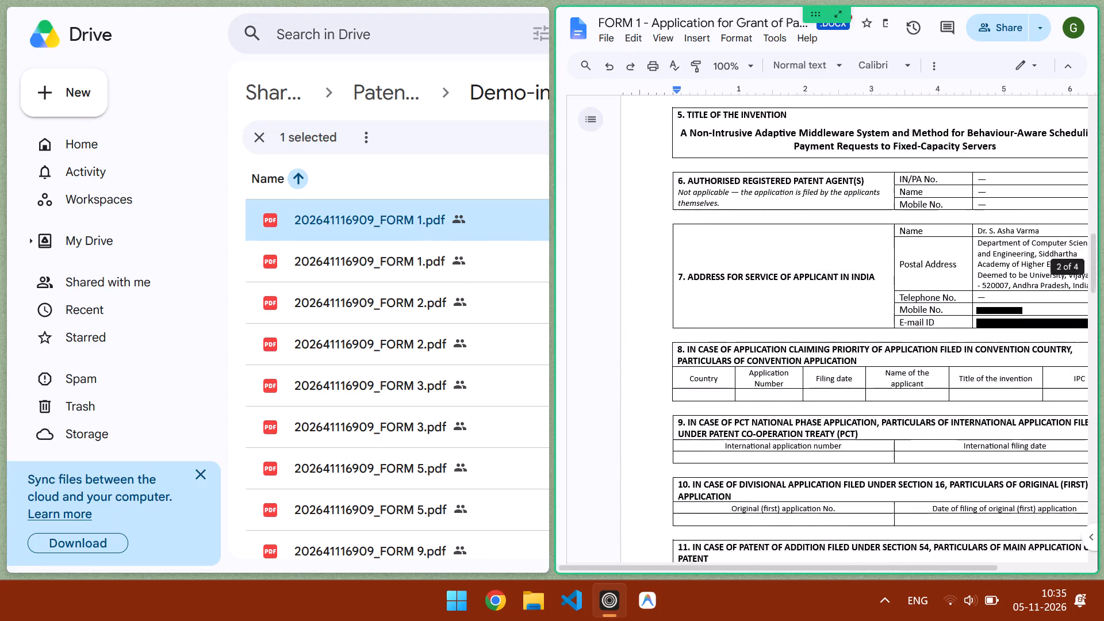
scroll(773, 278, down, 20)
scroll(773, 278, down, 19)
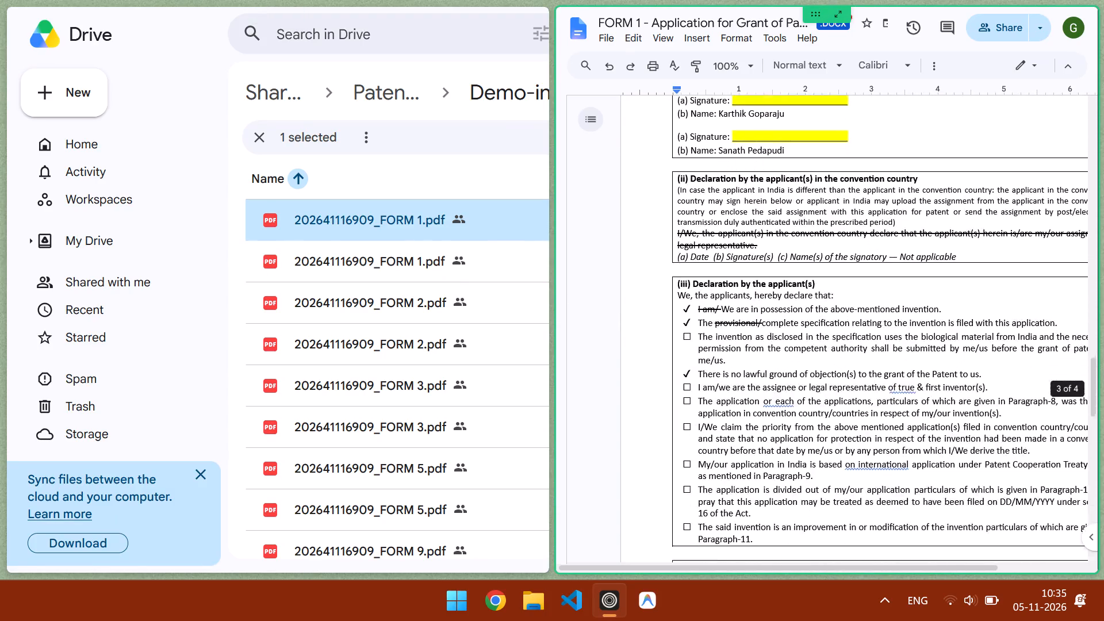
scroll(783, 241, down, 9)
scroll(783, 241, up, 4)
scroll(783, 241, down, 7)
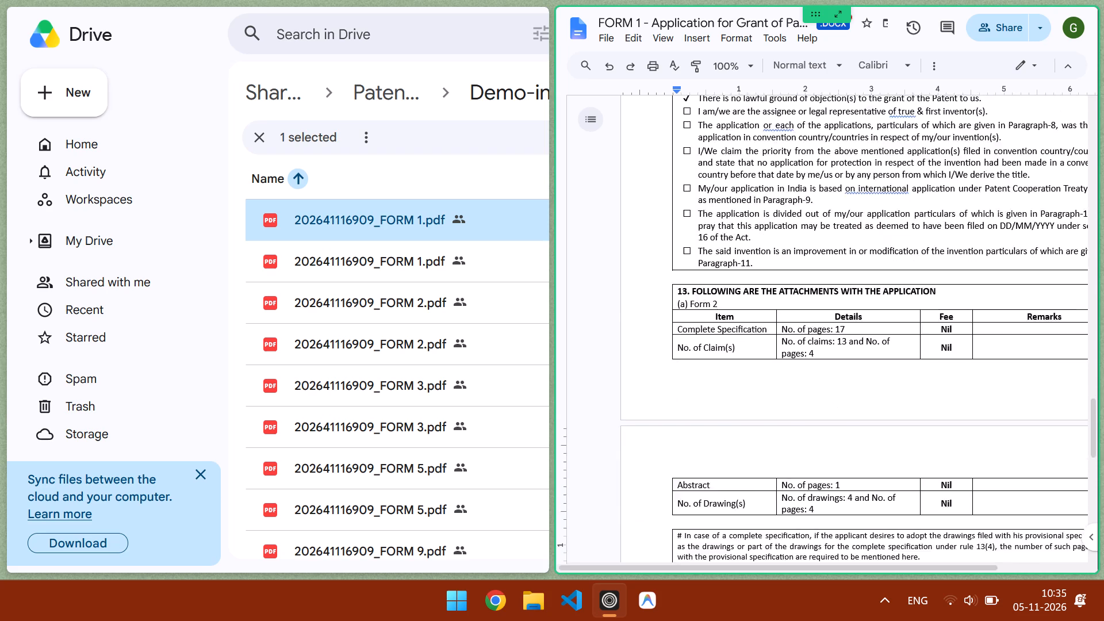
scroll(783, 241, down, 20)
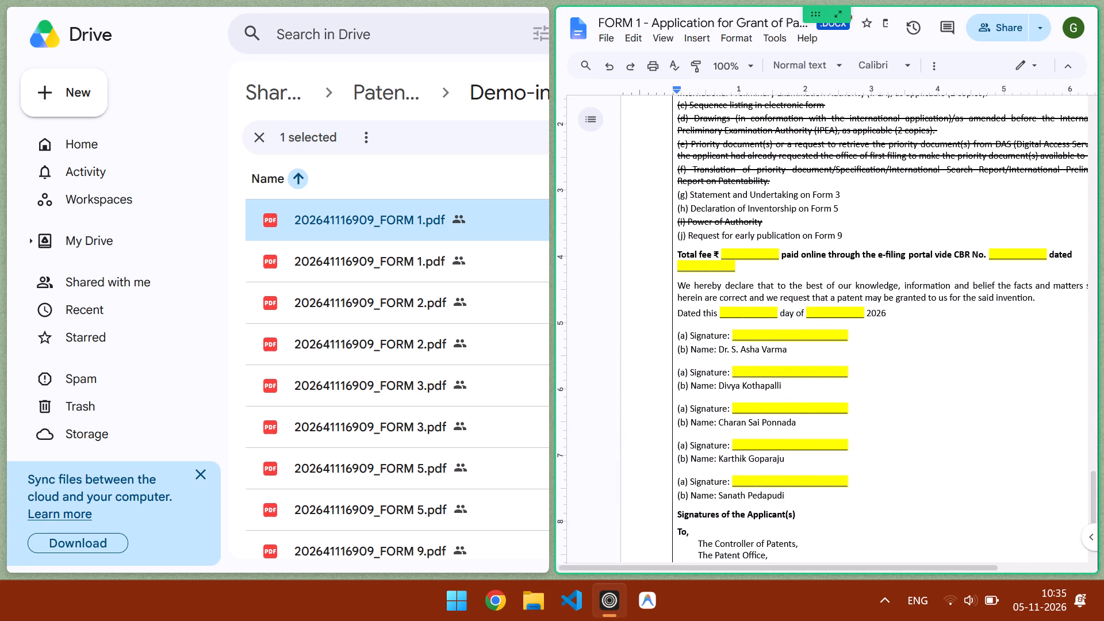
scroll(789, 232, down, 2)
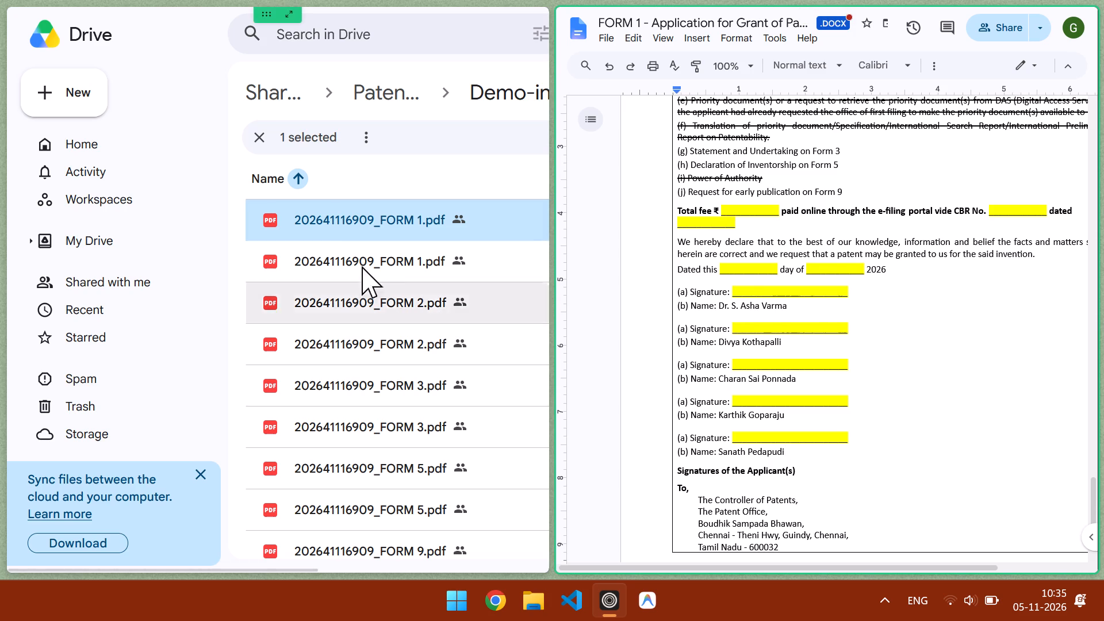
Leave the reference drafts folder and go back to the Patent Application Files folder, reversing its name sort.
click(494, 97)
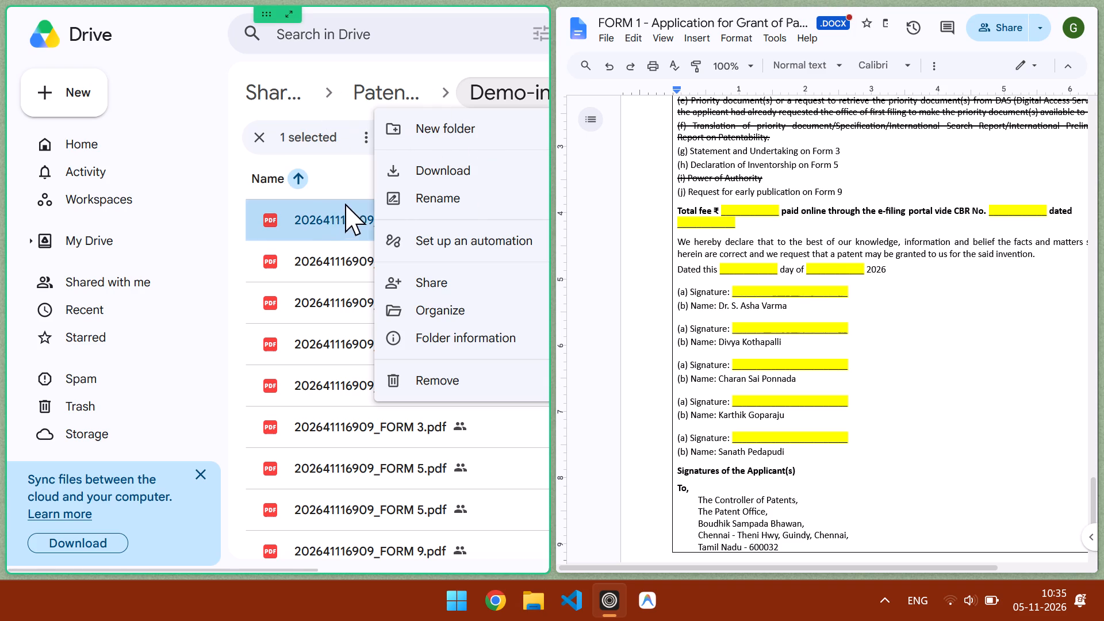
click(348, 187)
click(365, 181)
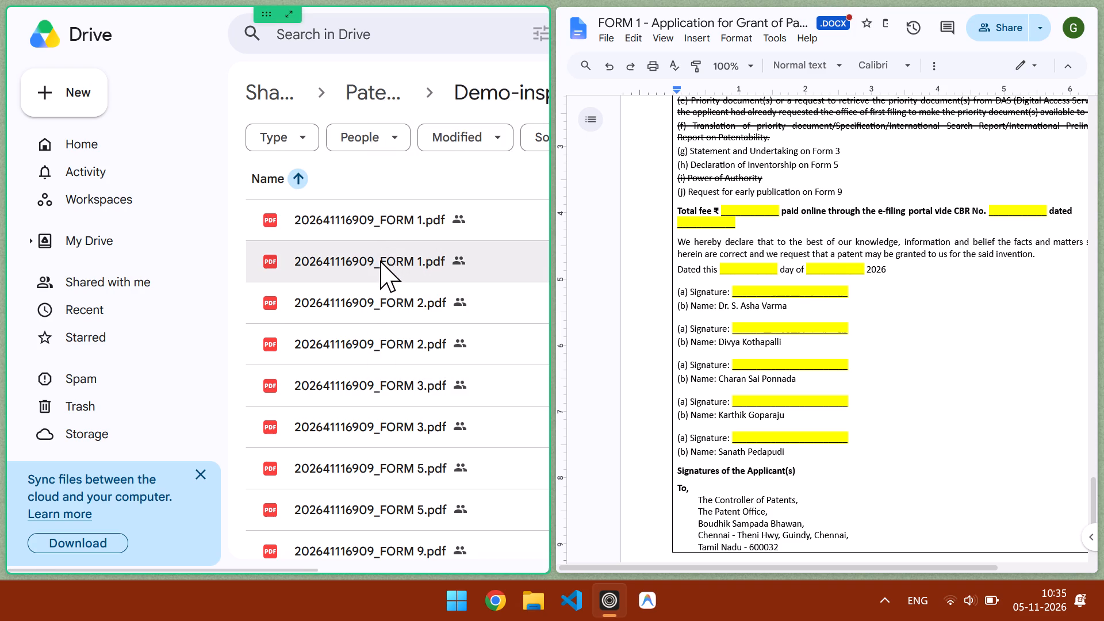
scroll(638, 230, up, 3)
scroll(628, 232, down, 4)
scroll(655, 233, up, 9)
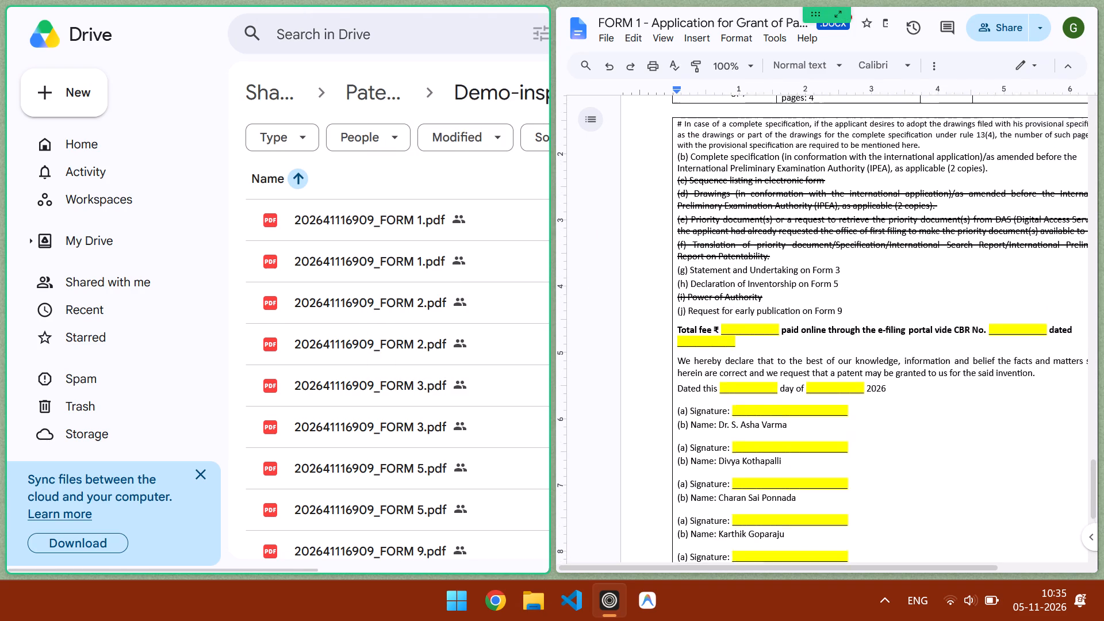
click(389, 87)
click(546, 185)
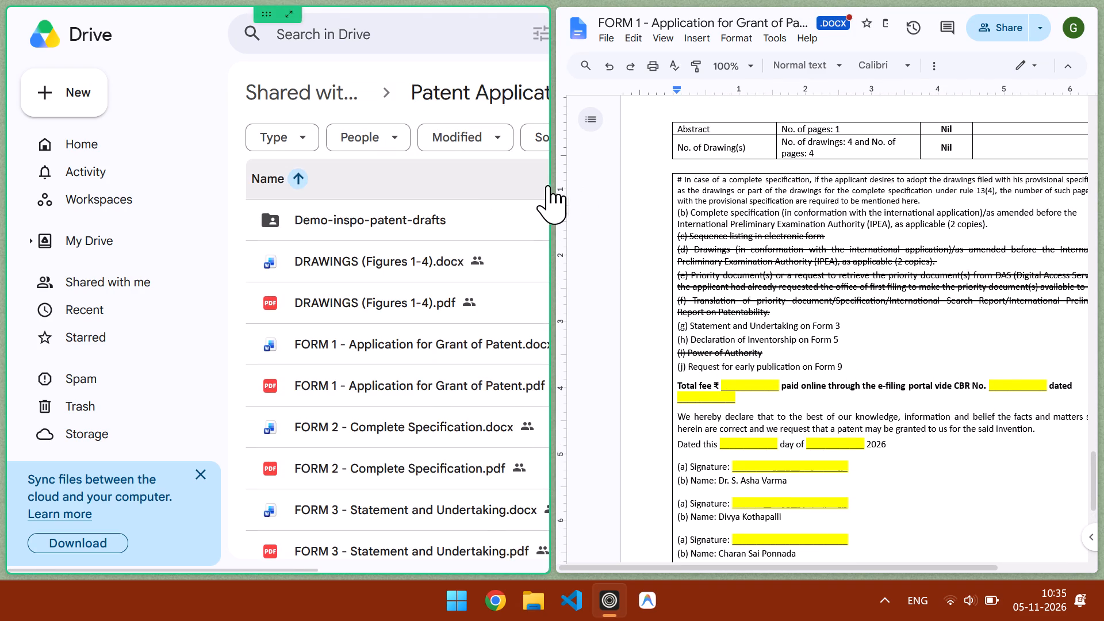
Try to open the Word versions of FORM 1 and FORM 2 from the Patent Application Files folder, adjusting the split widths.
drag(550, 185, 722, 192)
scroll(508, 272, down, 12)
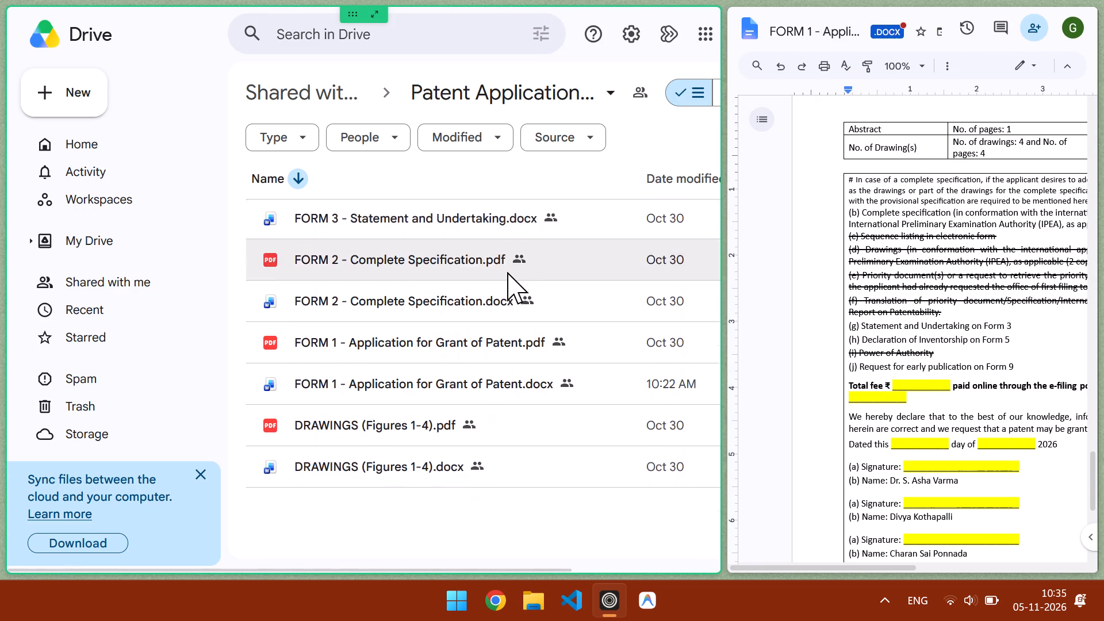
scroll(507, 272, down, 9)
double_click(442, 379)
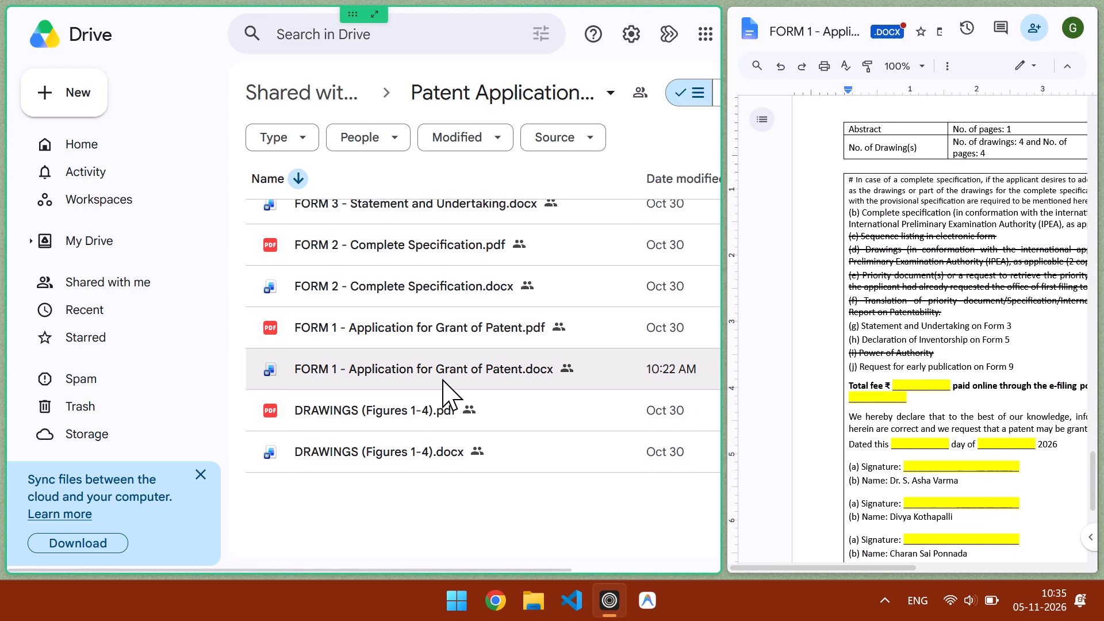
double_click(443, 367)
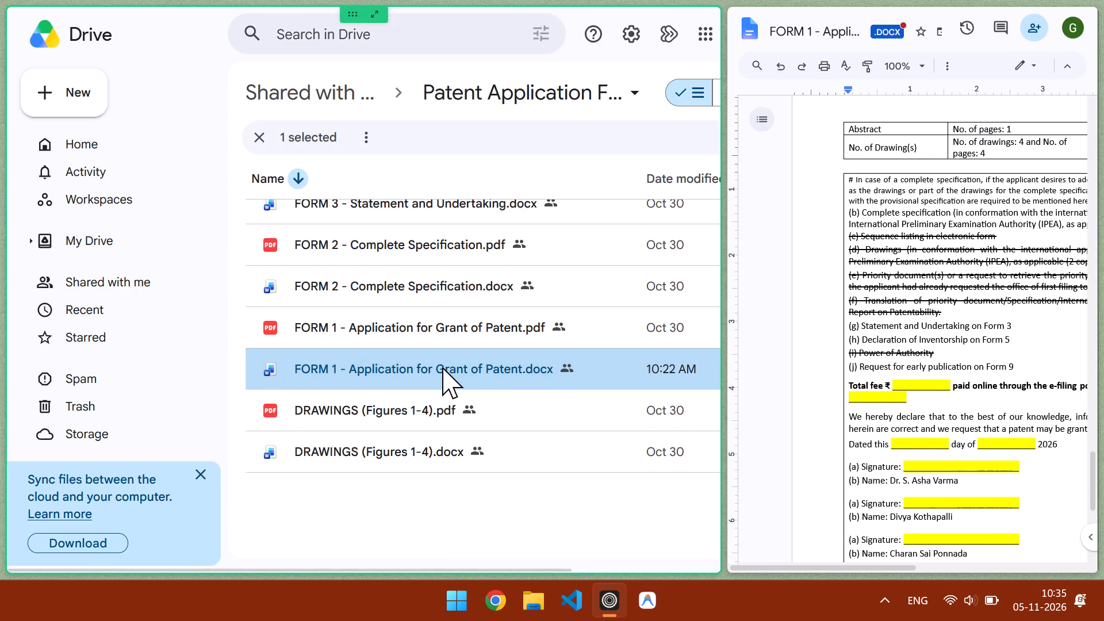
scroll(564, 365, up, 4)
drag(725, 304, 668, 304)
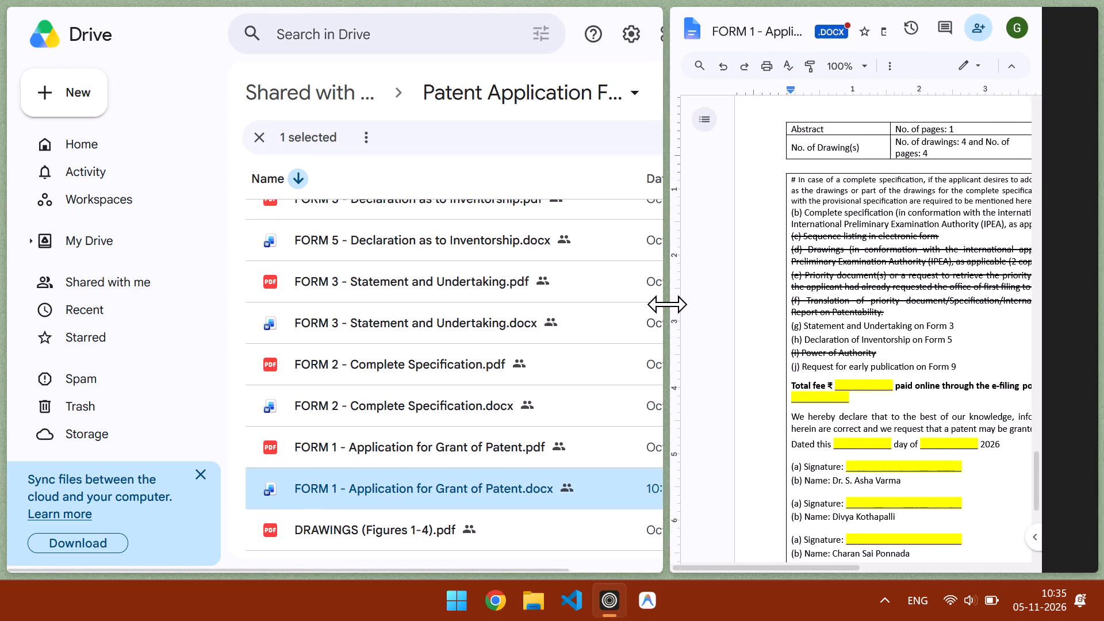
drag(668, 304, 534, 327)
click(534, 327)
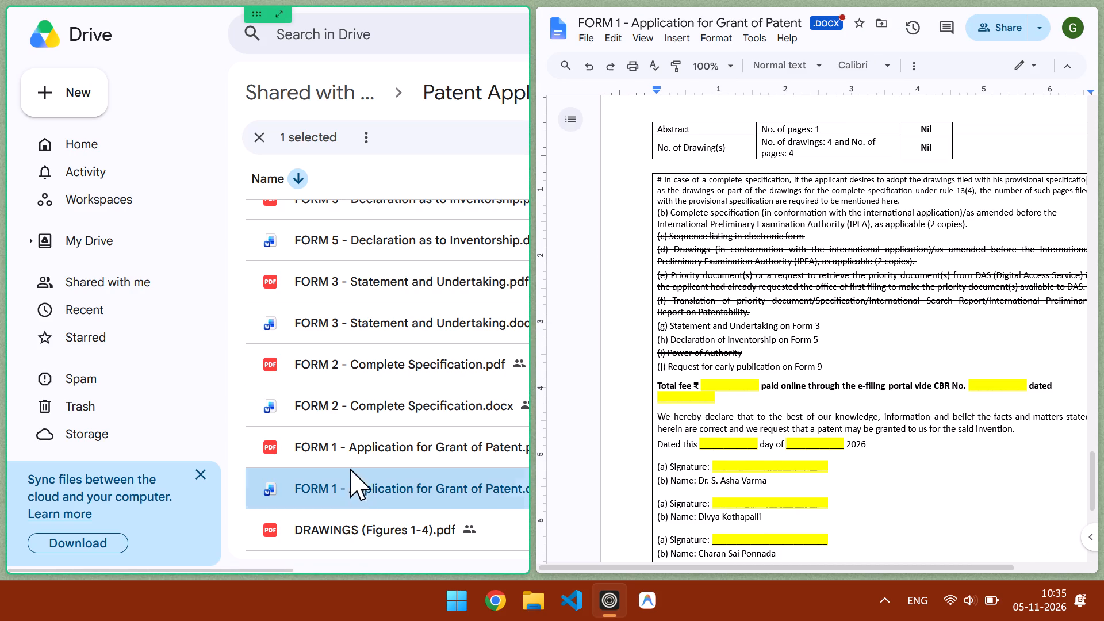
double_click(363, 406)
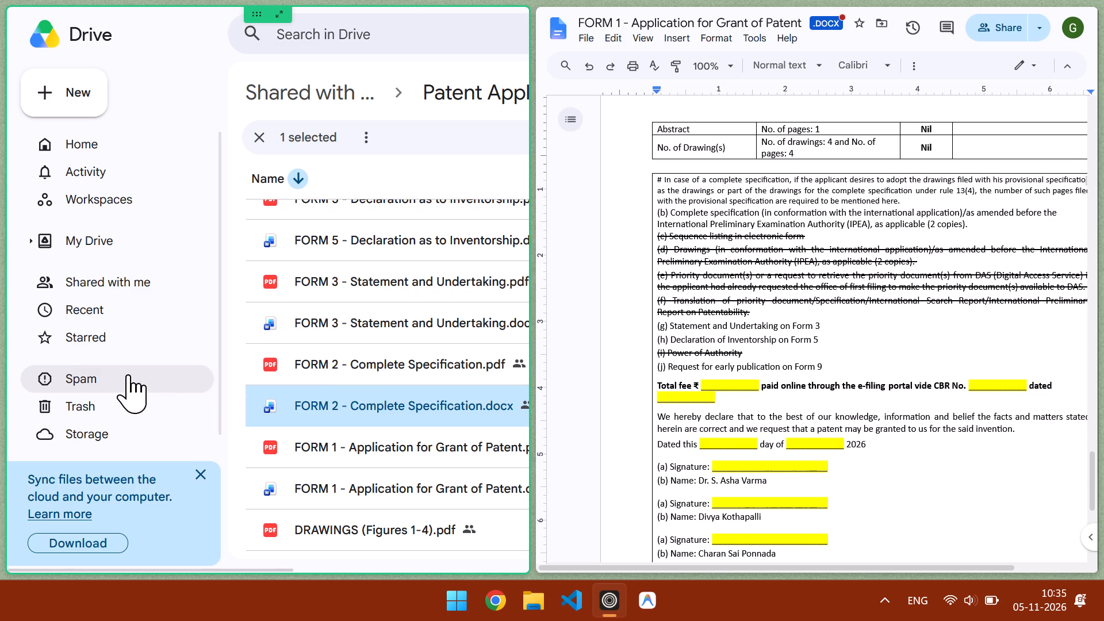
Save the FORM 1 document.
click(797, 181)
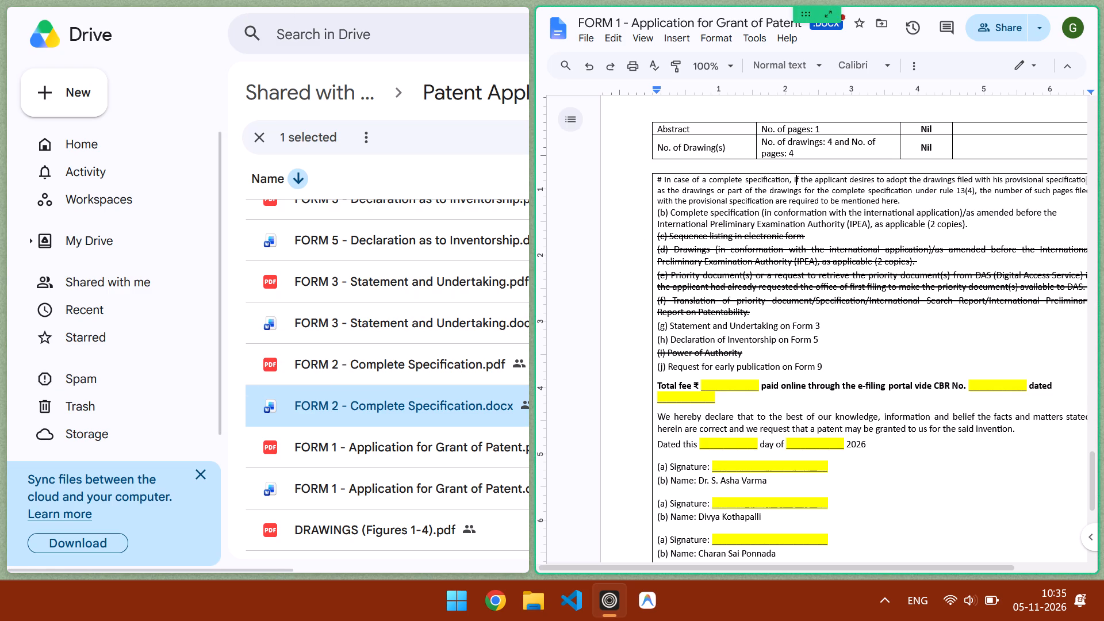
key(ctrl+s)
scroll(1026, 126, up, 7)
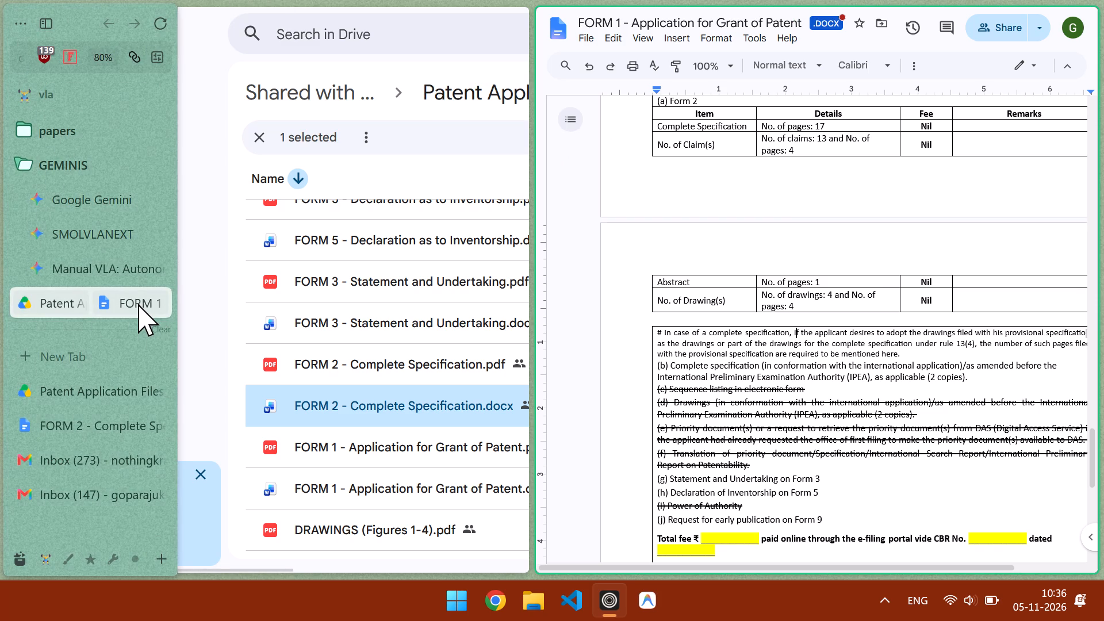
Break up the split view and close the FORM 1 document, leaving the Patent Application Files folder in full width.
click(138, 304)
right_click(138, 304)
click(124, 303)
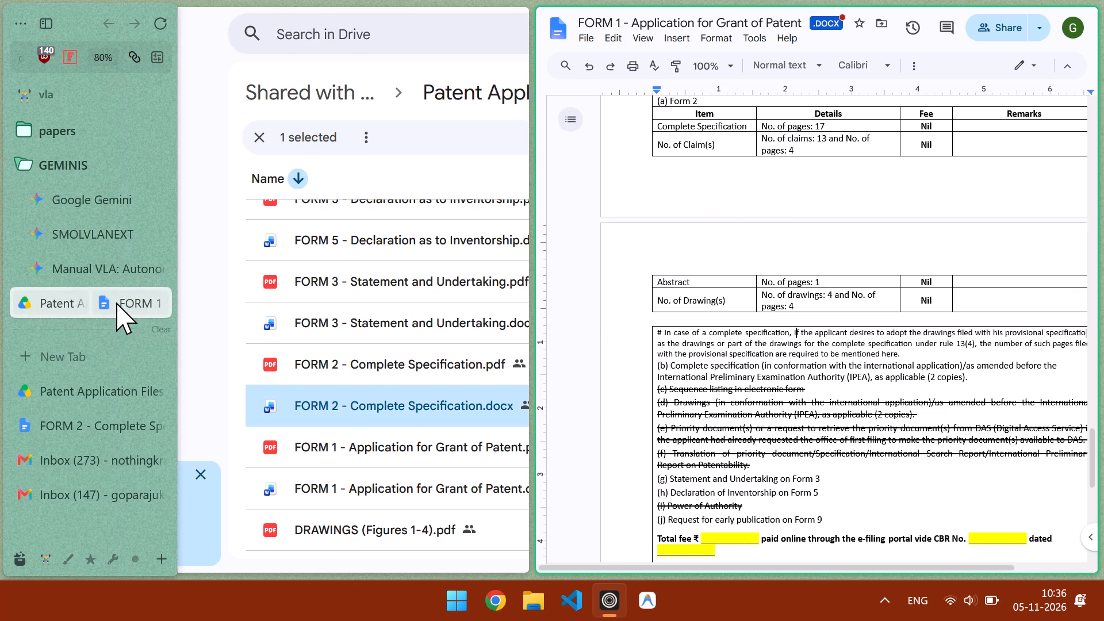
drag(116, 302, 118, 297)
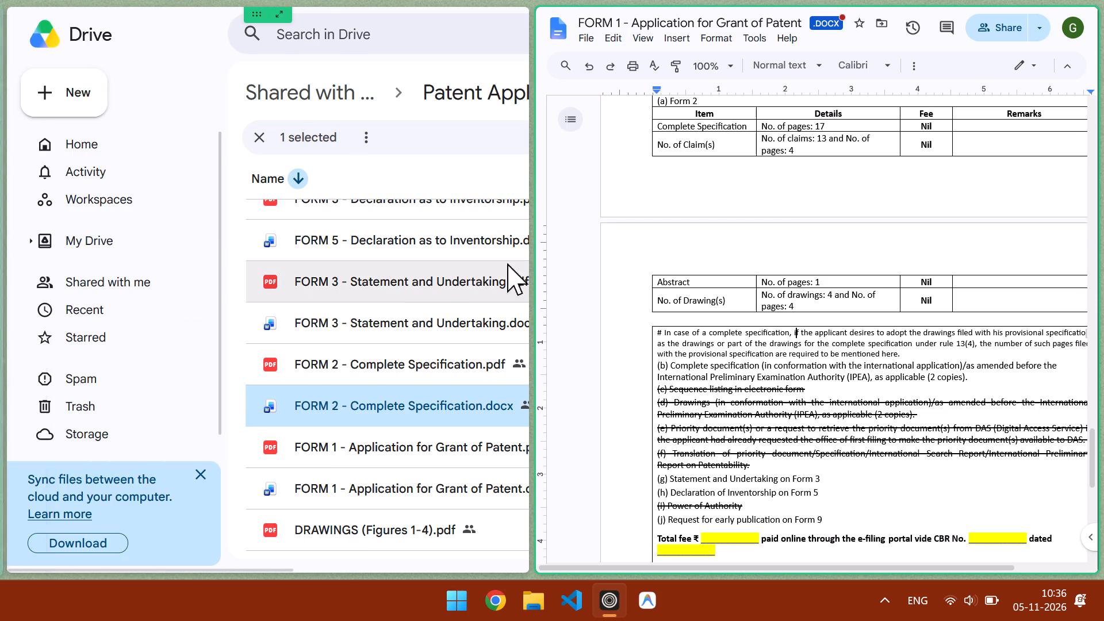
drag(804, 9, 811, 82)
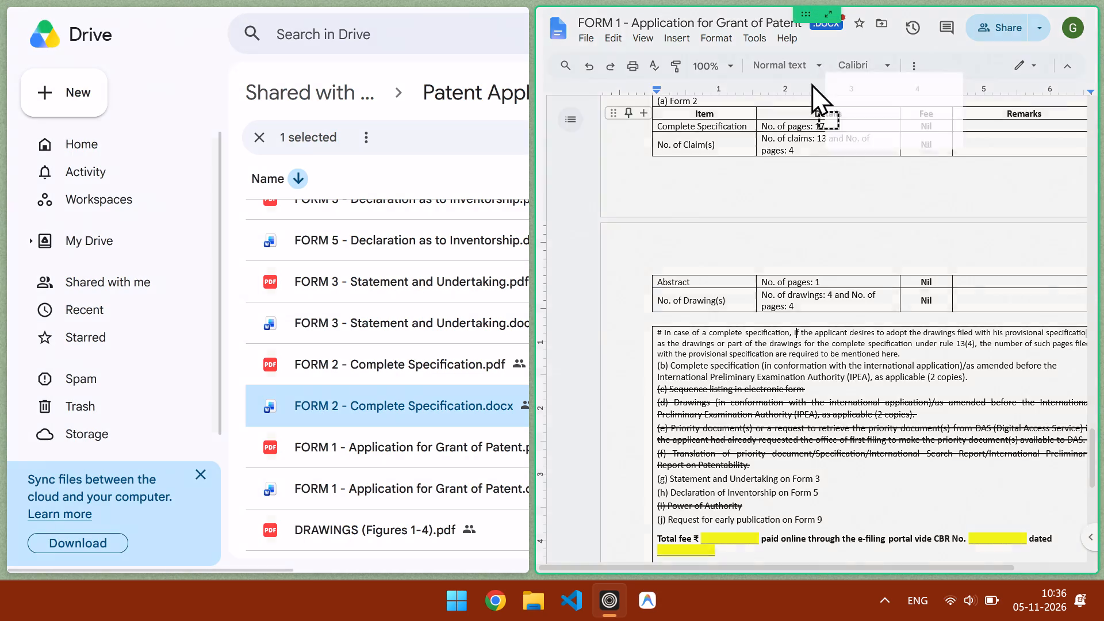
drag(811, 82, 0, 244)
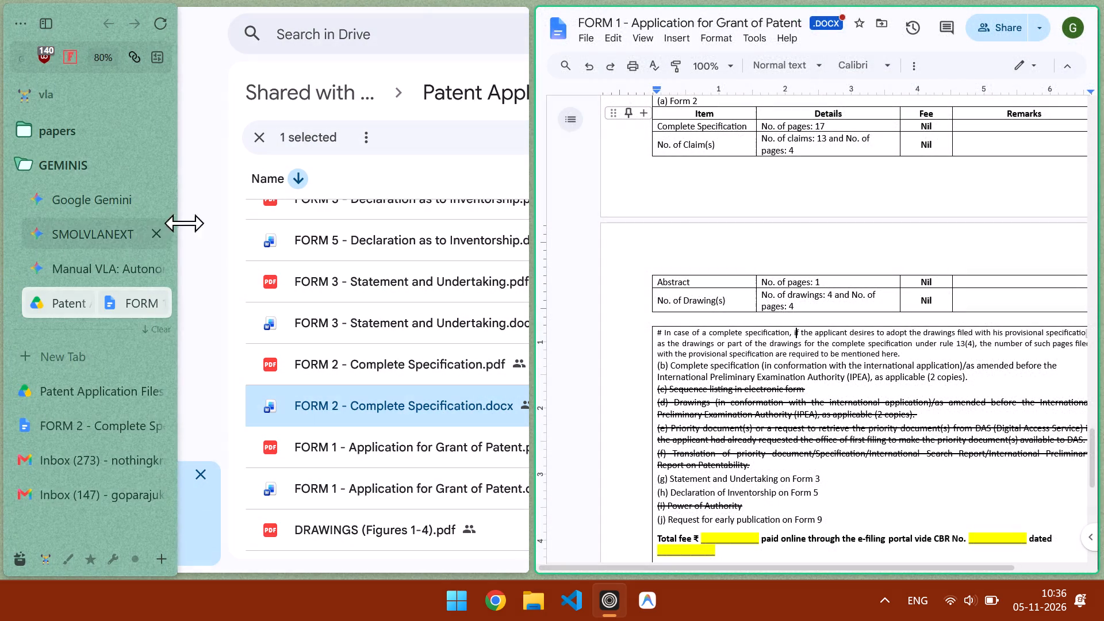
click(808, 14)
click(827, 11)
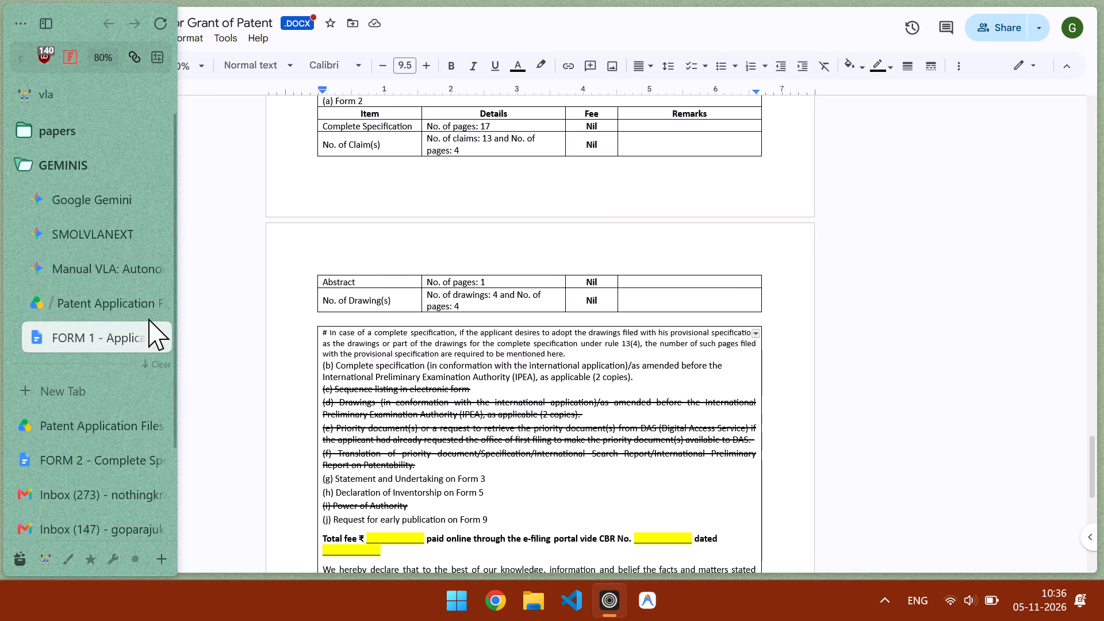
click(152, 335)
click(152, 335)
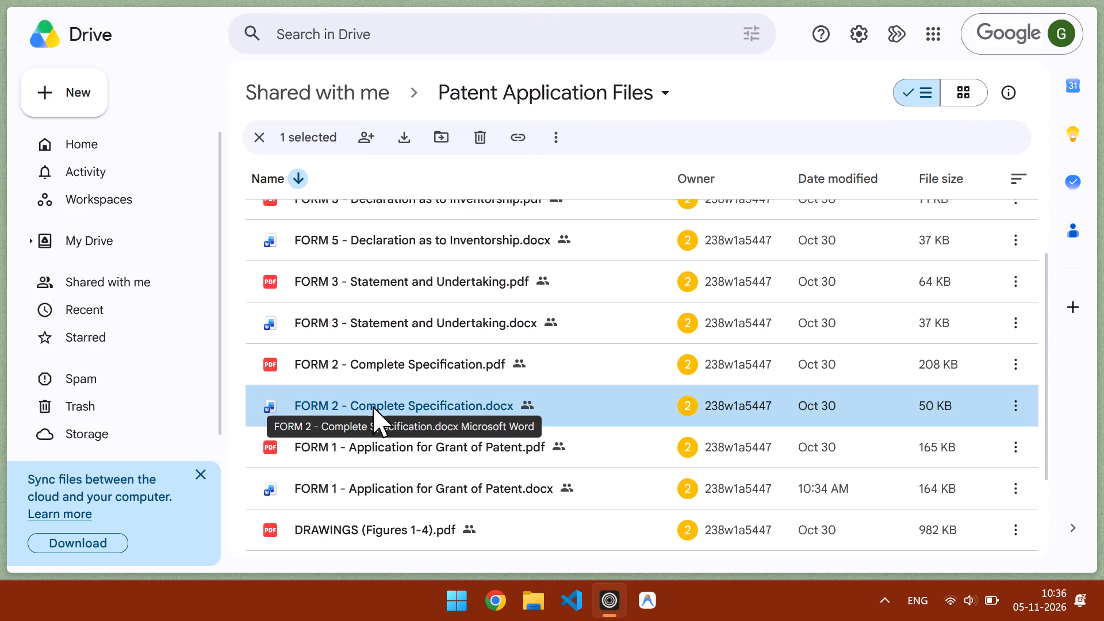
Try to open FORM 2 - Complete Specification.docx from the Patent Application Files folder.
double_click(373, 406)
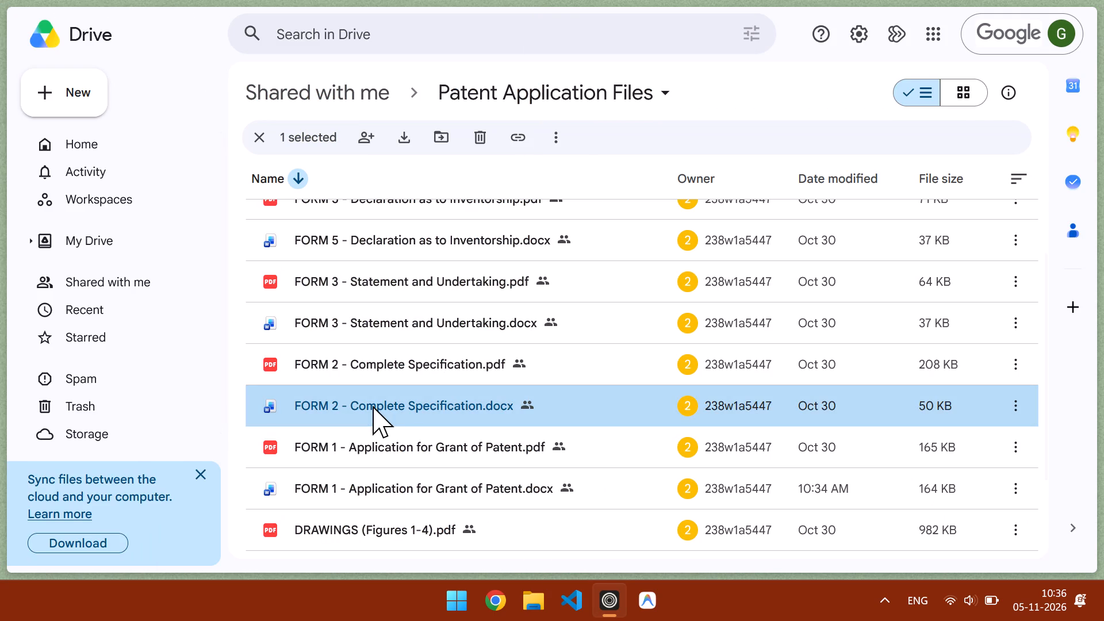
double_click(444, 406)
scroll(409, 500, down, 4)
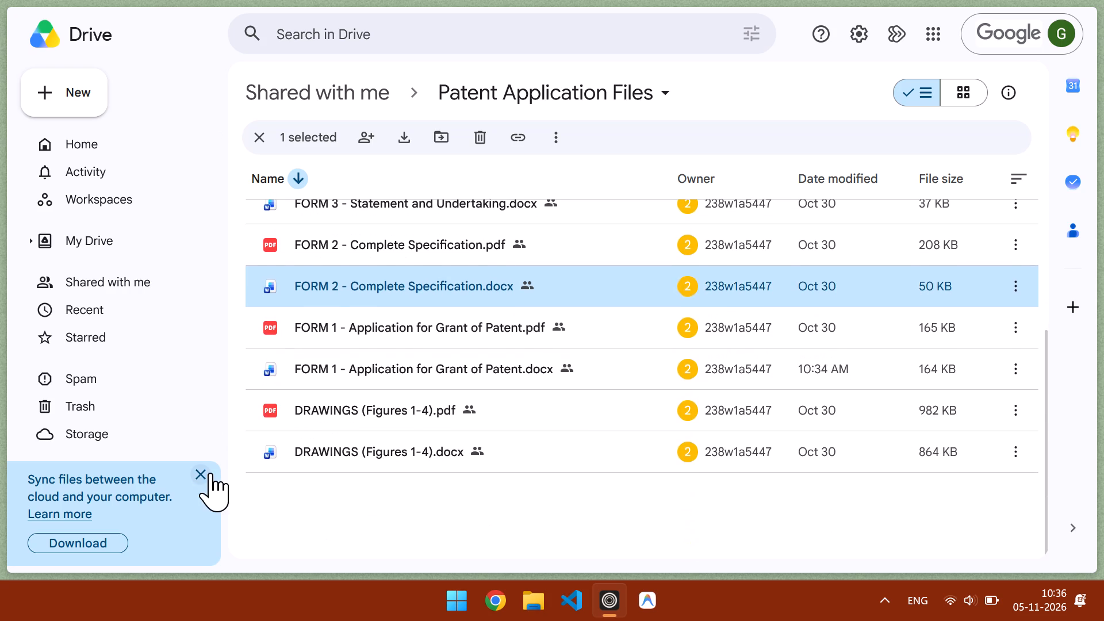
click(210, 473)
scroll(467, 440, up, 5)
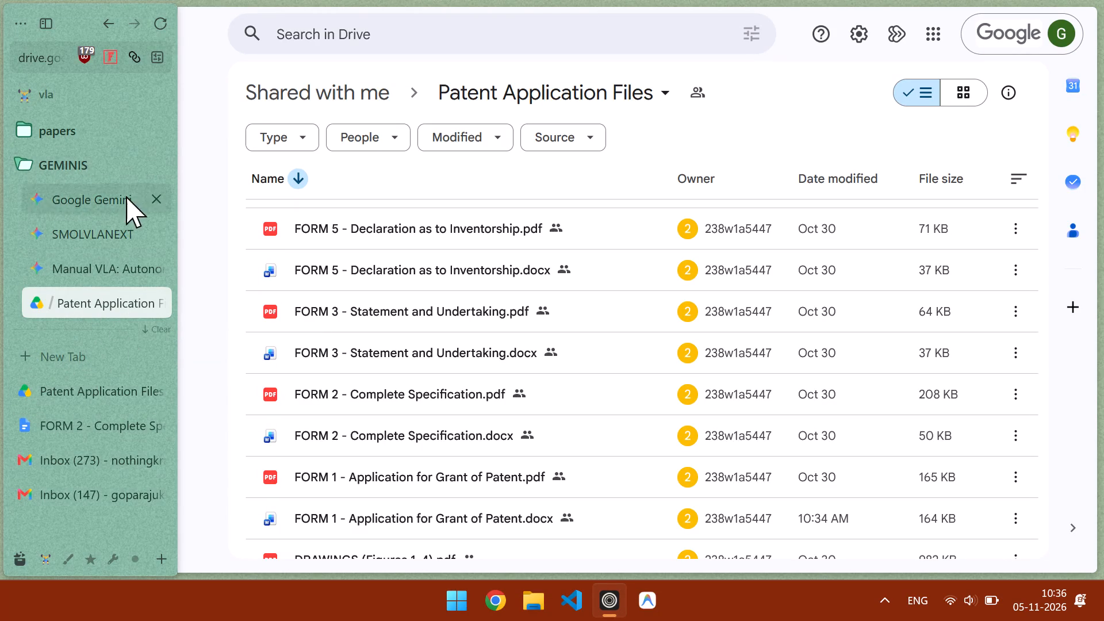
Put away the GEMINIS group's Drive tab and return to the file list in the other Patent Application Files tab.
click(94, 176)
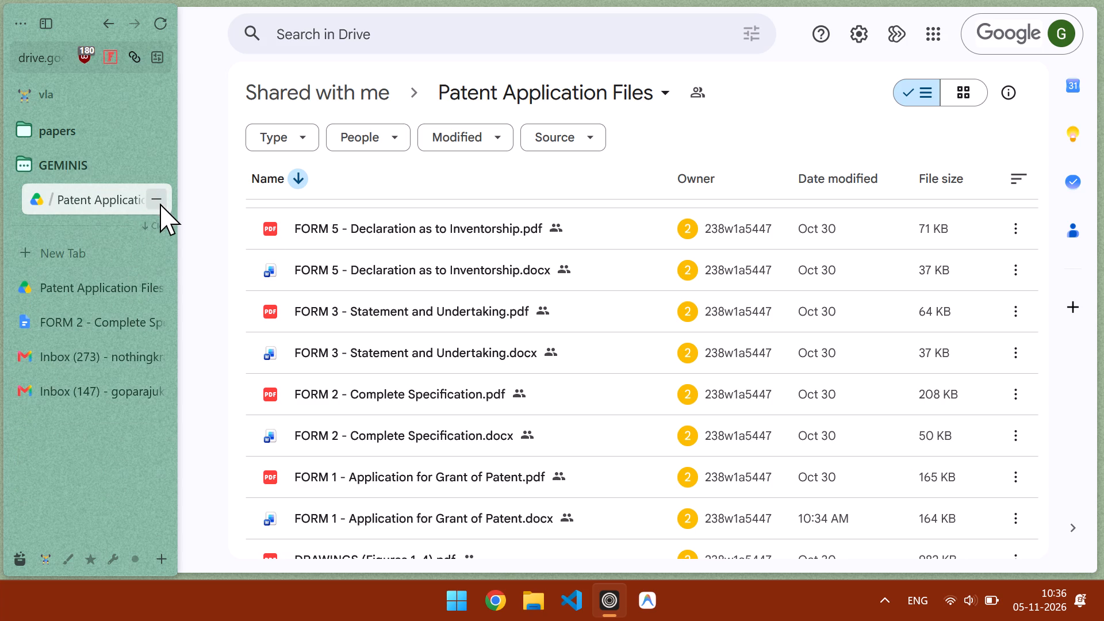
double_click(160, 204)
click(133, 250)
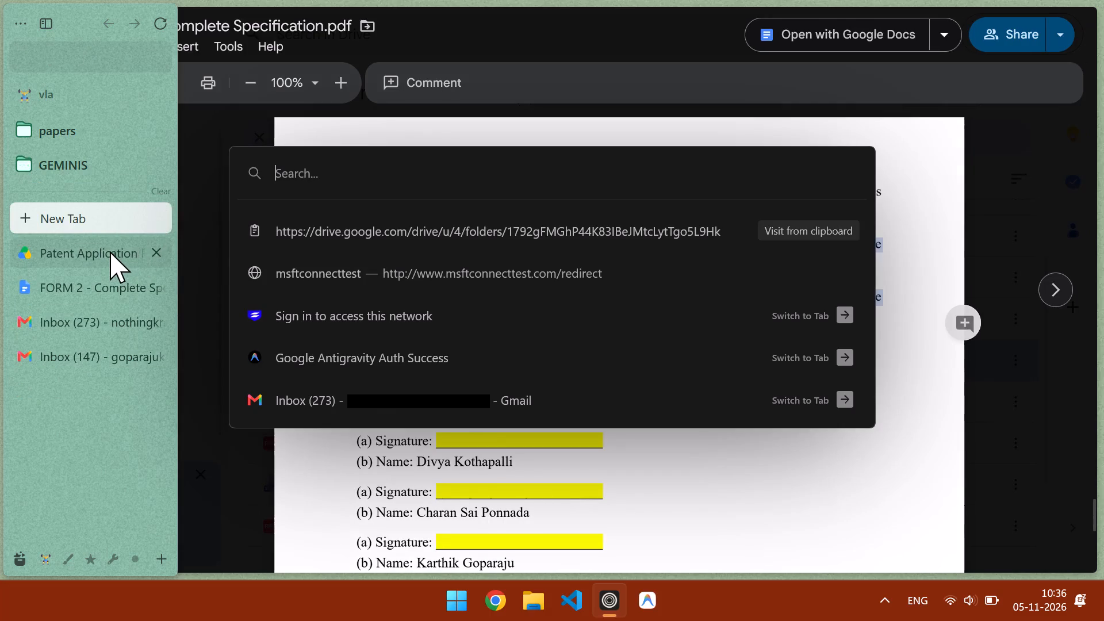
click(110, 251)
click(233, 477)
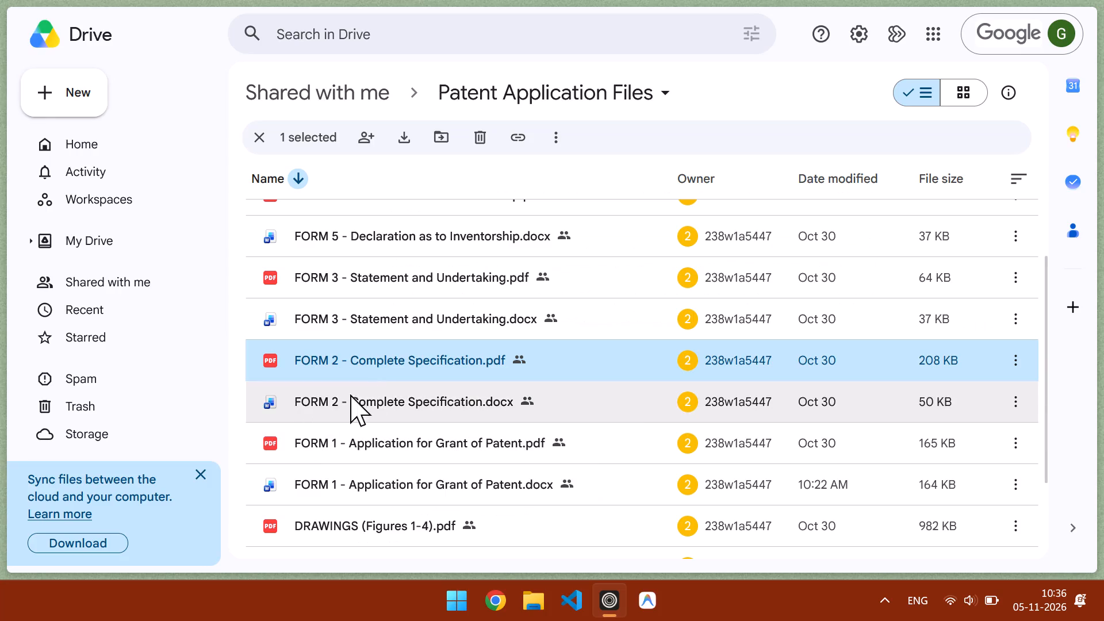
Look at the first page of FORM 2 - Complete Specification.pdf and close the preview.
double_click(384, 365)
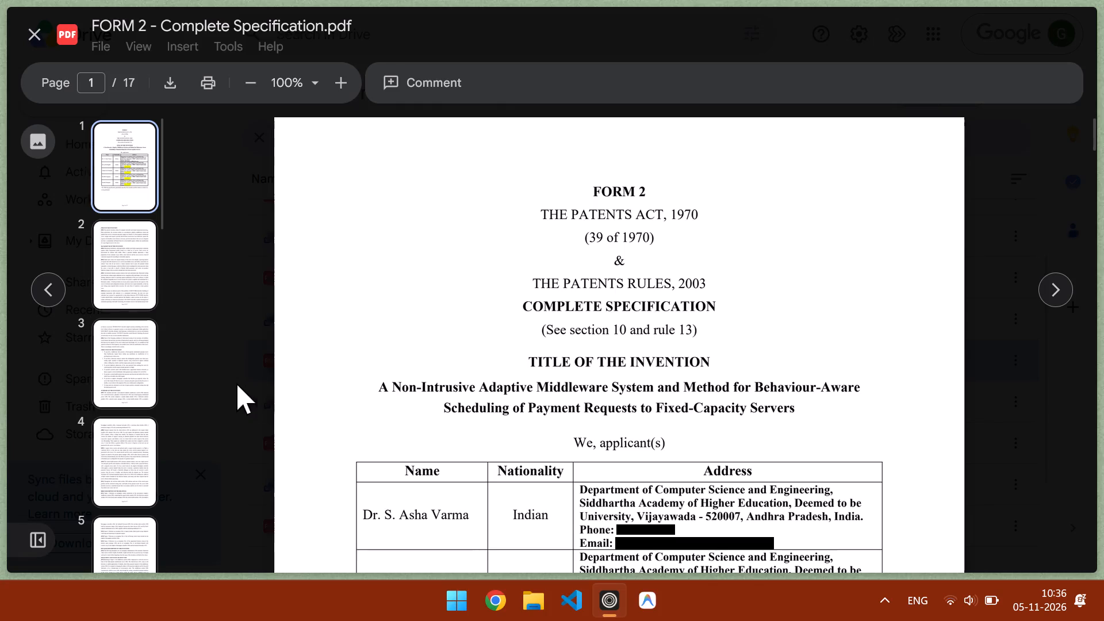
click(236, 383)
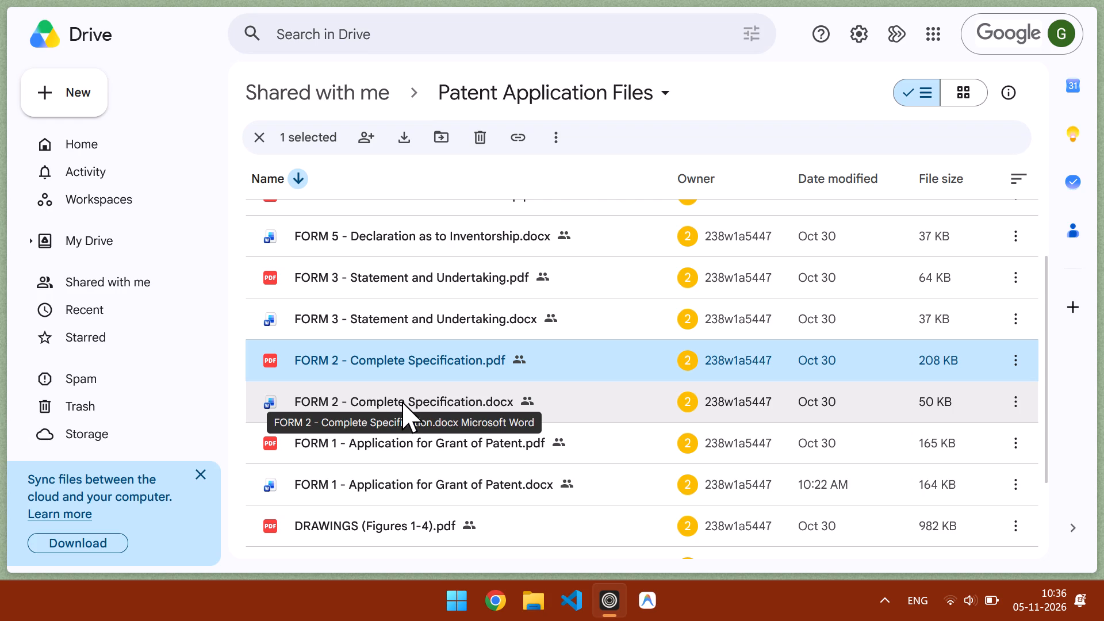
Reopen FORM 1 - Application for Grant of Patent.docx from the Patent Application Files folder for editing.
double_click(425, 484)
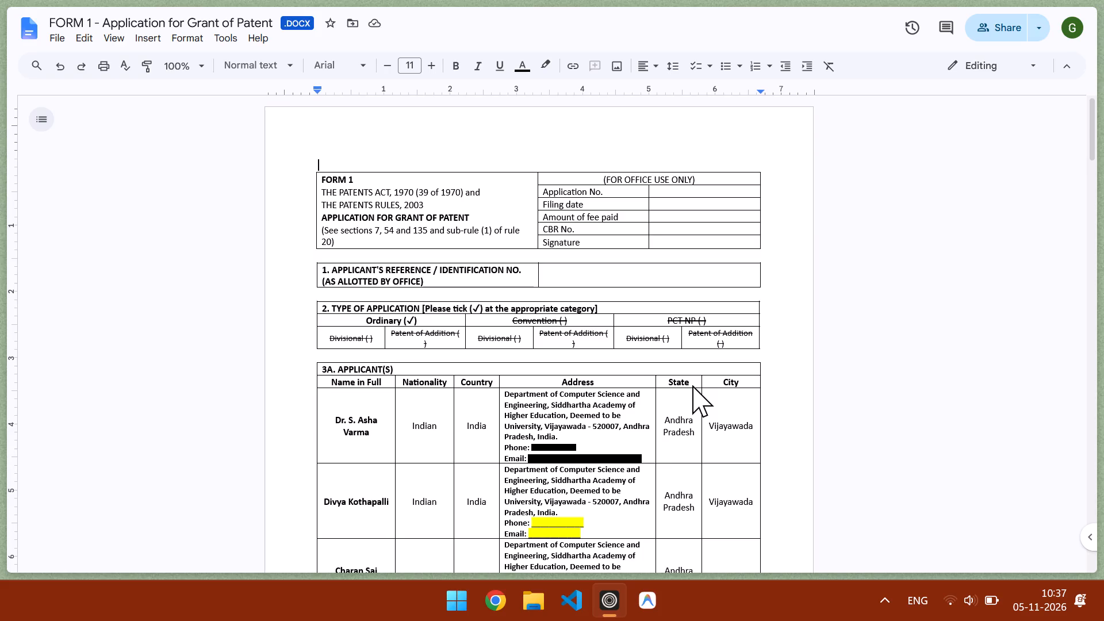
Remove the yellow highlight from the Phone and Email blanks of the second and third applicants in section 3A.
scroll(666, 315, up, 3)
scroll(666, 310, down, 20)
scroll(666, 310, down, 2)
scroll(578, 231, up, 7)
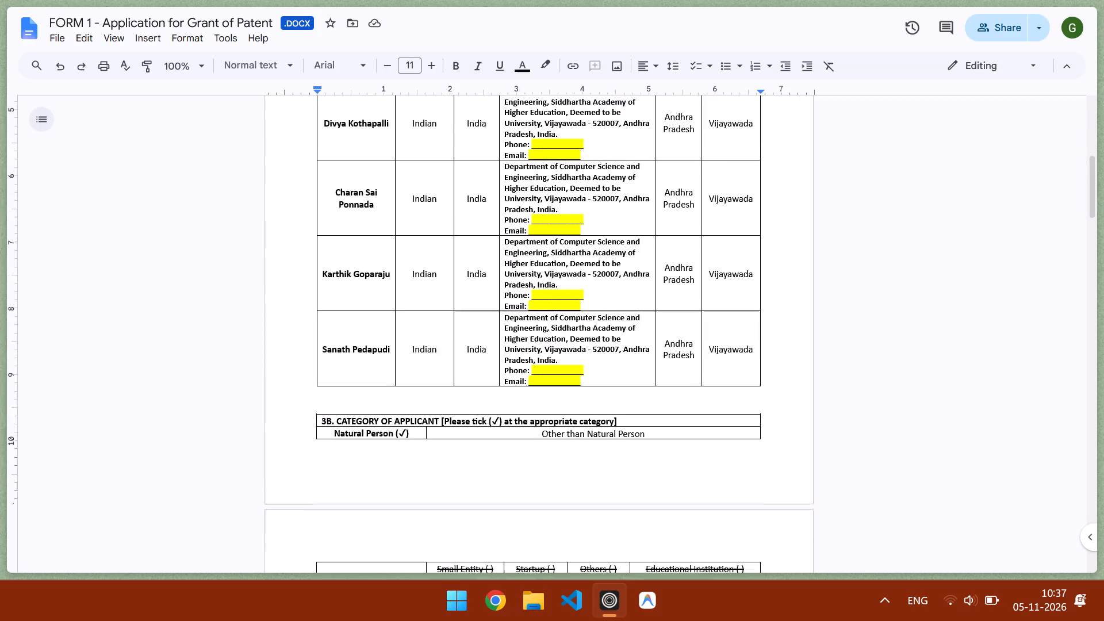
scroll(578, 231, up, 2)
double_click(554, 238)
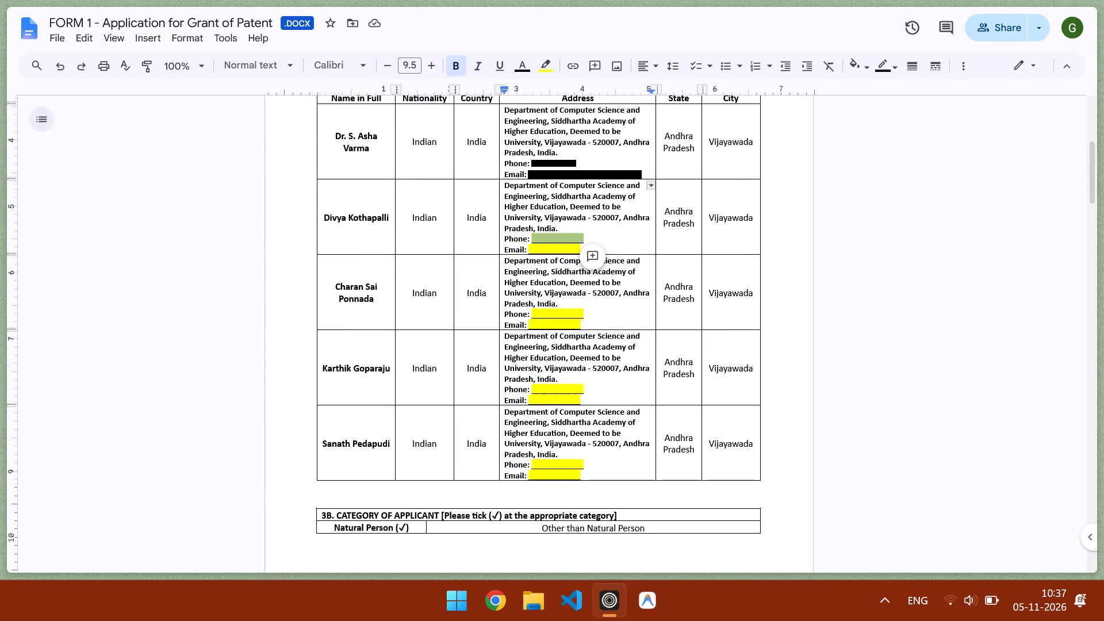
ctrl+double_click(553, 248)
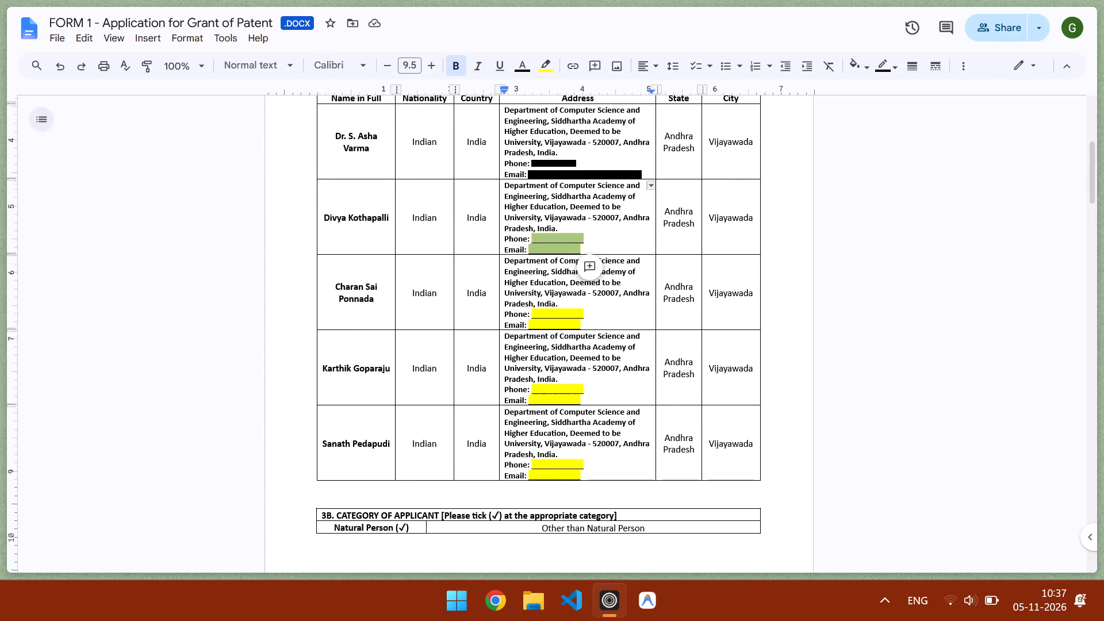
click(546, 68)
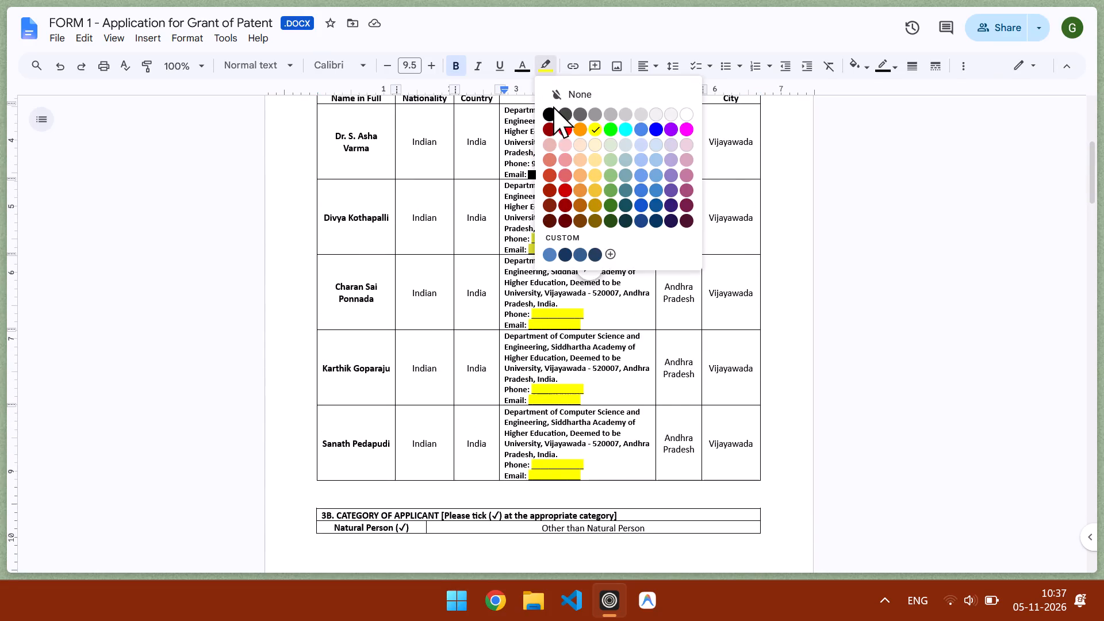
click(595, 92)
double_click(561, 314)
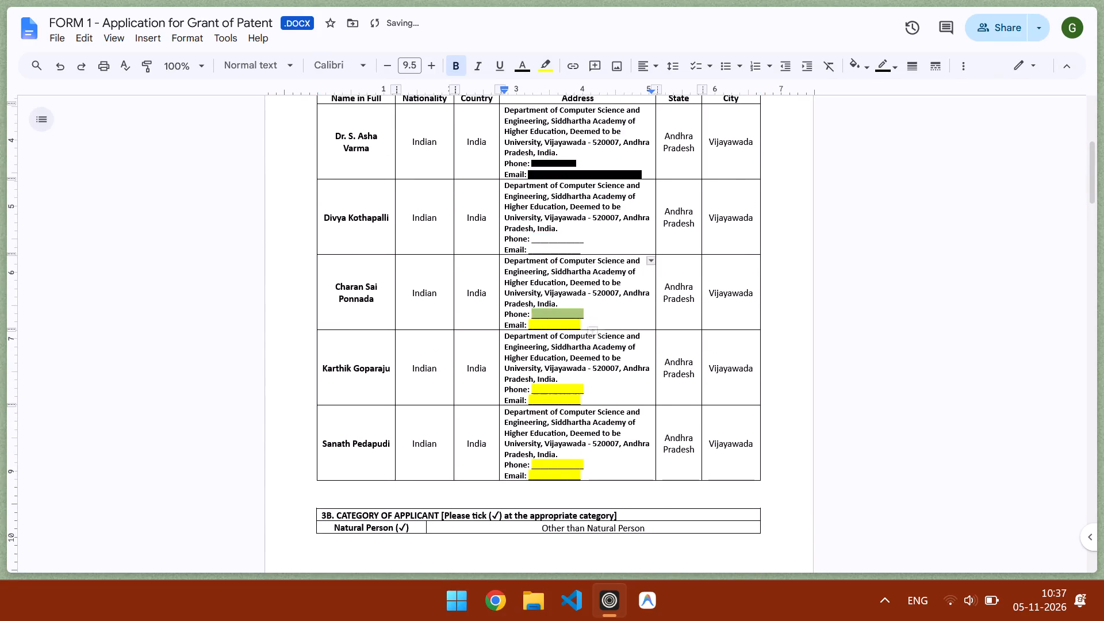
ctrl+double_click(561, 324)
click(542, 60)
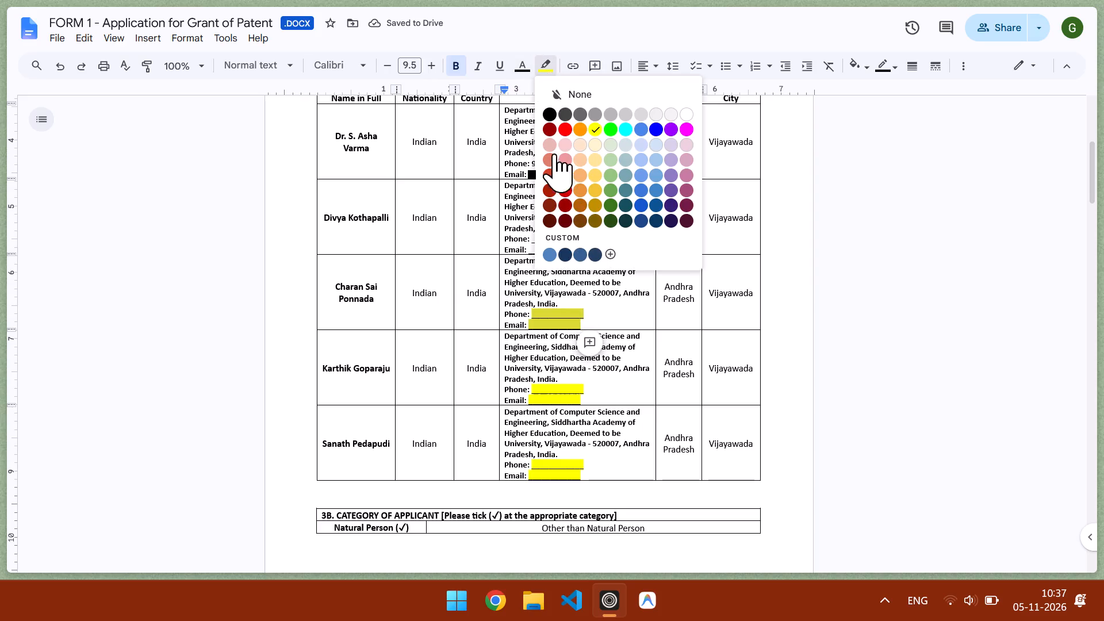
click(573, 89)
Remove the yellow highlight from the Phone and Email blanks of the fourth and fifth applicants in section 3A.
scroll(589, 289, down, 1)
triple_click(562, 361)
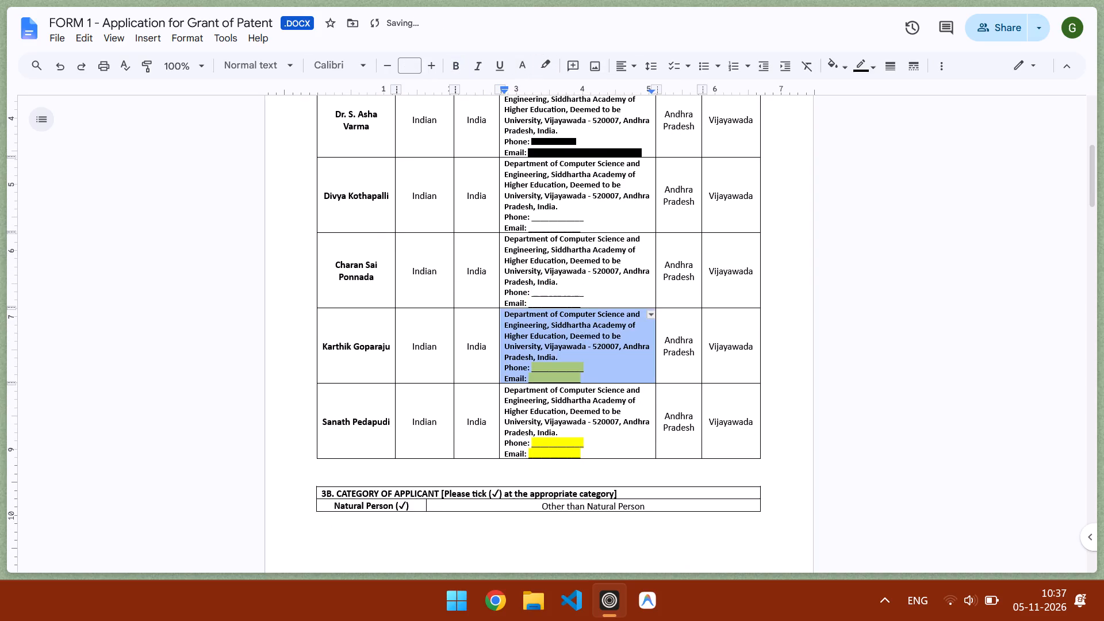
double_click(558, 368)
ctrl+double_click(557, 379)
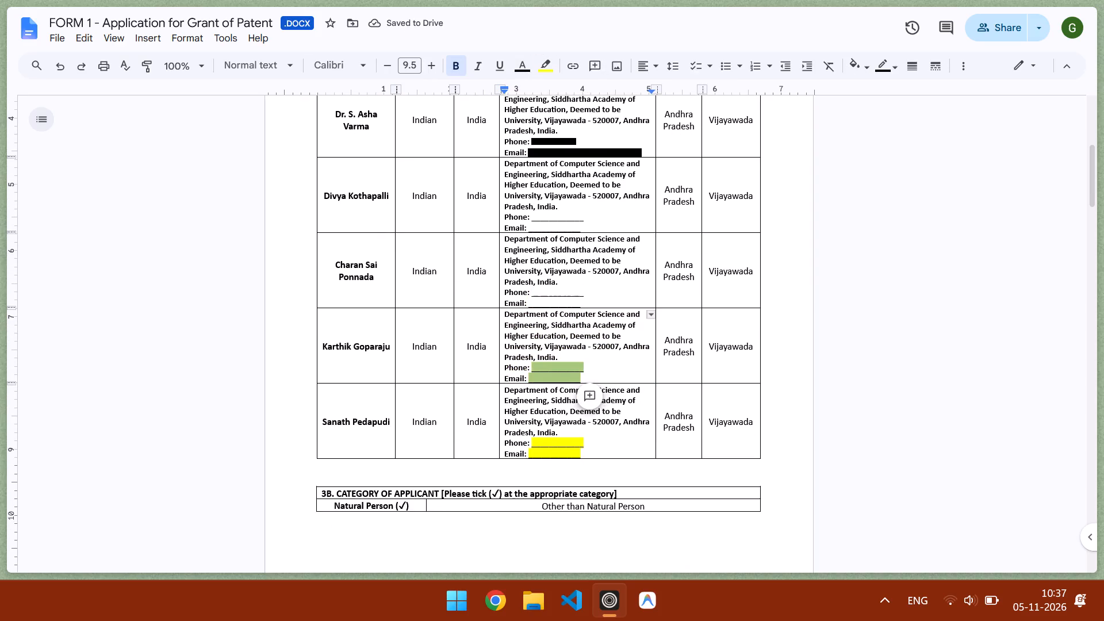
ctrl+double_click(565, 443)
ctrl+double_click(559, 451)
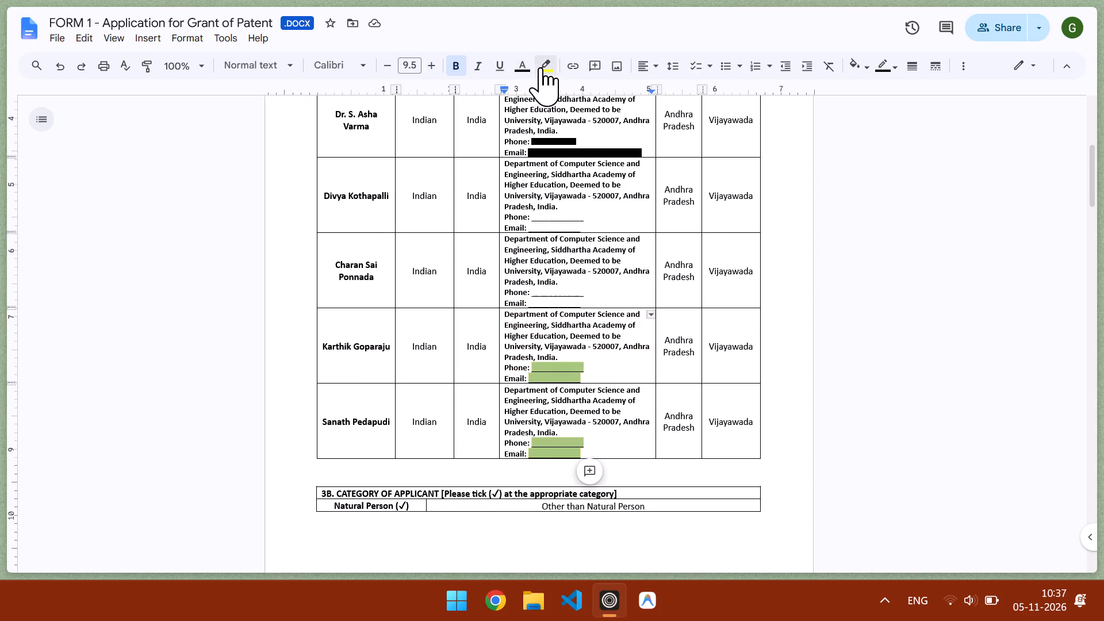
click(540, 67)
click(563, 89)
scroll(682, 334, down, 3)
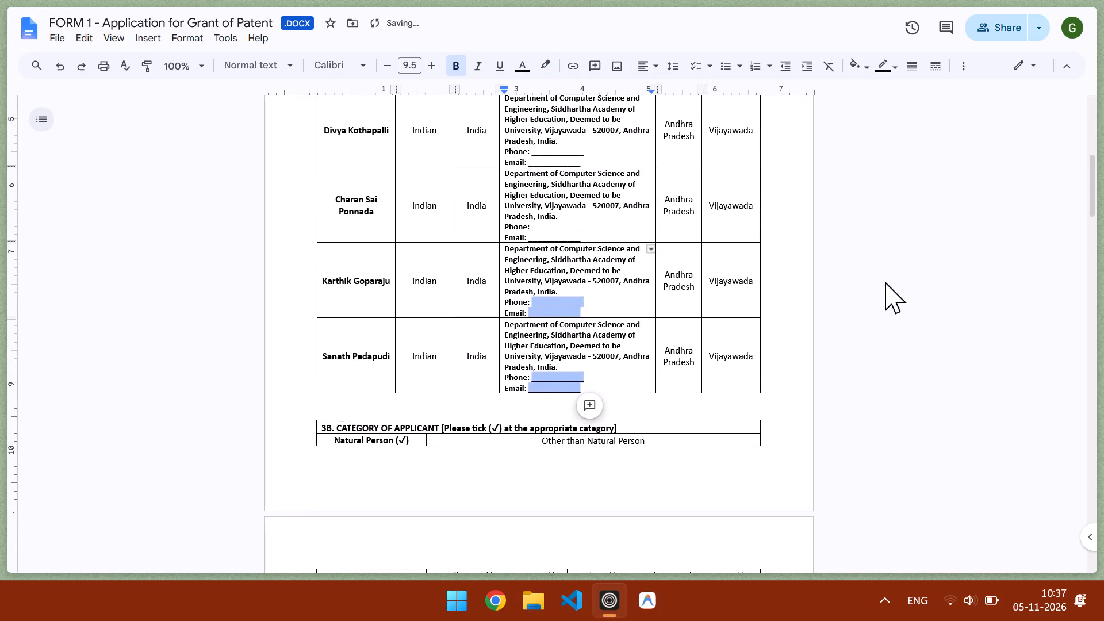
click(885, 282)
Remove the yellow highlight from the "Signature dated" blank in section 12 (i), Declaration by the inventor(s).
scroll(686, 352, up, 8)
scroll(677, 352, down, 11)
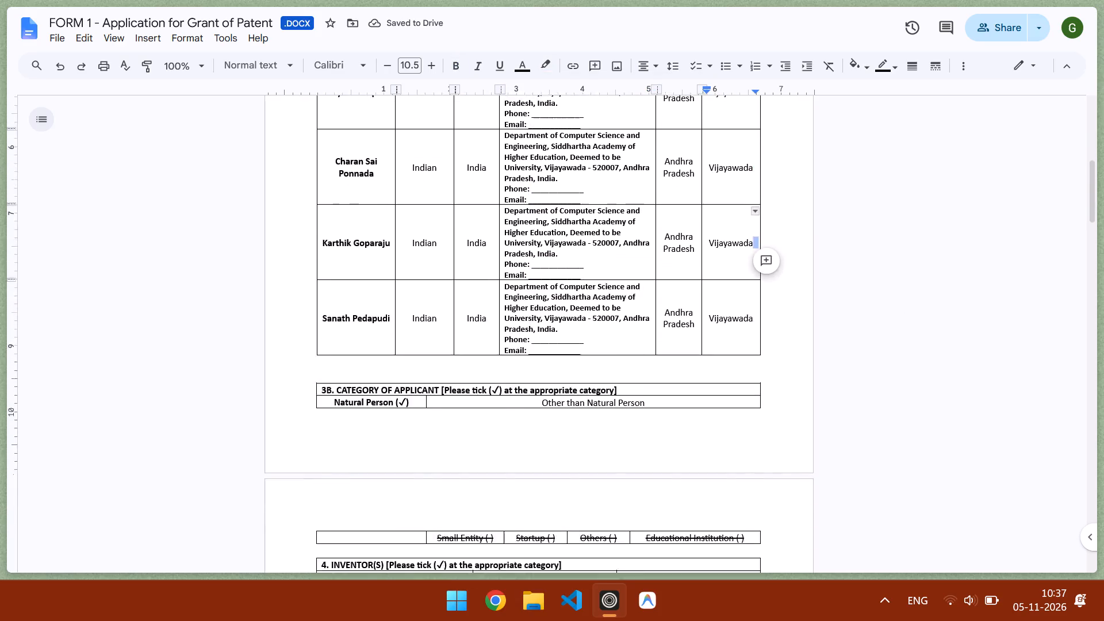
scroll(674, 350, down, 20)
scroll(674, 350, down, 18)
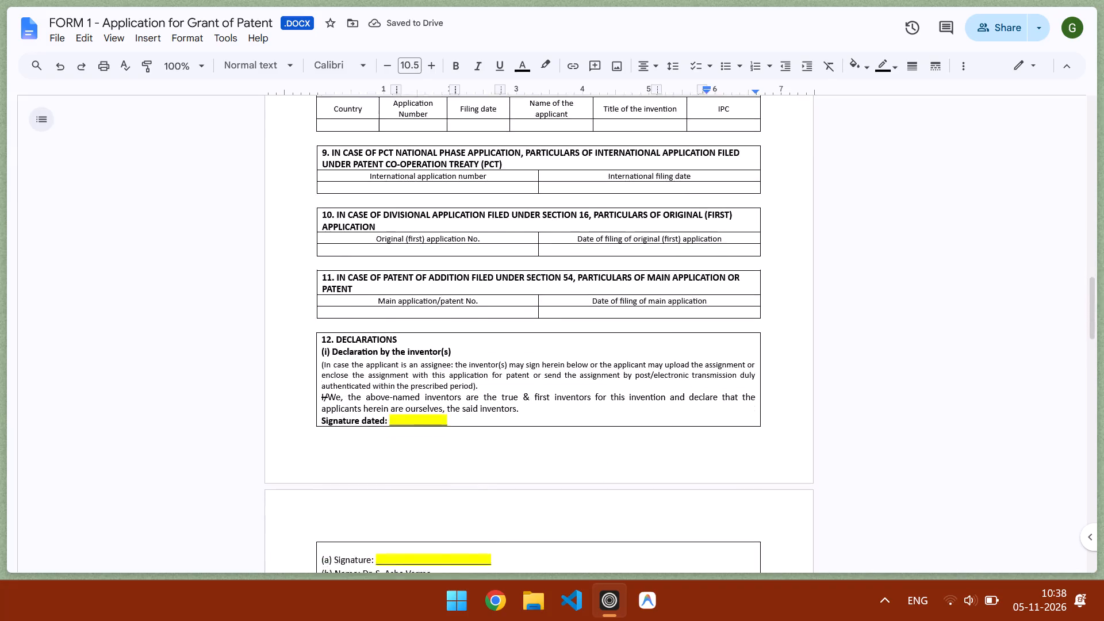
double_click(435, 333)
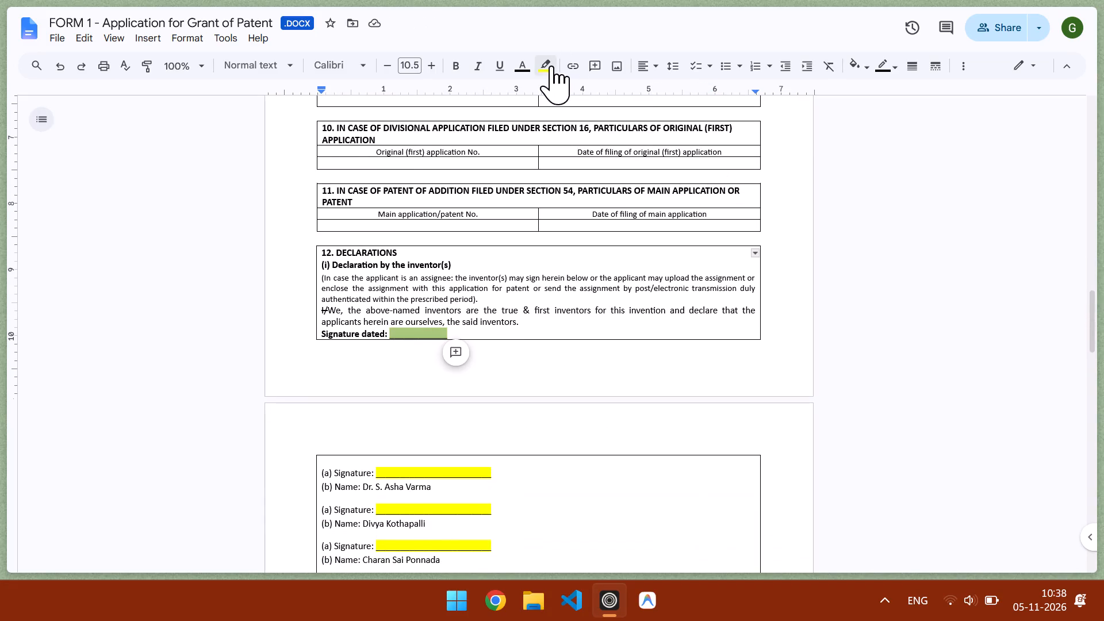
click(550, 70)
click(557, 91)
Clear the yellow highlight from all five inventor signature blanks in the section 12 (i) declaration.
scroll(517, 304, down, 4)
double_click(482, 377)
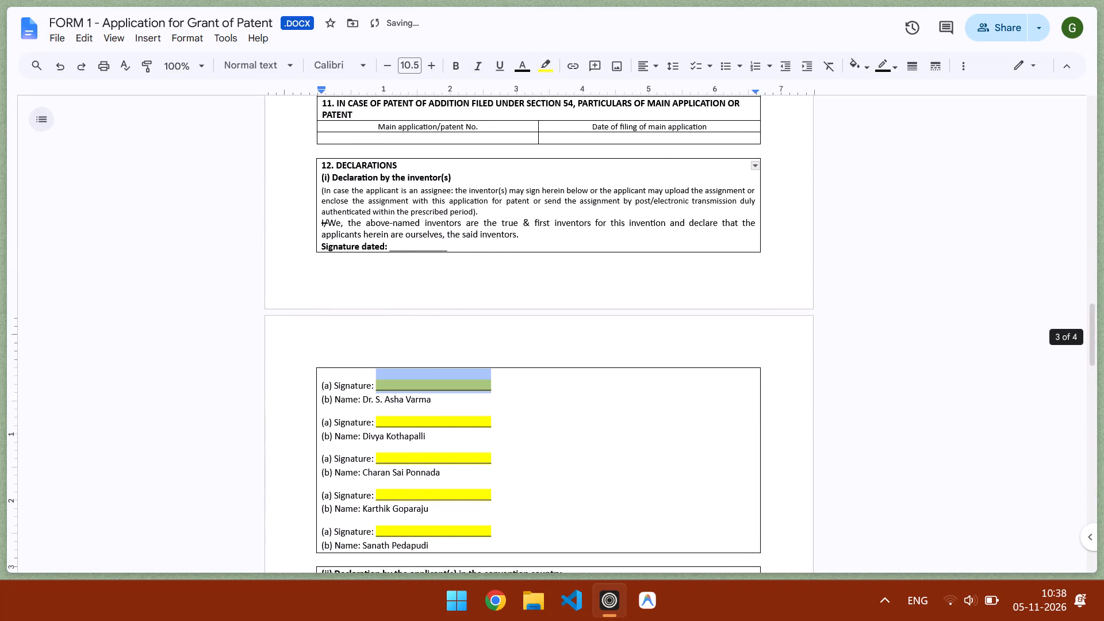
ctrl+double_click(473, 426)
ctrl+double_click(454, 461)
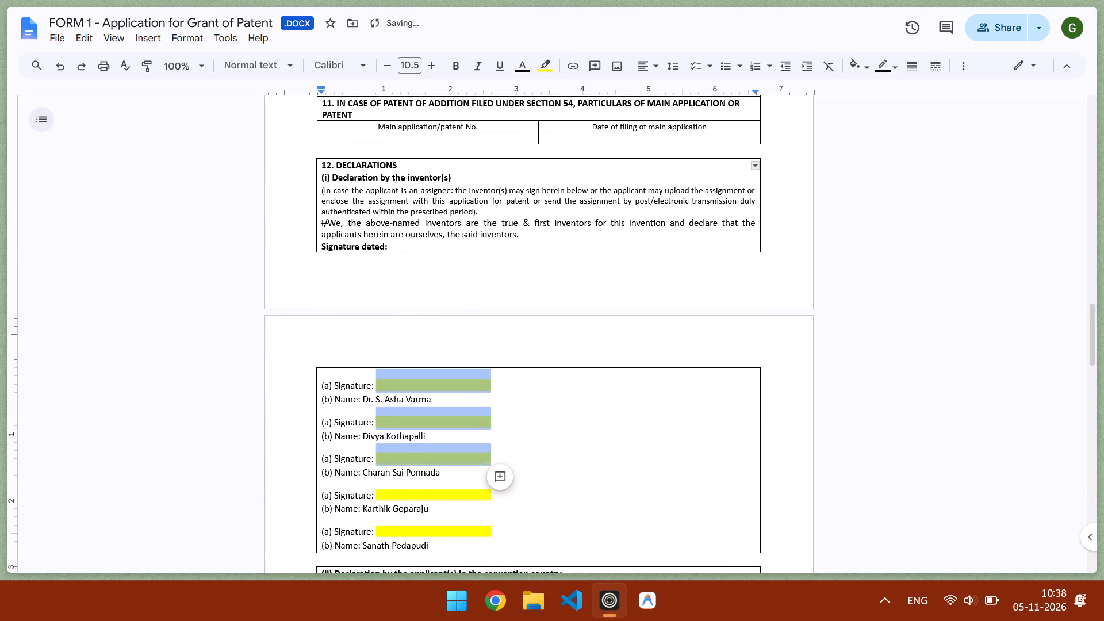
ctrl+triple_click(446, 495)
ctrl+double_click(448, 495)
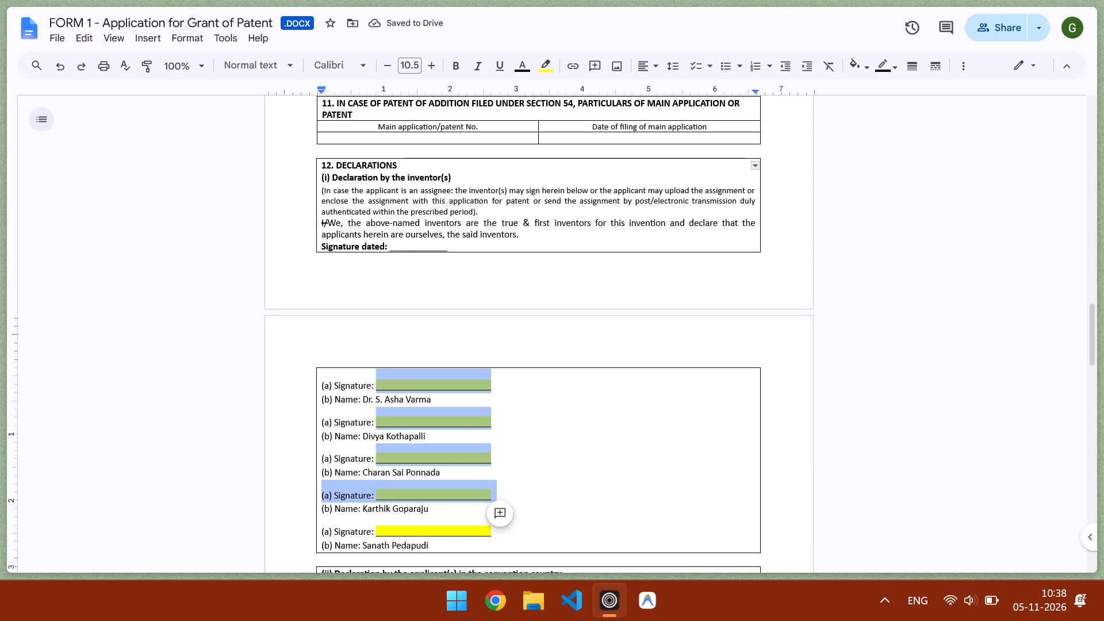
ctrl+click(561, 483)
ctrl+double_click(448, 522)
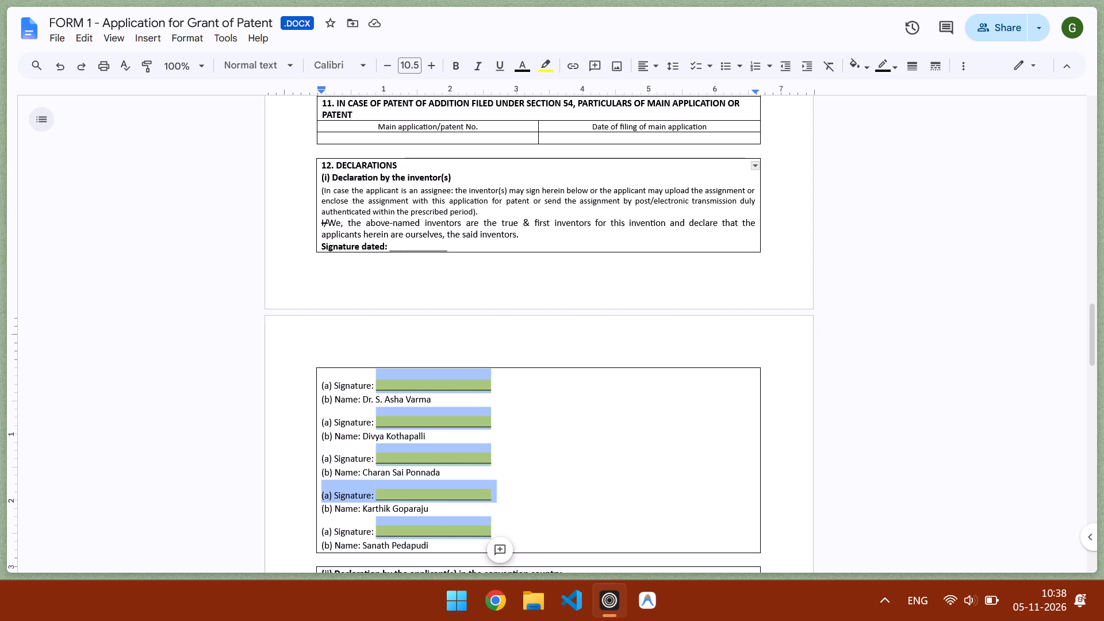
click(543, 67)
click(567, 90)
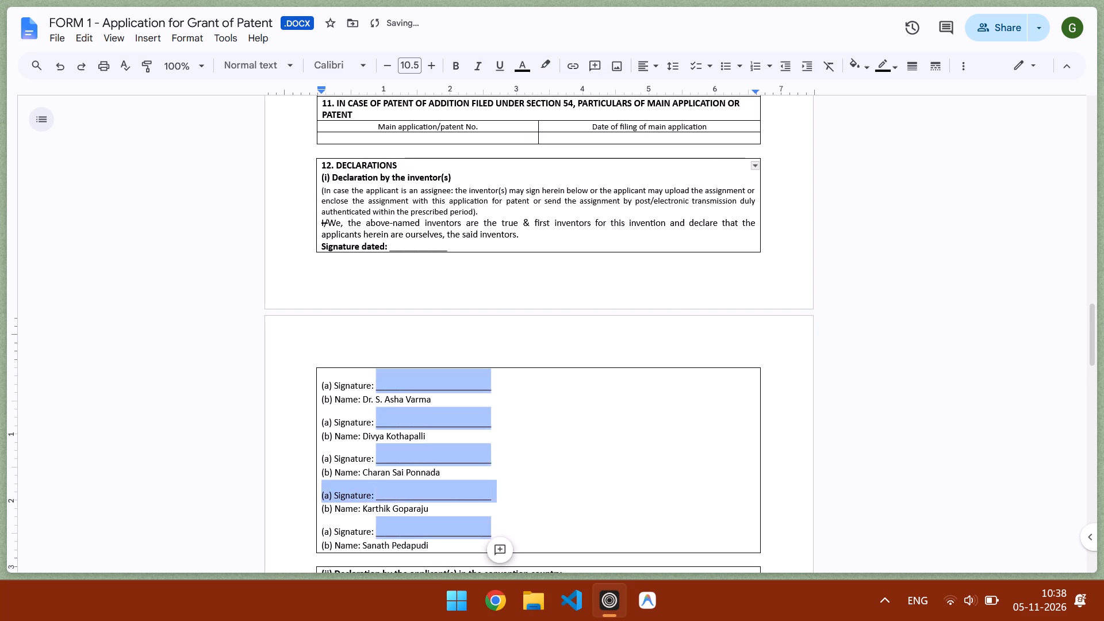
scroll(621, 306, down, 5)
click(602, 343)
Clear the highlight from the fee, CBR No., date, day, month and five applicant signature blanks in the closing declaration on the last page.
scroll(601, 343, down, 11)
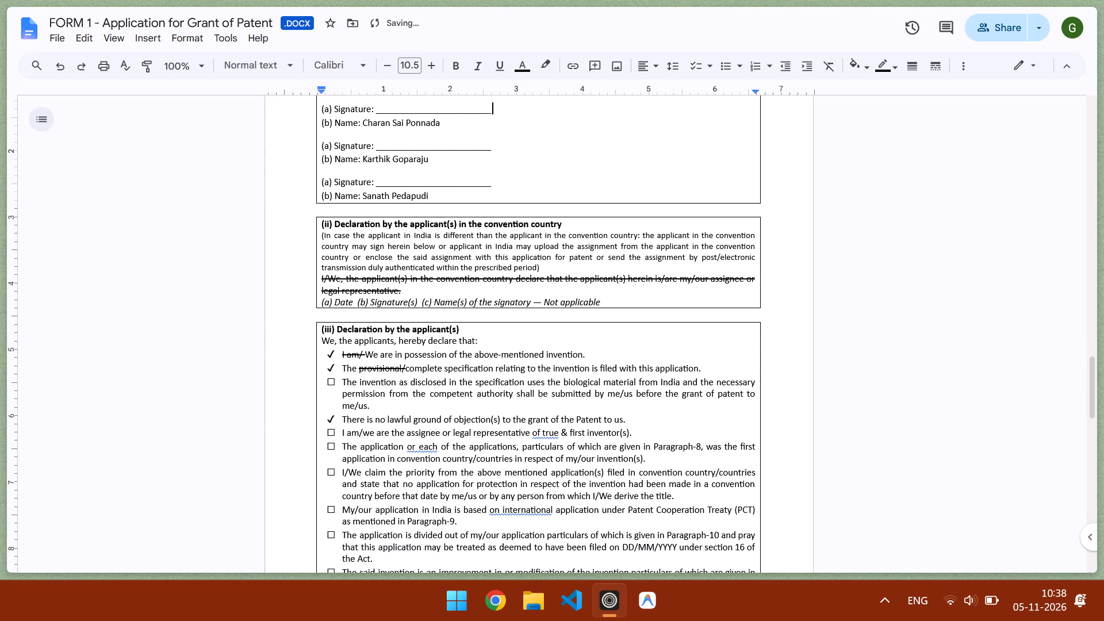
scroll(597, 343, down, 19)
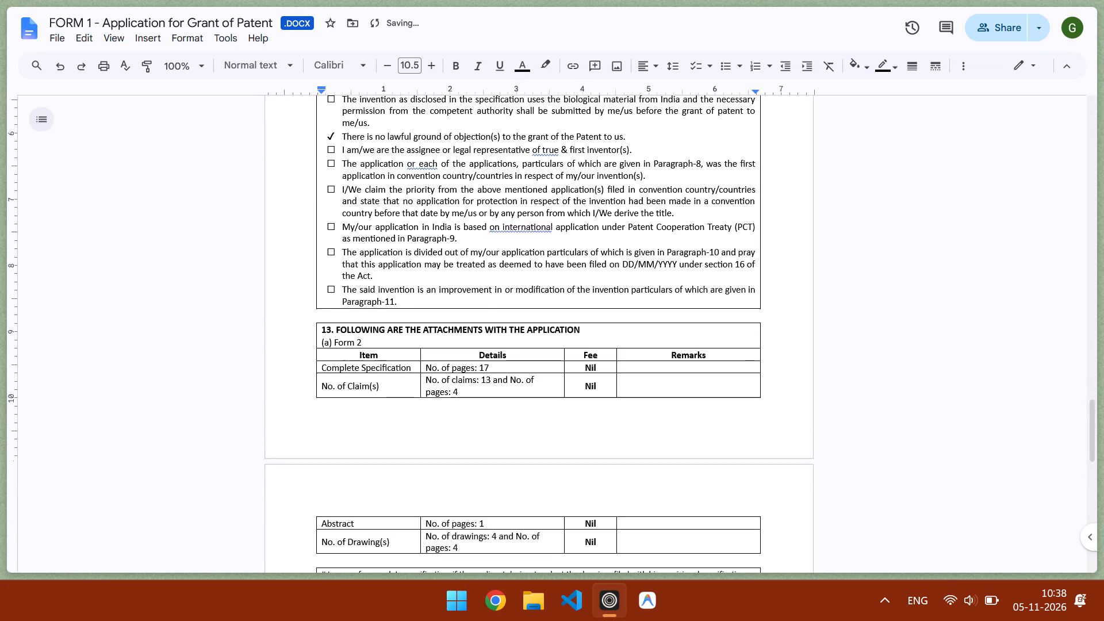
scroll(592, 327, down, 17)
scroll(568, 320, down, 5)
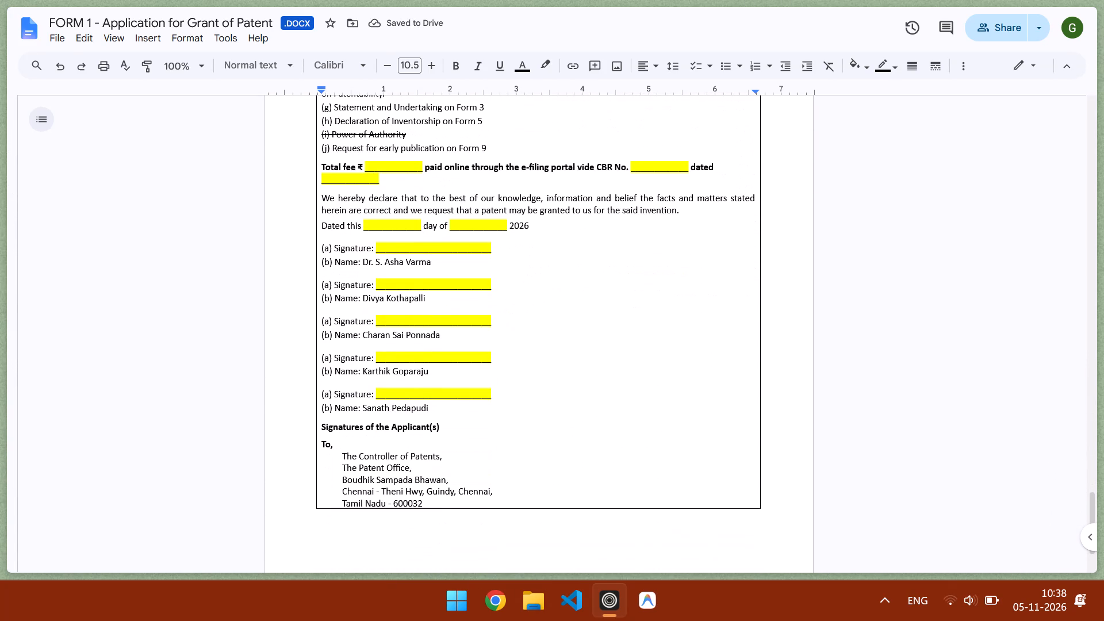
double_click(378, 161)
ctrl+double_click(366, 175)
ctrl+double_click(391, 221)
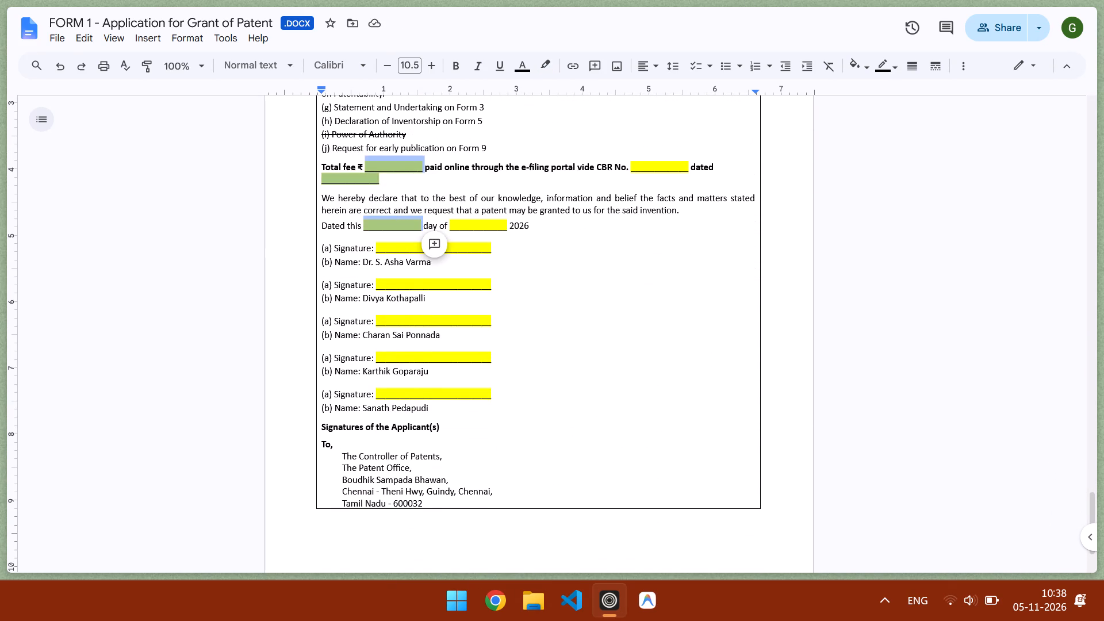
ctrl+double_click(468, 220)
ctrl+double_click(463, 241)
ctrl+double_click(462, 287)
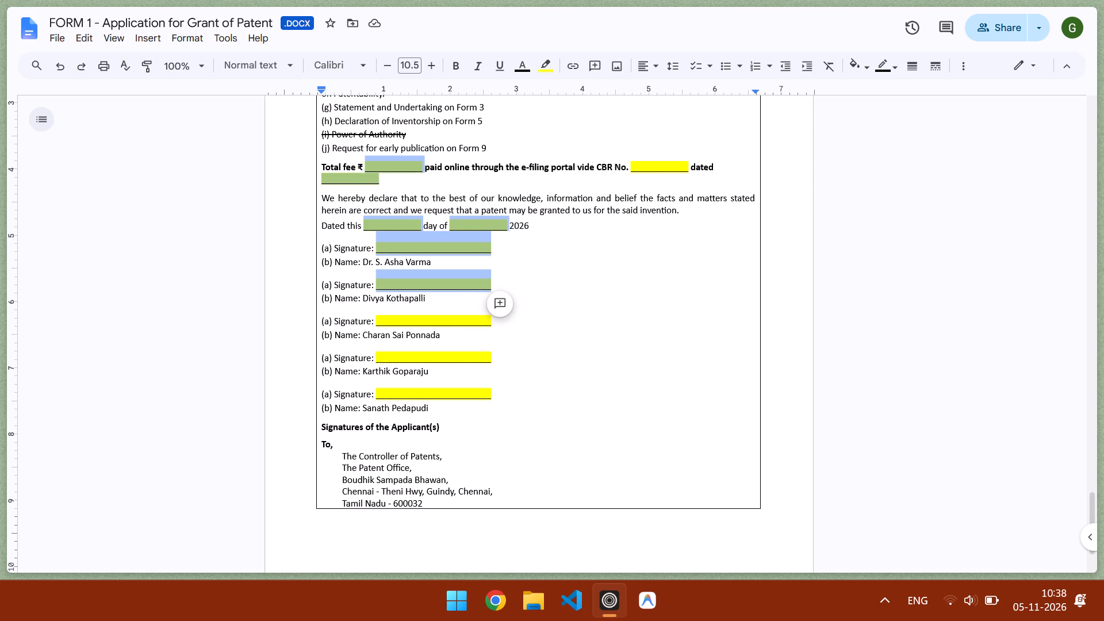
ctrl+double_click(455, 326)
ctrl+double_click(457, 357)
ctrl+double_click(457, 384)
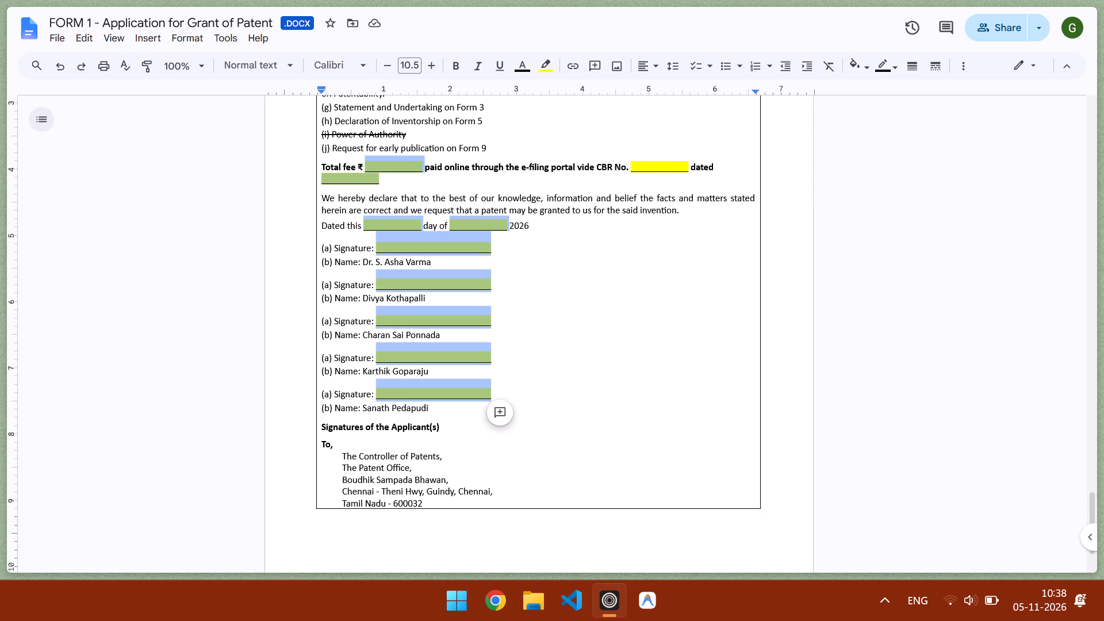
ctrl+double_click(668, 159)
click(555, 60)
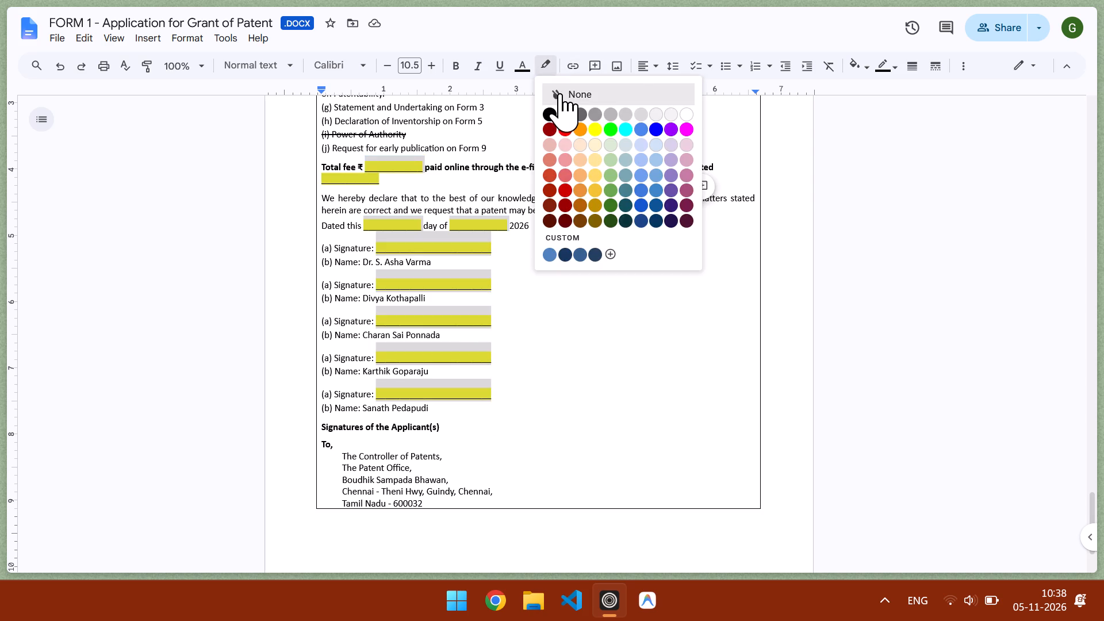
click(567, 90)
click(570, 281)
scroll(570, 281, down, 4)
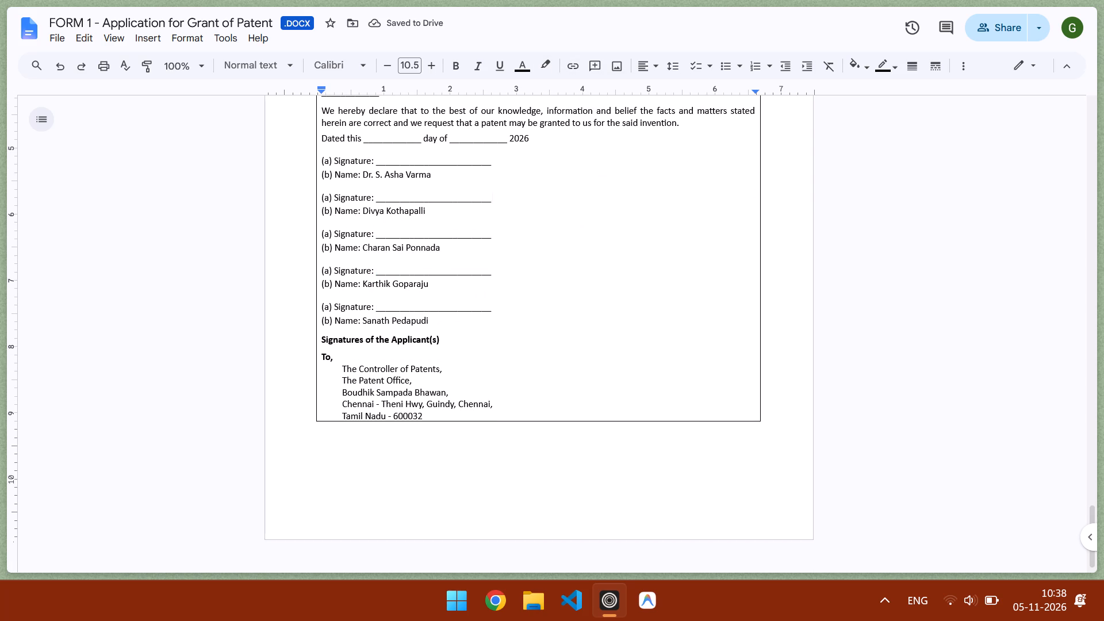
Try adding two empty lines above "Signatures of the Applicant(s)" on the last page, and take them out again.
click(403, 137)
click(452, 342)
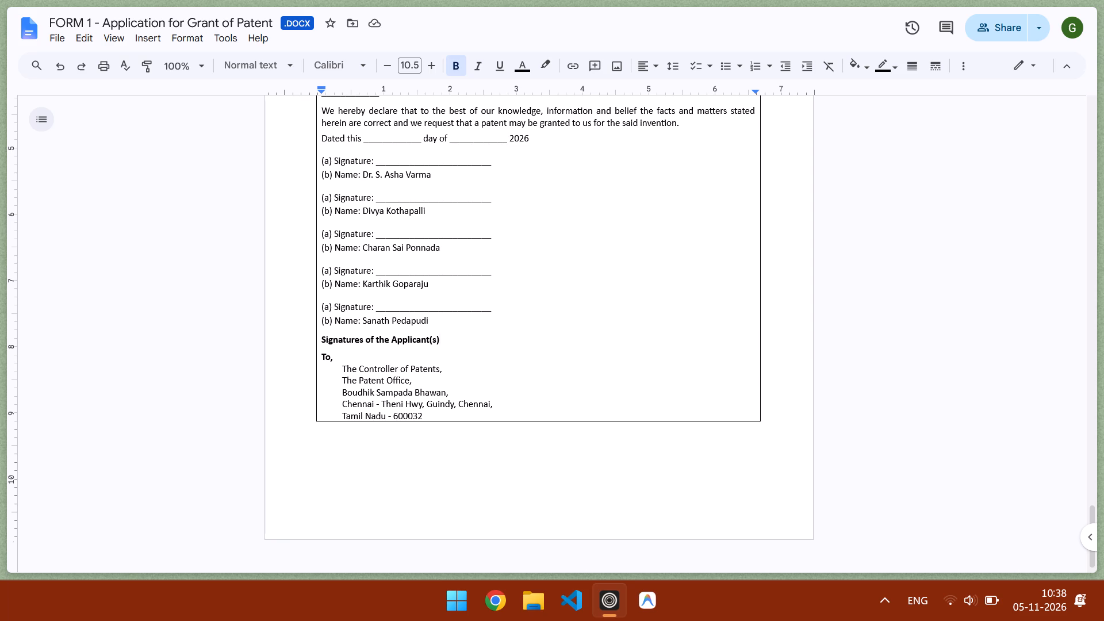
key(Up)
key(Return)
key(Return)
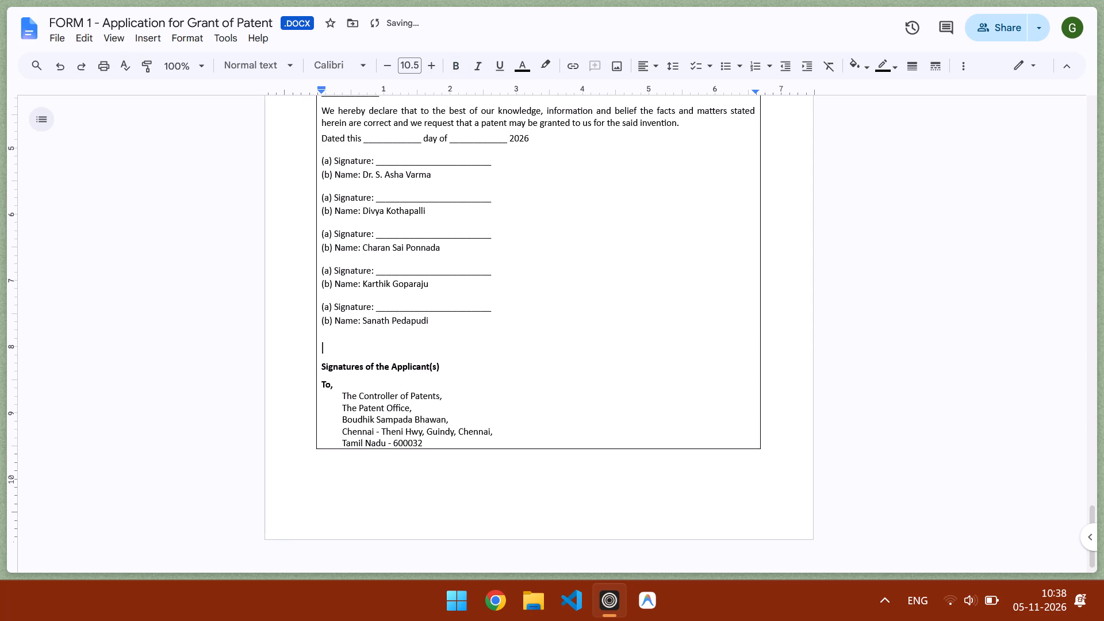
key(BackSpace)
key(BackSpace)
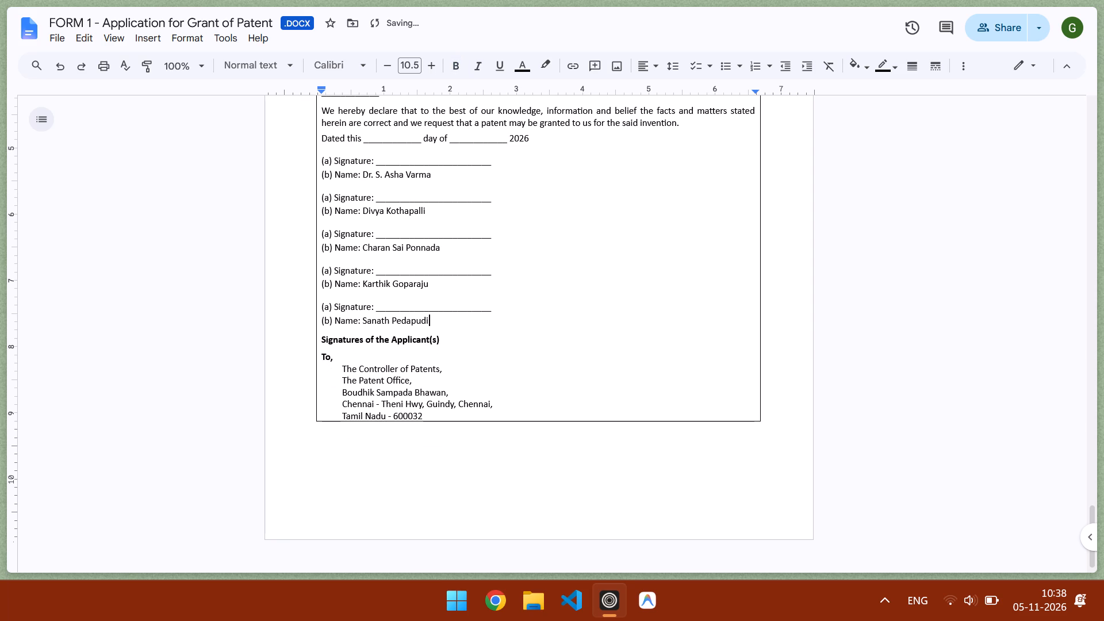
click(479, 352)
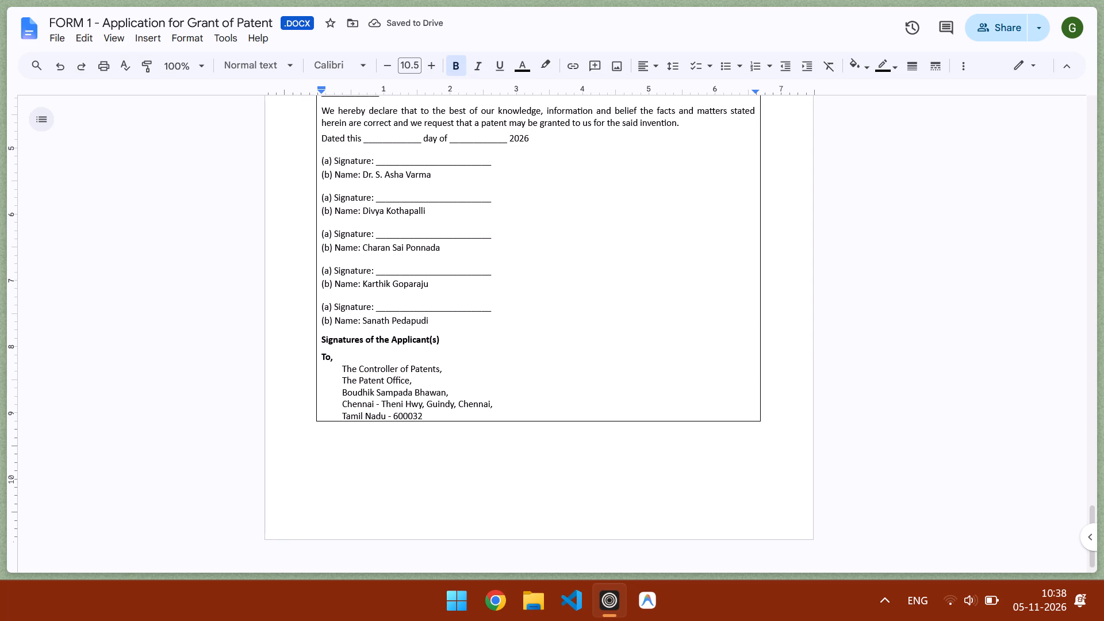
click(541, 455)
Look over FORM 1 from the last page back to the first for any remaining yellow highlights.
scroll(541, 456, up, 15)
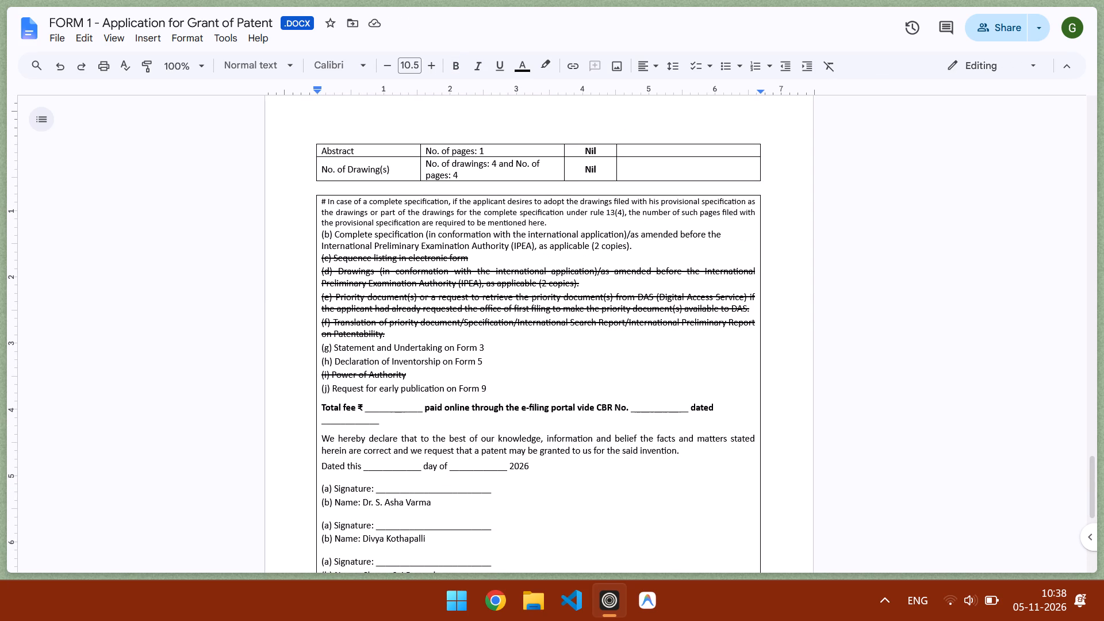
scroll(544, 374, up, 20)
scroll(544, 374, up, 12)
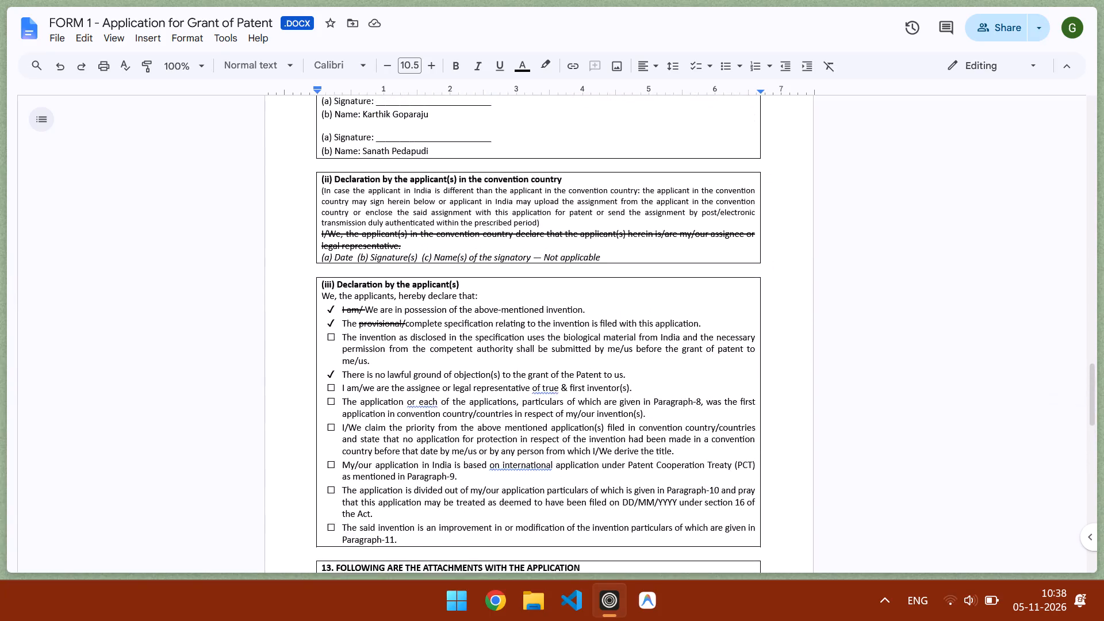
scroll(544, 359, up, 11)
scroll(542, 353, up, 19)
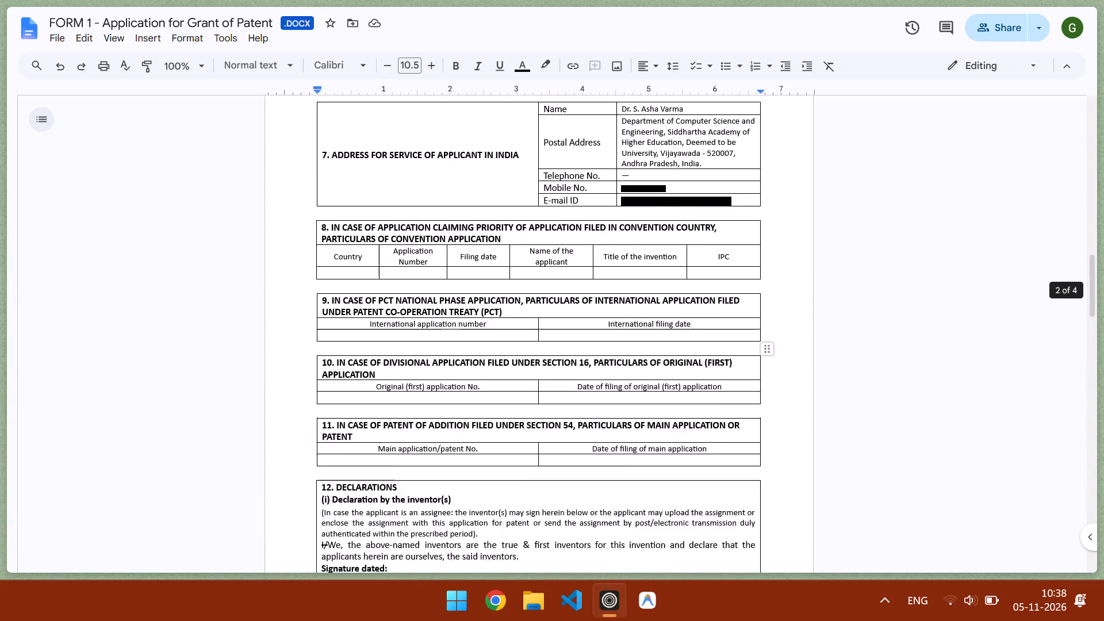
scroll(542, 353, up, 19)
scroll(542, 353, up, 9)
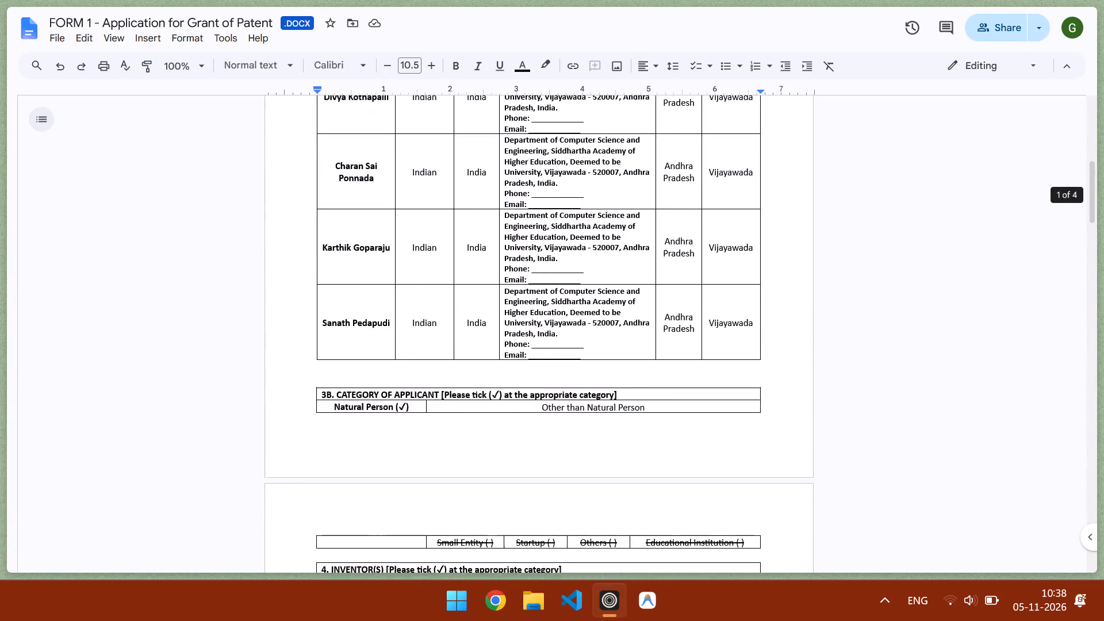
scroll(542, 353, up, 20)
scroll(542, 353, up, 5)
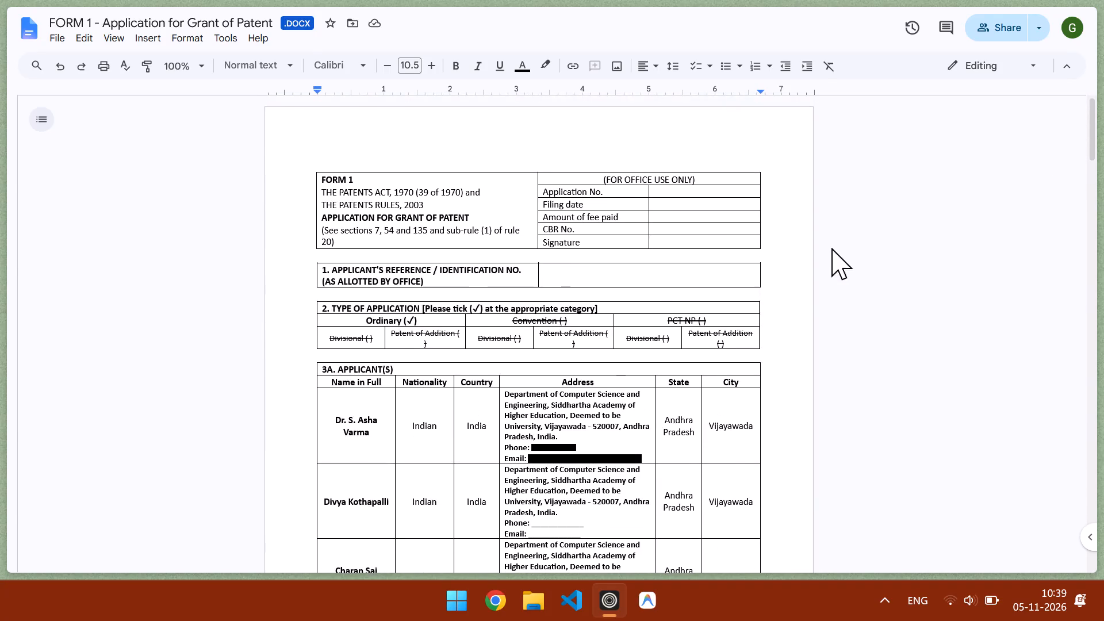
Save FORM 1 and close the document.
click(765, 123)
key(ctrl+s)
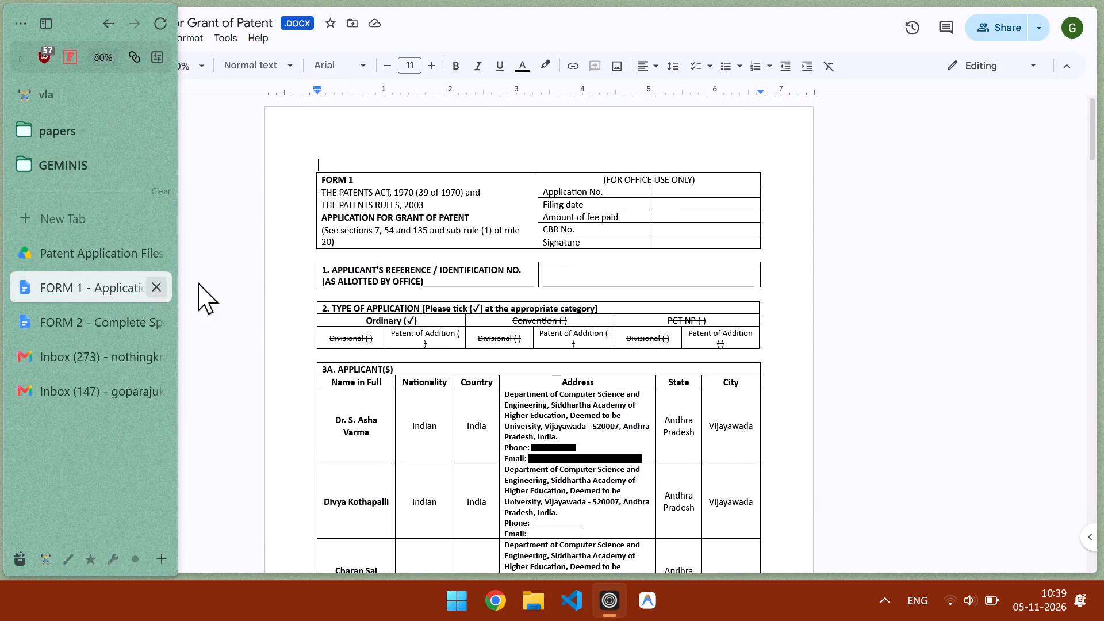
click(156, 286)
Switch to FORM 2 - Complete Specification and go to the applicants table on its first page.
click(110, 288)
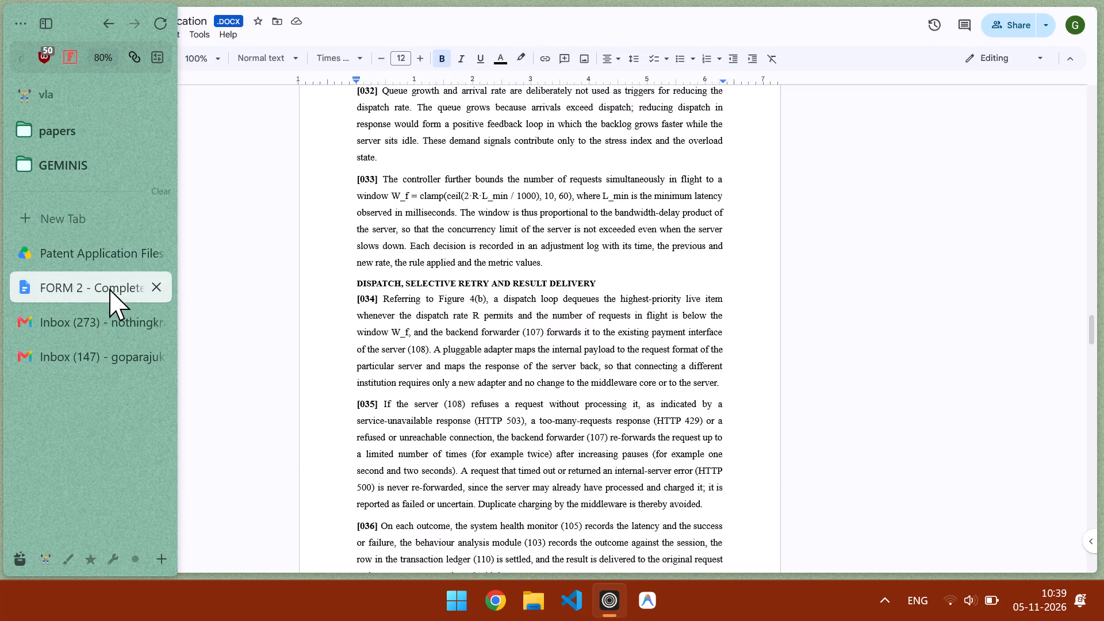
scroll(486, 239, up, 20)
scroll(486, 239, up, 1)
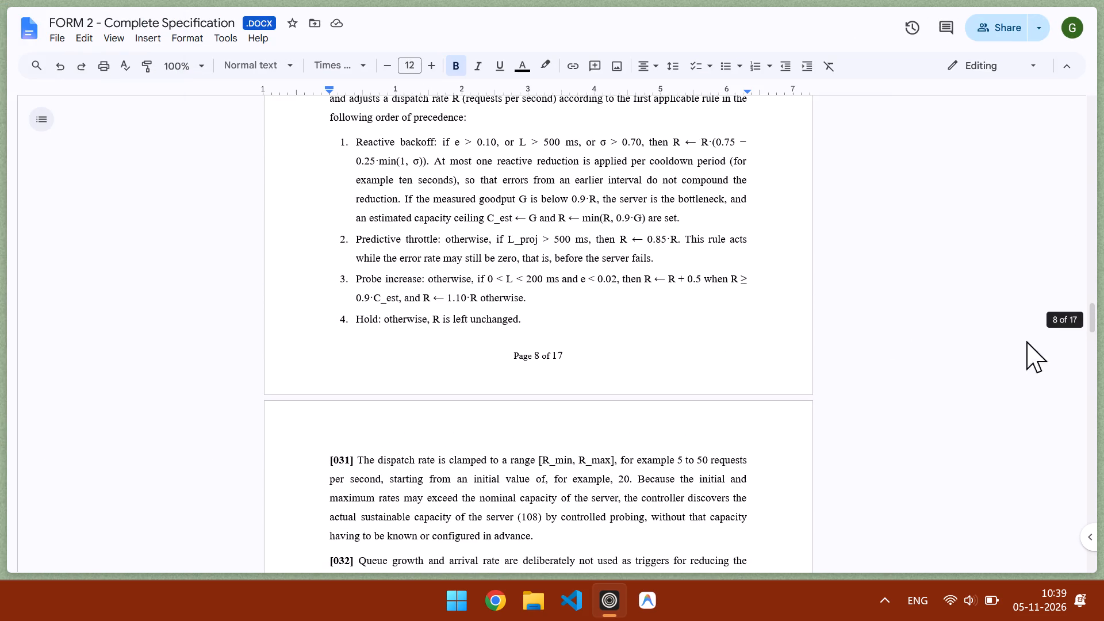
drag(1092, 315, 1084, 168)
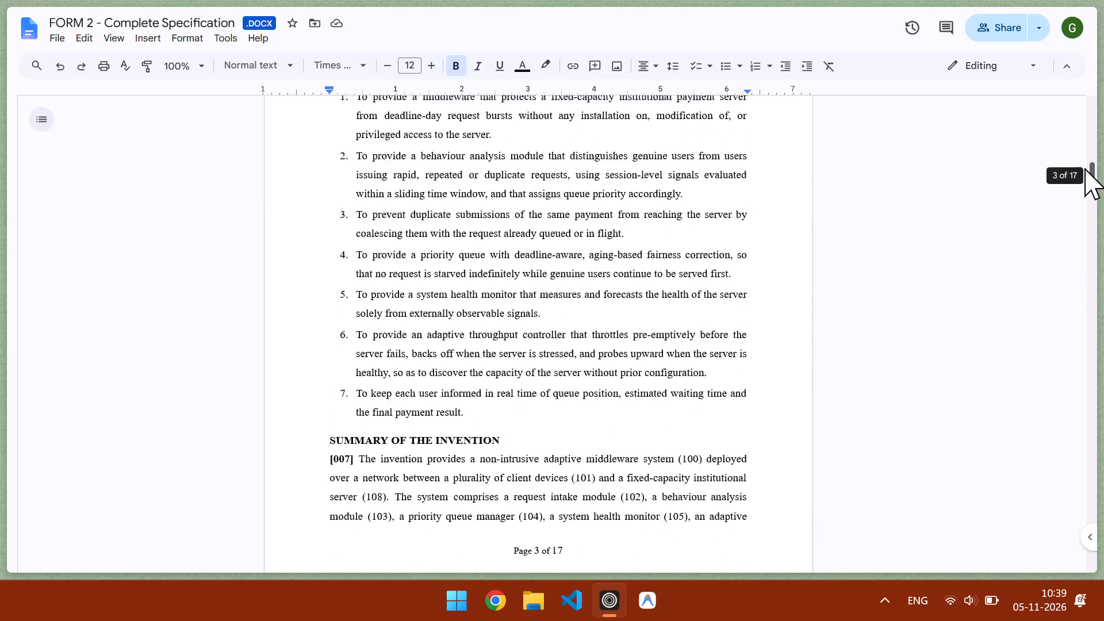
drag(1084, 168, 1084, 105)
scroll(770, 346, down, 6)
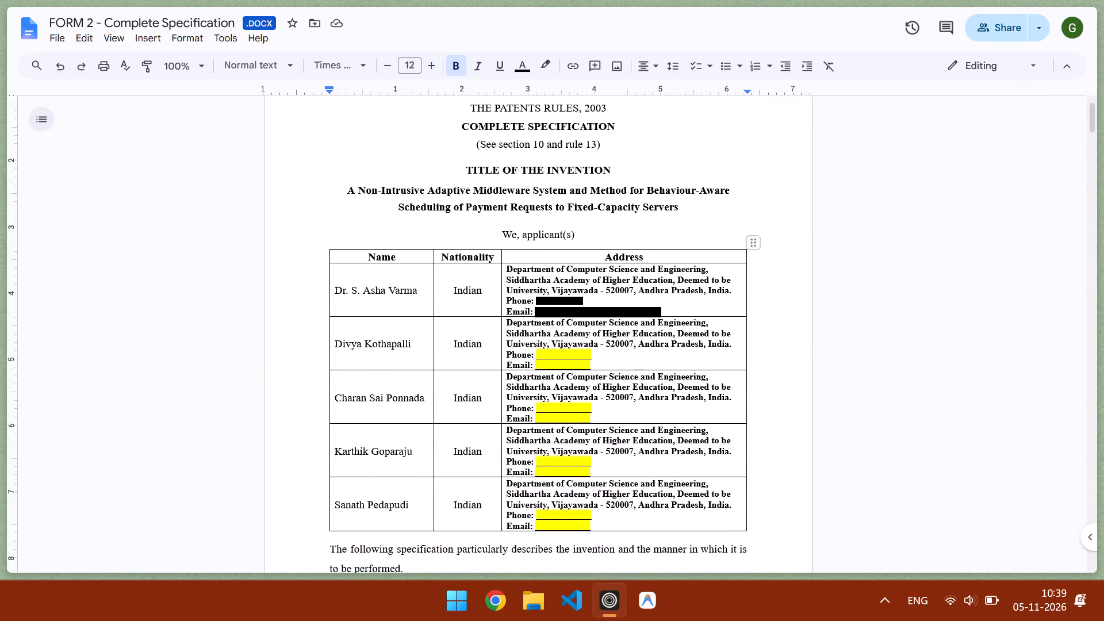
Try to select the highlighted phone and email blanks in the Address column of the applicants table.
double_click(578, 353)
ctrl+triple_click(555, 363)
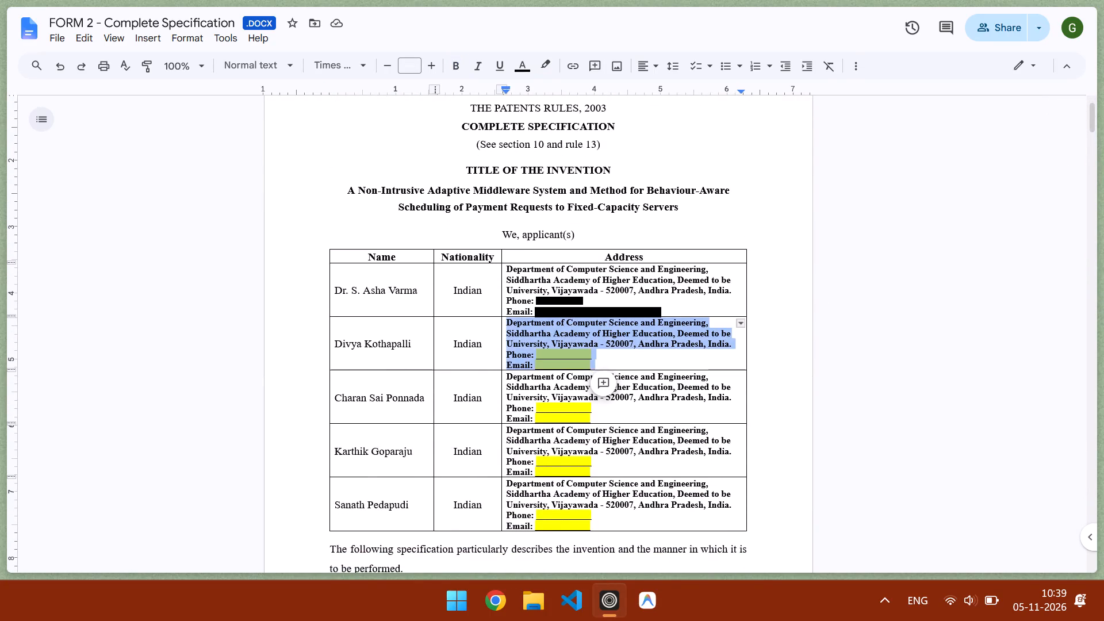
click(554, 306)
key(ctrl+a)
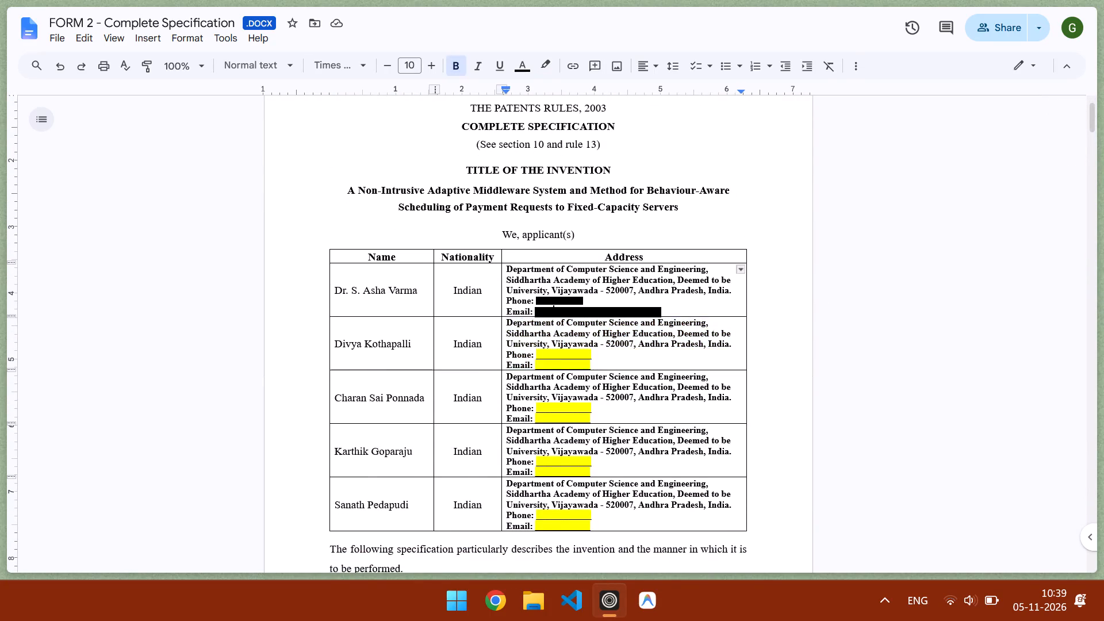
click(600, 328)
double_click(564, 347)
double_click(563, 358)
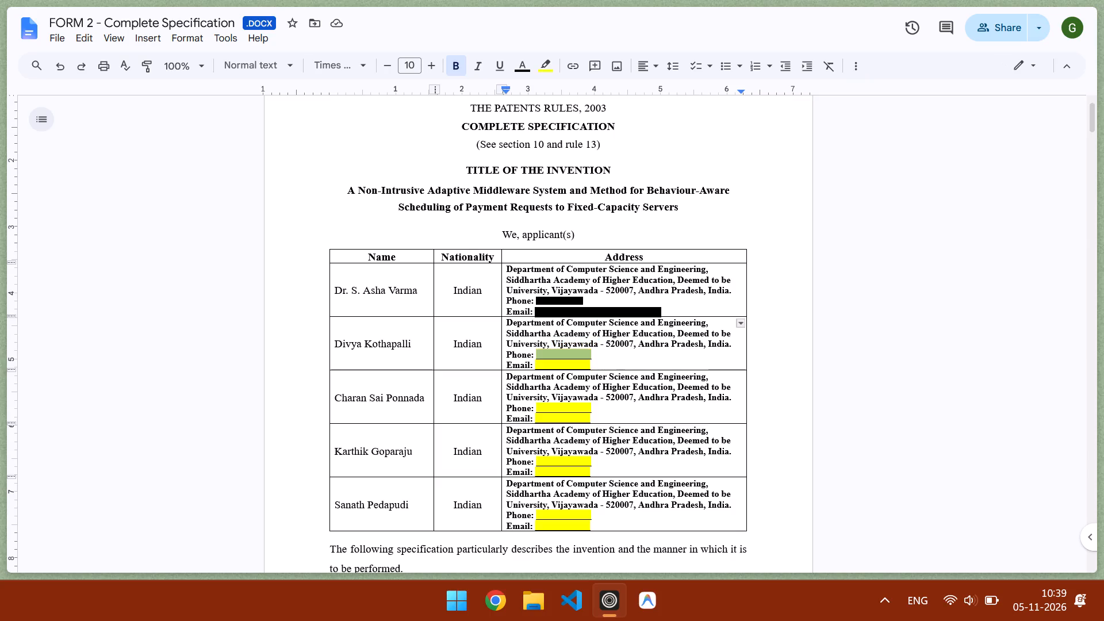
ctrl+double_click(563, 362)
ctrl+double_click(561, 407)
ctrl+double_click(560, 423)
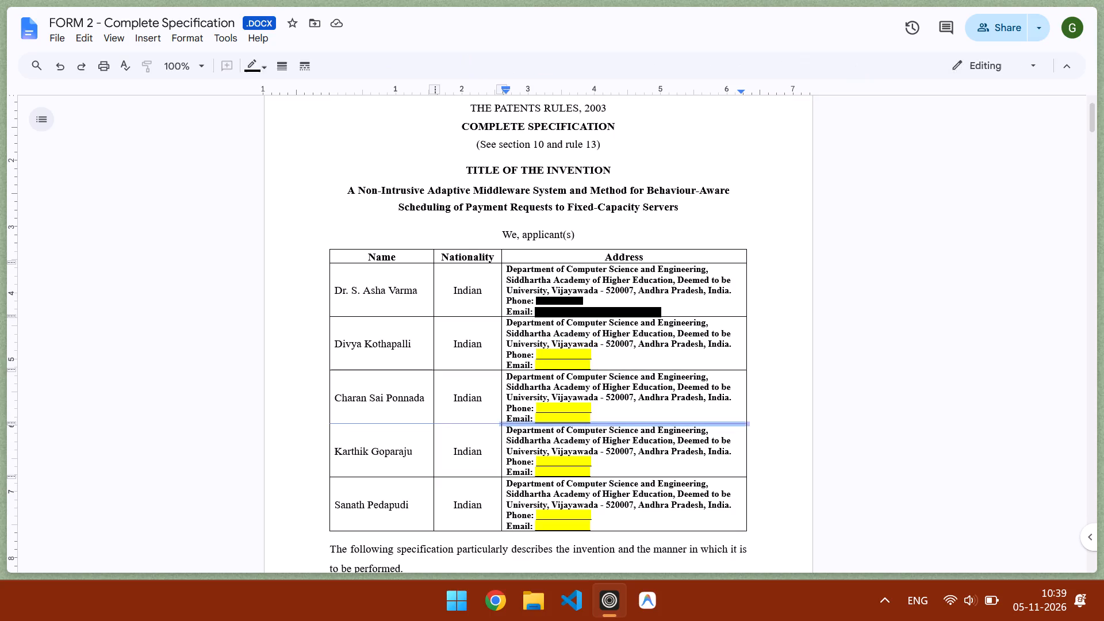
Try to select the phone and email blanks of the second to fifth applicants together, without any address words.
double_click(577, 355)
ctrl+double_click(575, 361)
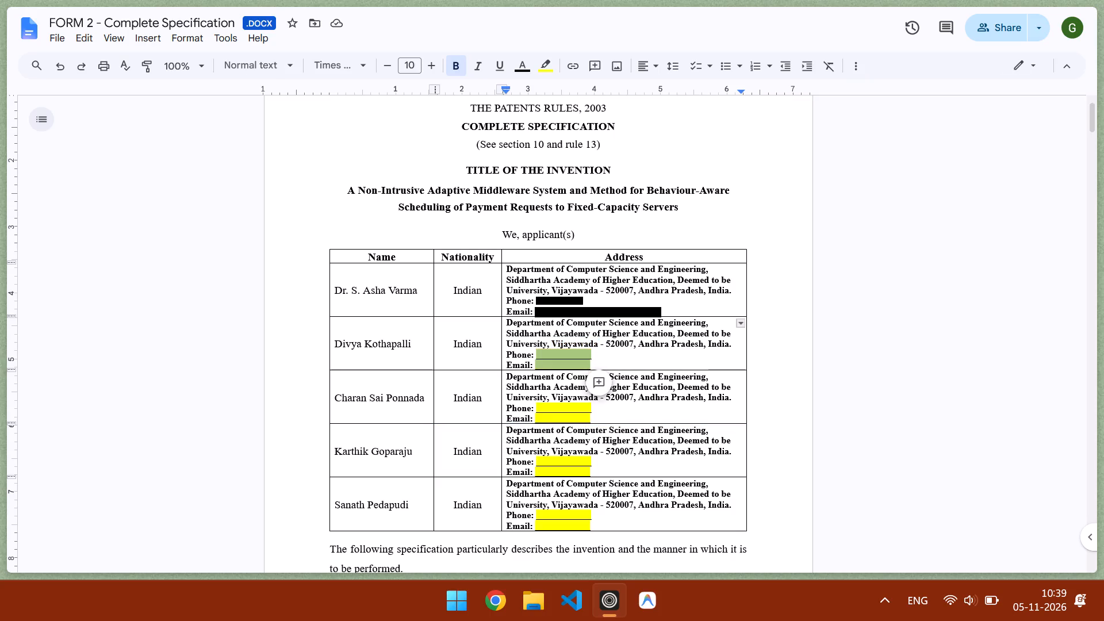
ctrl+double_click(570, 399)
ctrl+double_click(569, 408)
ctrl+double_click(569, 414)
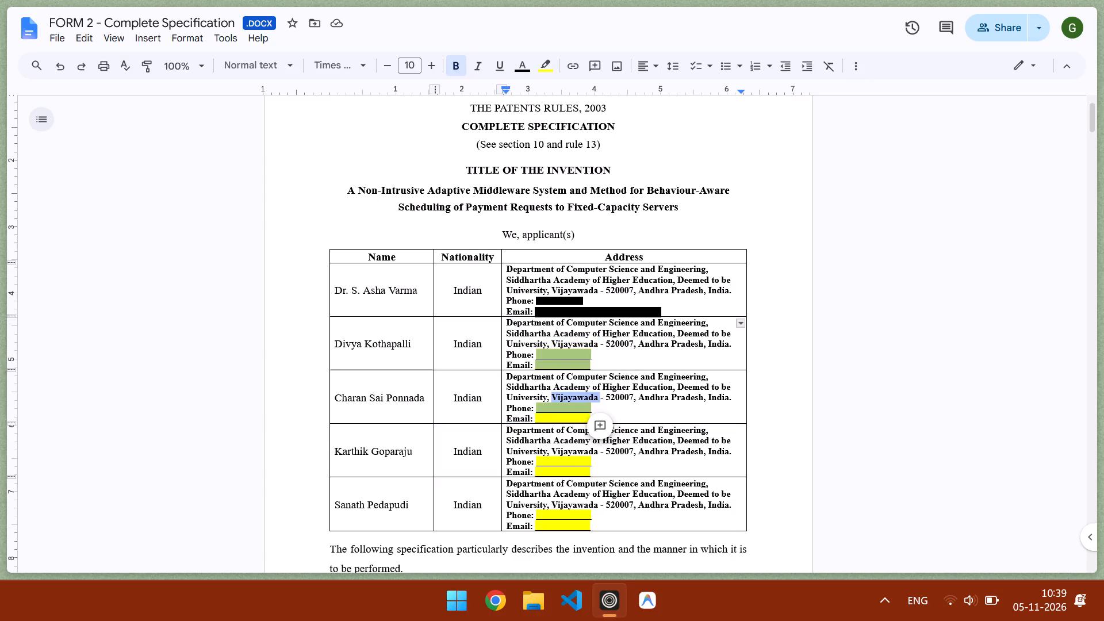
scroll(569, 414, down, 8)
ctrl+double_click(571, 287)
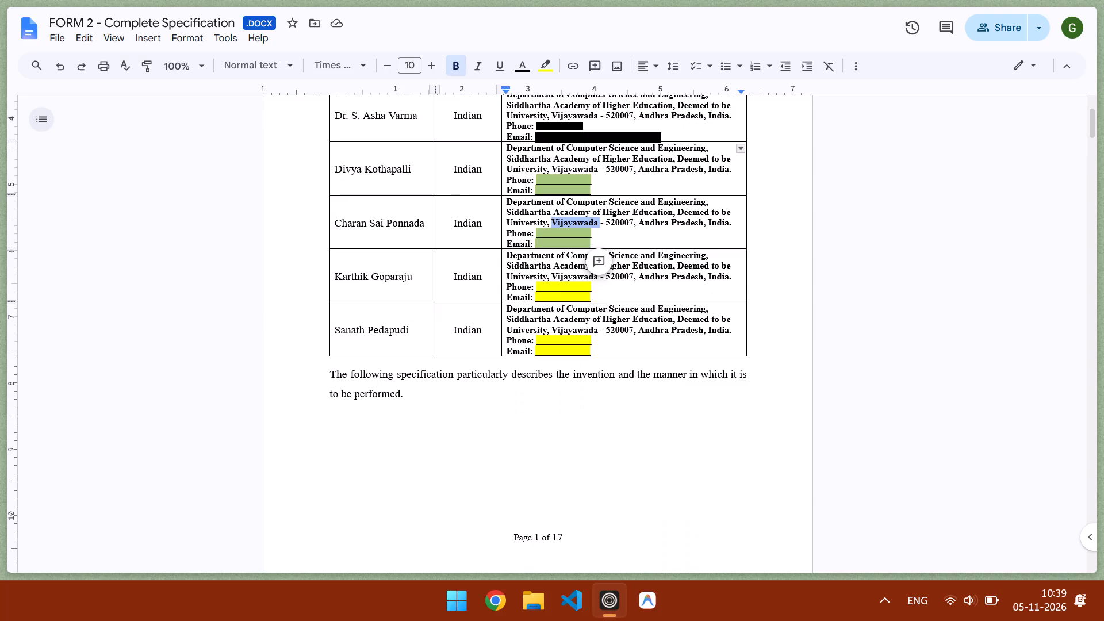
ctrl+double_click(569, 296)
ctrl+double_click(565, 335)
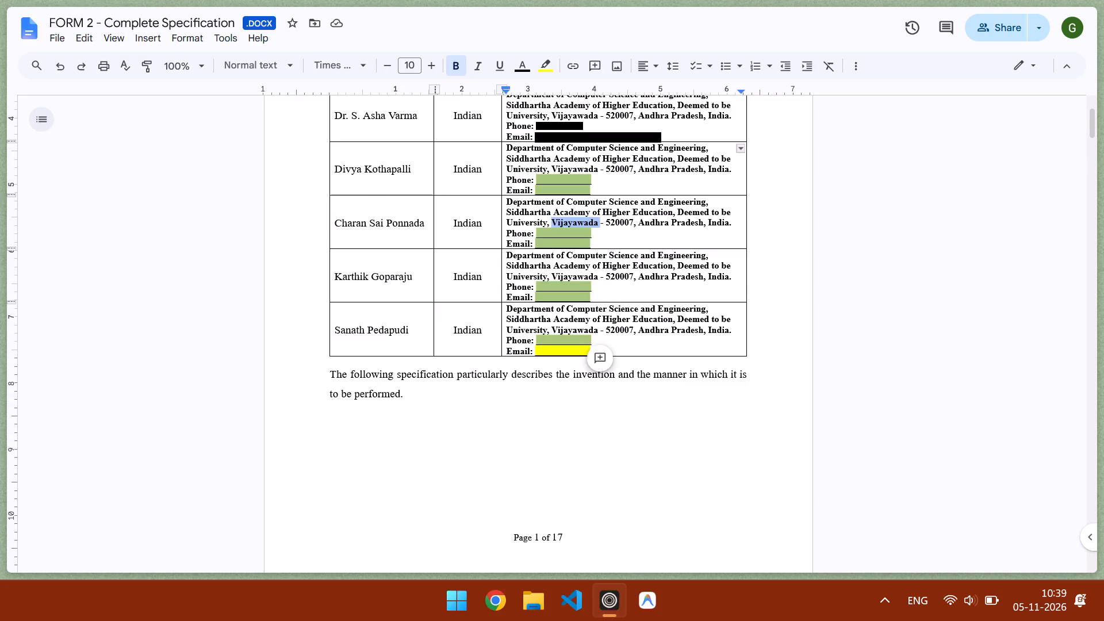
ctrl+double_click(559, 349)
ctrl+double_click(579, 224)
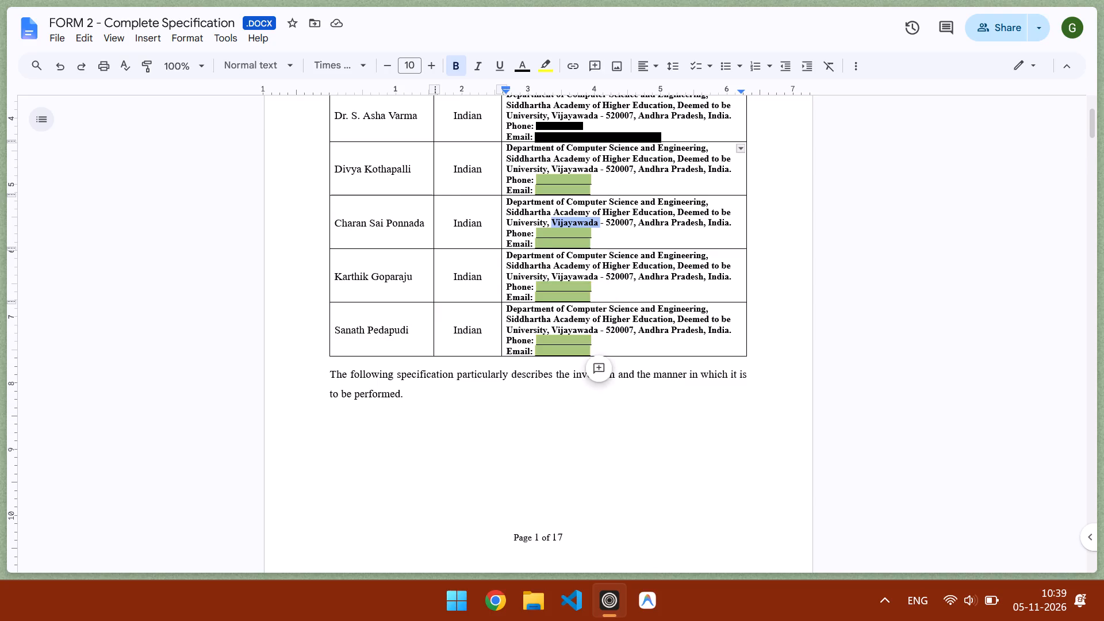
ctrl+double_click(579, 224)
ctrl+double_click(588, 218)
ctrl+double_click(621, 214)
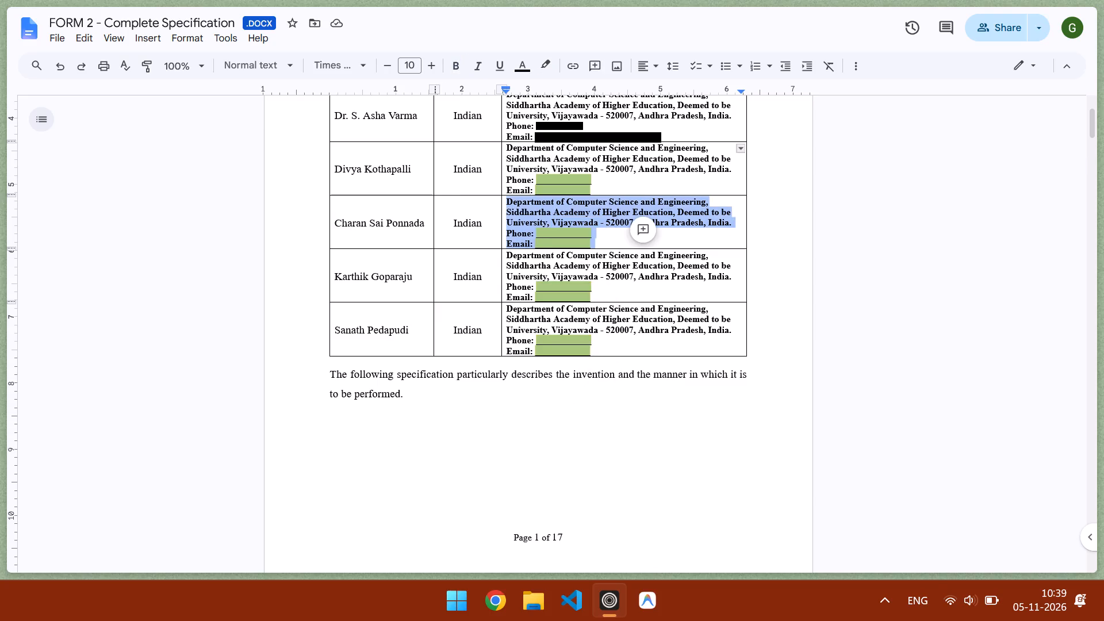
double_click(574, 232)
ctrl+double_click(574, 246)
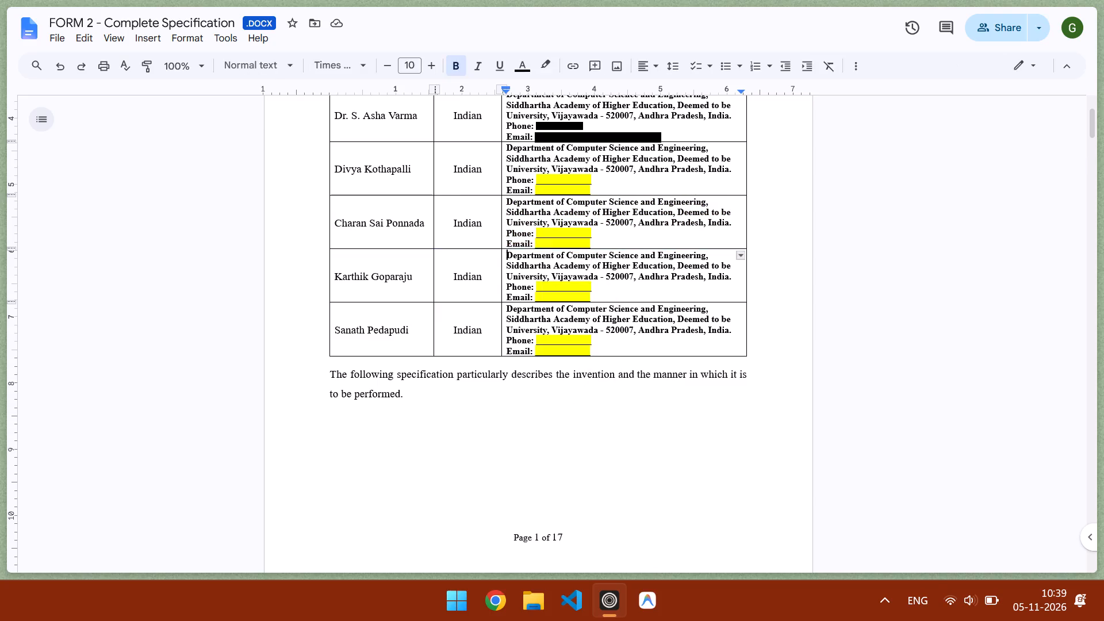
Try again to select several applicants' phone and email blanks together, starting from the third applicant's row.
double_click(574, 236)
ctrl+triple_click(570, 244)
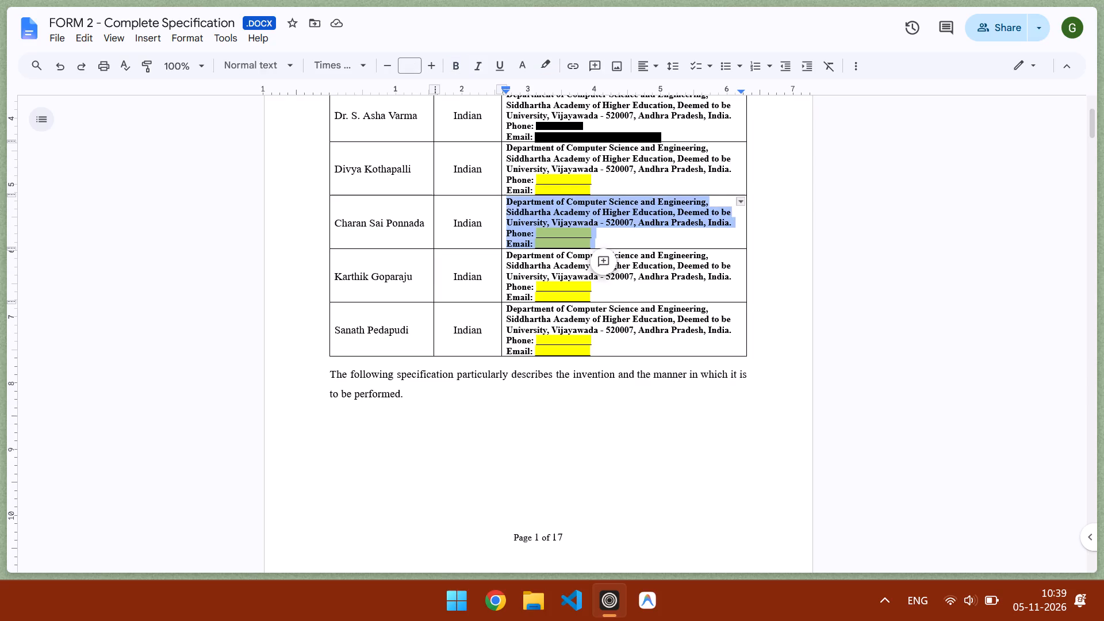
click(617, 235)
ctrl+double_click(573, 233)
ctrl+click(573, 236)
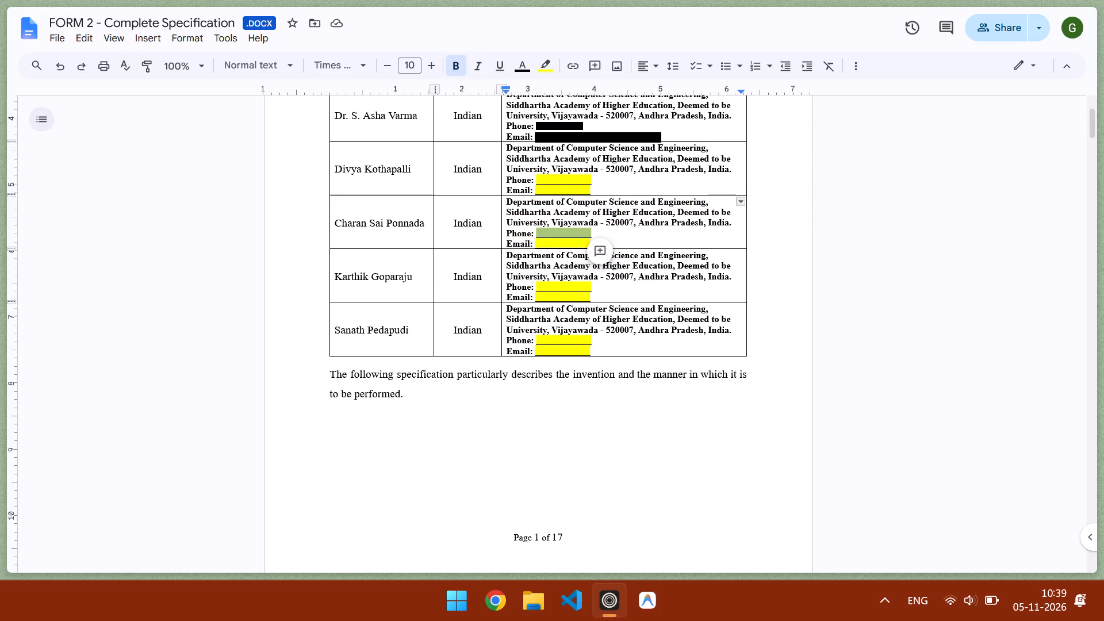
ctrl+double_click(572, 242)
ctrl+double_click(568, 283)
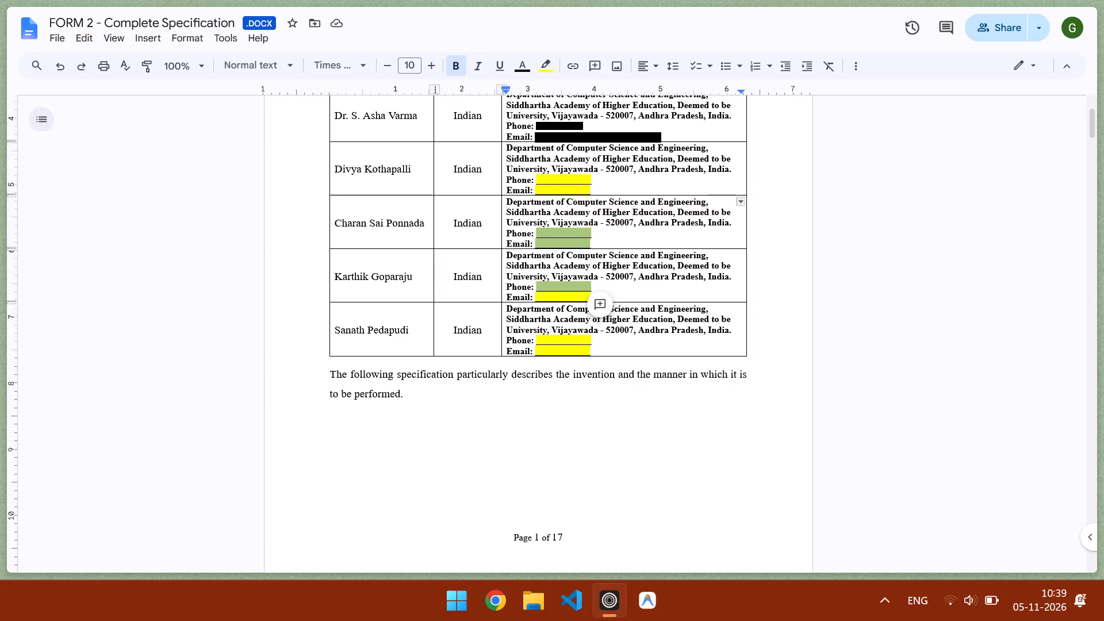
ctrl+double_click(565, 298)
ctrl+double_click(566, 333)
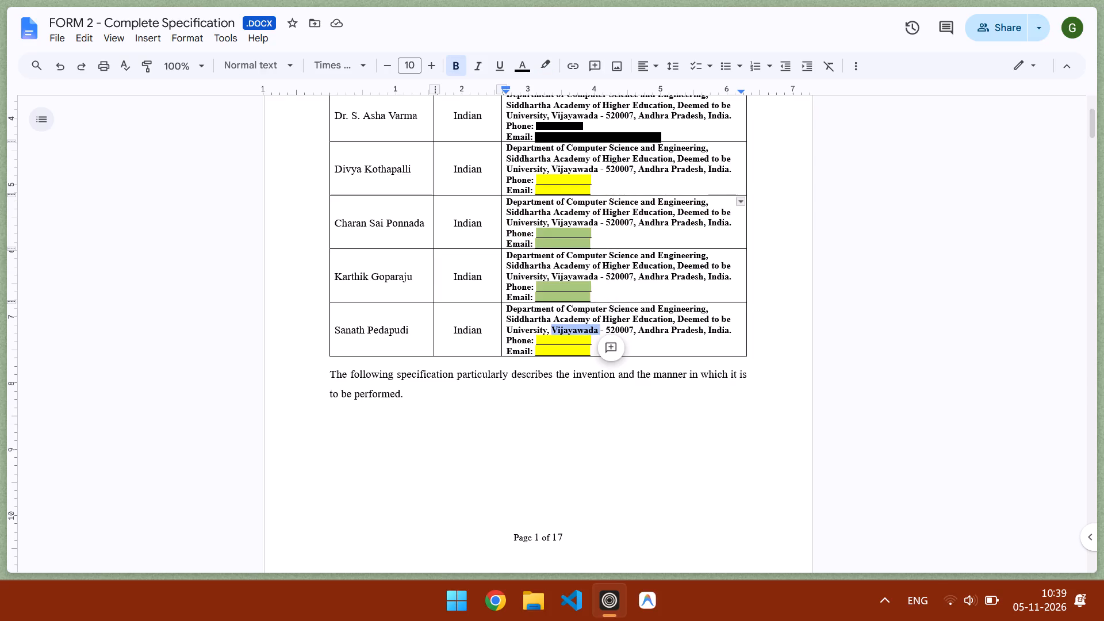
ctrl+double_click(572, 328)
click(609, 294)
Clear the yellow highlight from the phone and email blanks of the fourth and second applicants in the applicants table.
double_click(555, 296)
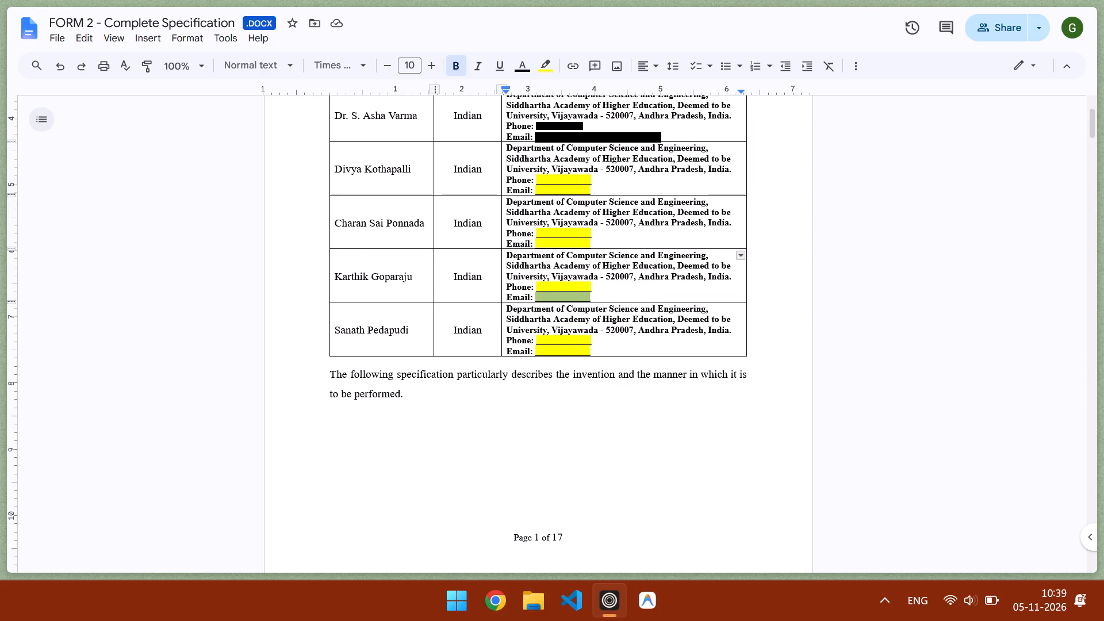
ctrl+double_click(561, 283)
ctrl+click(565, 227)
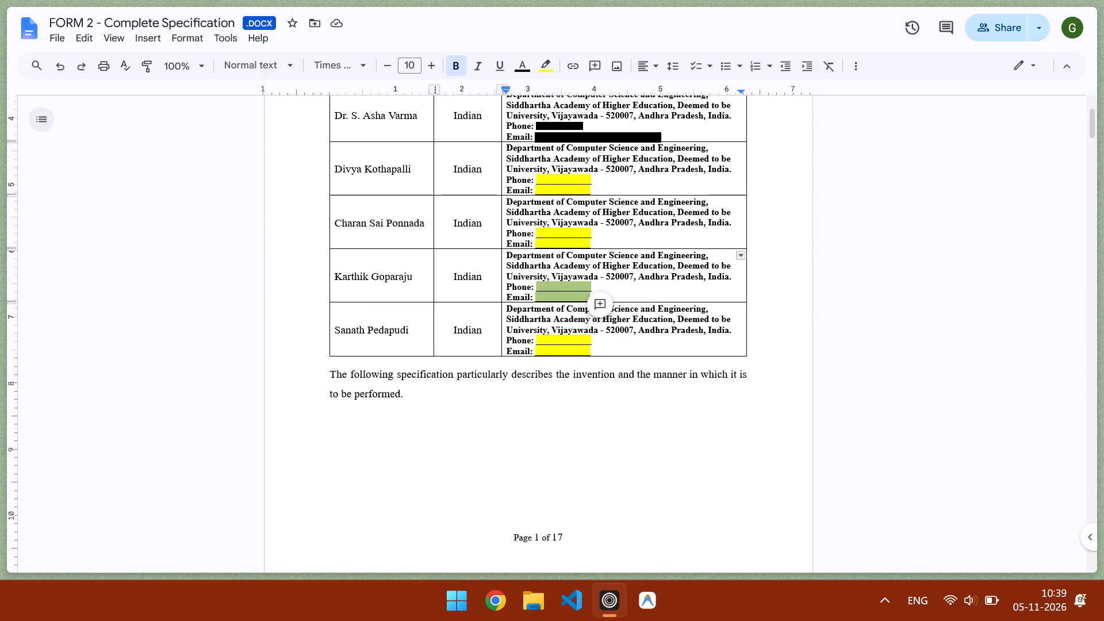
click(549, 66)
click(558, 90)
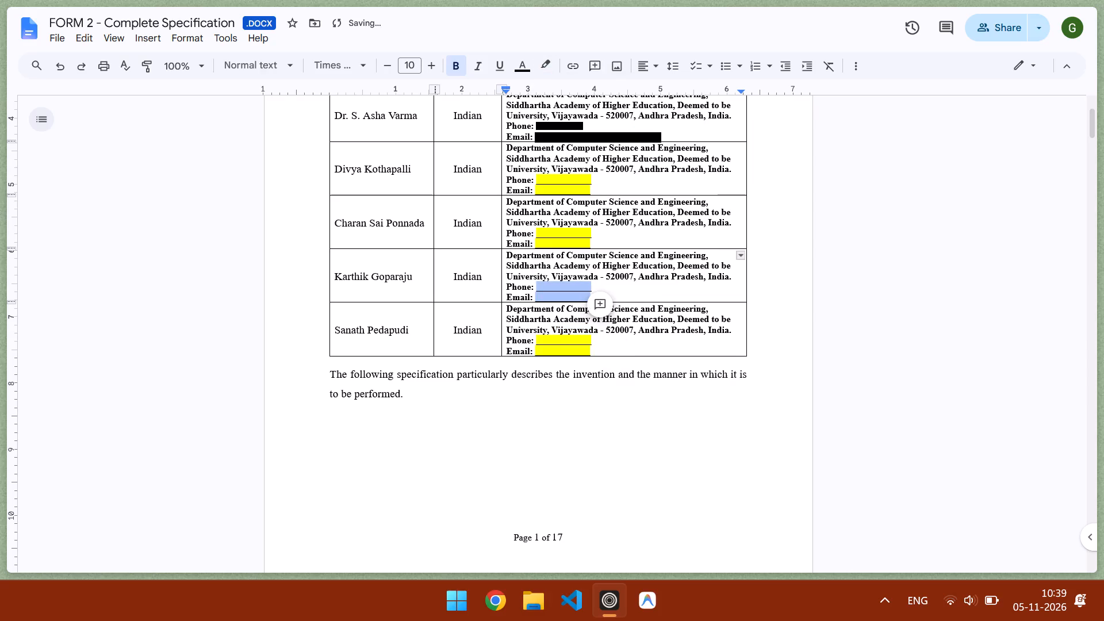
triple_click(559, 186)
double_click(565, 179)
ctrl+double_click(566, 188)
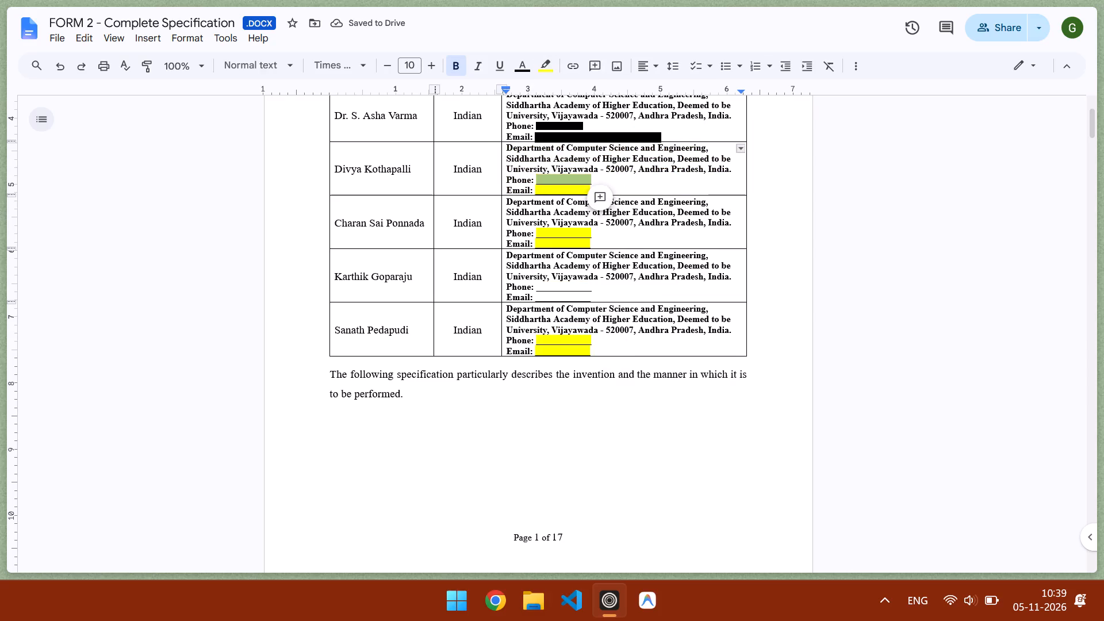
click(551, 70)
click(562, 93)
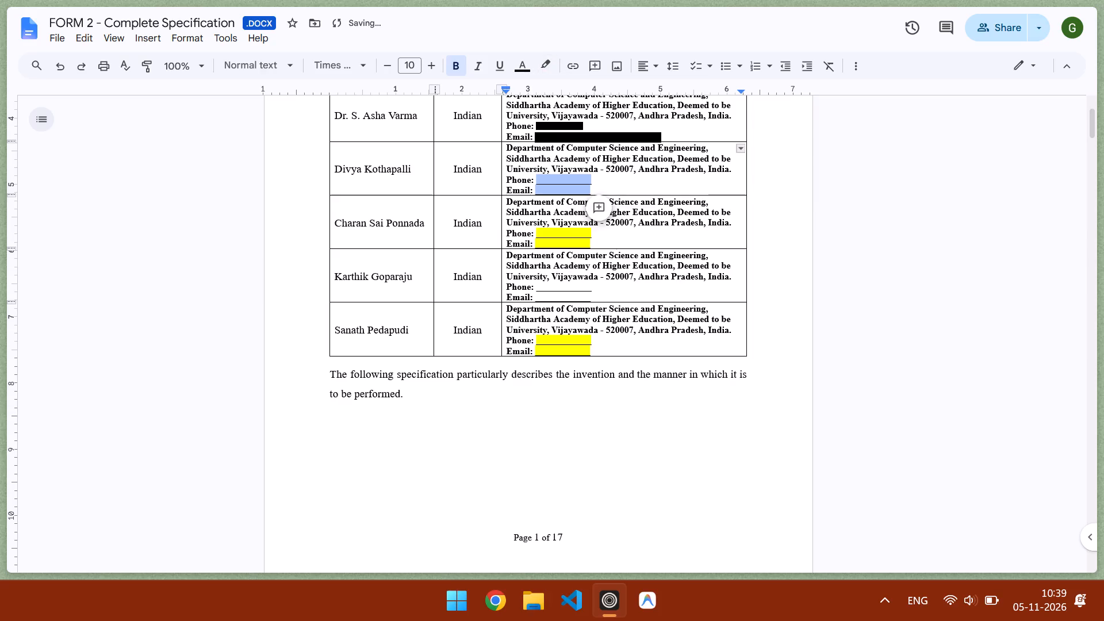
Clear the yellow highlight from the phone and email blanks of the third and fifth applicants in the applicants table.
double_click(569, 236)
ctrl+double_click(568, 243)
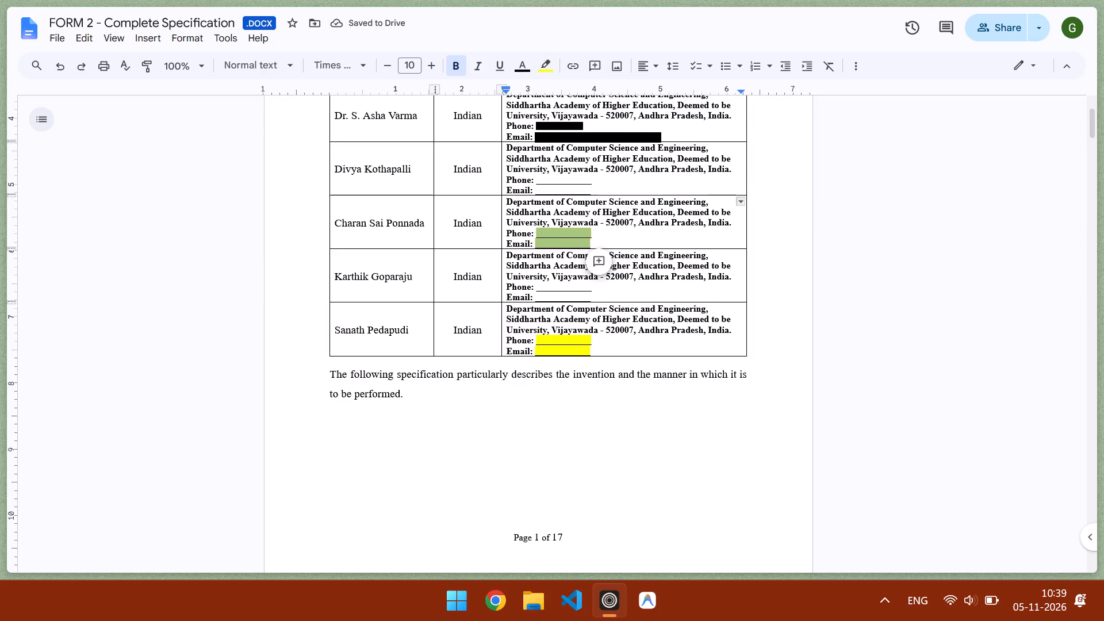
click(544, 66)
click(572, 93)
double_click(567, 338)
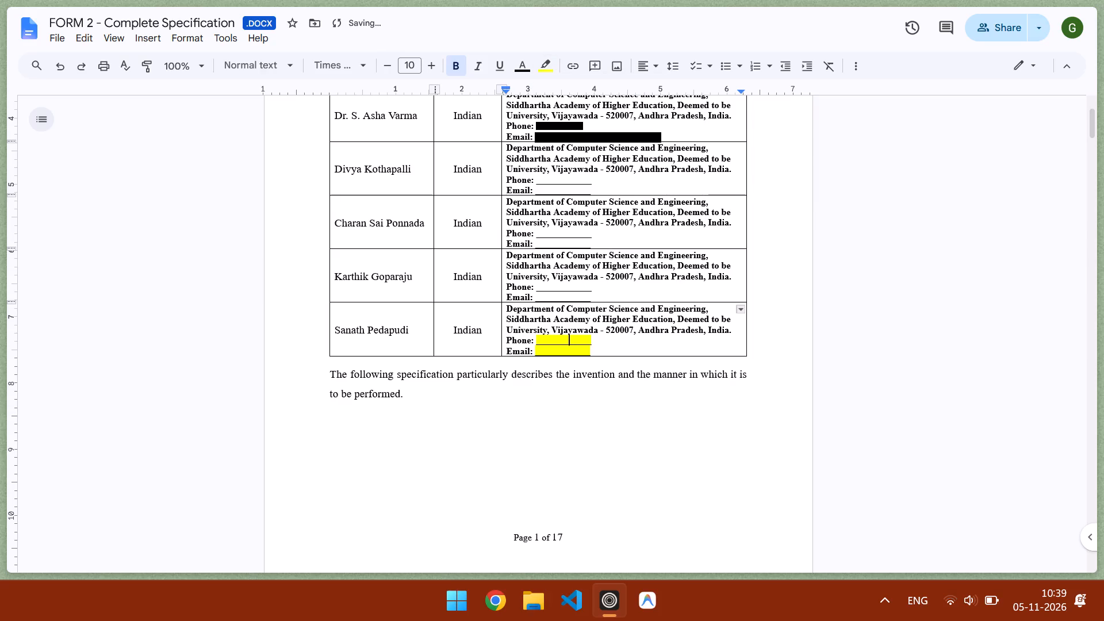
ctrl+double_click(567, 351)
click(551, 68)
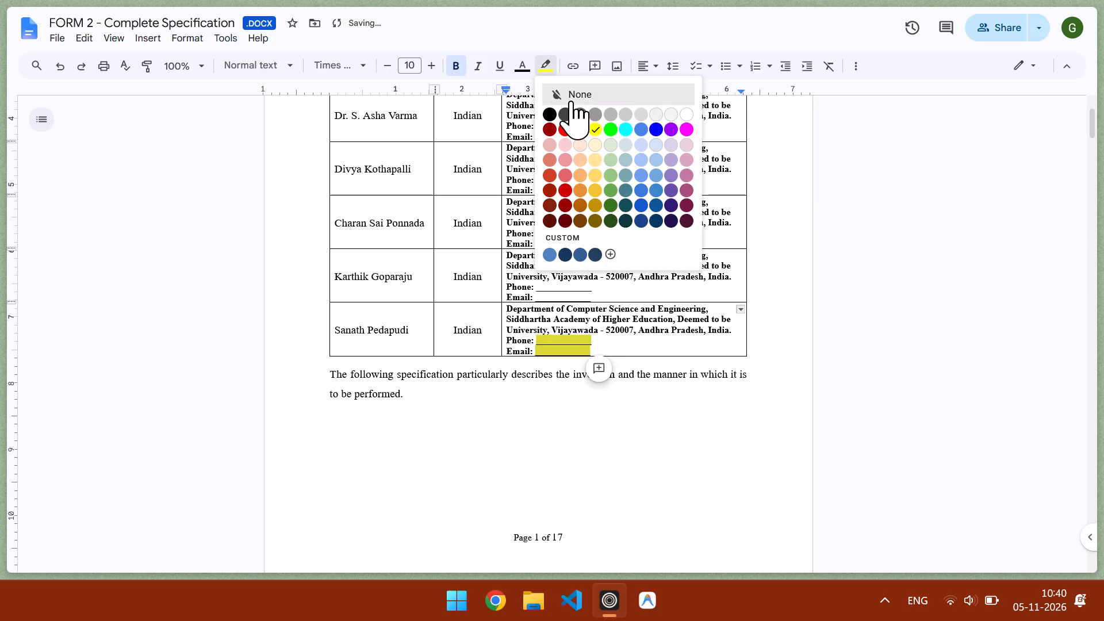
click(576, 96)
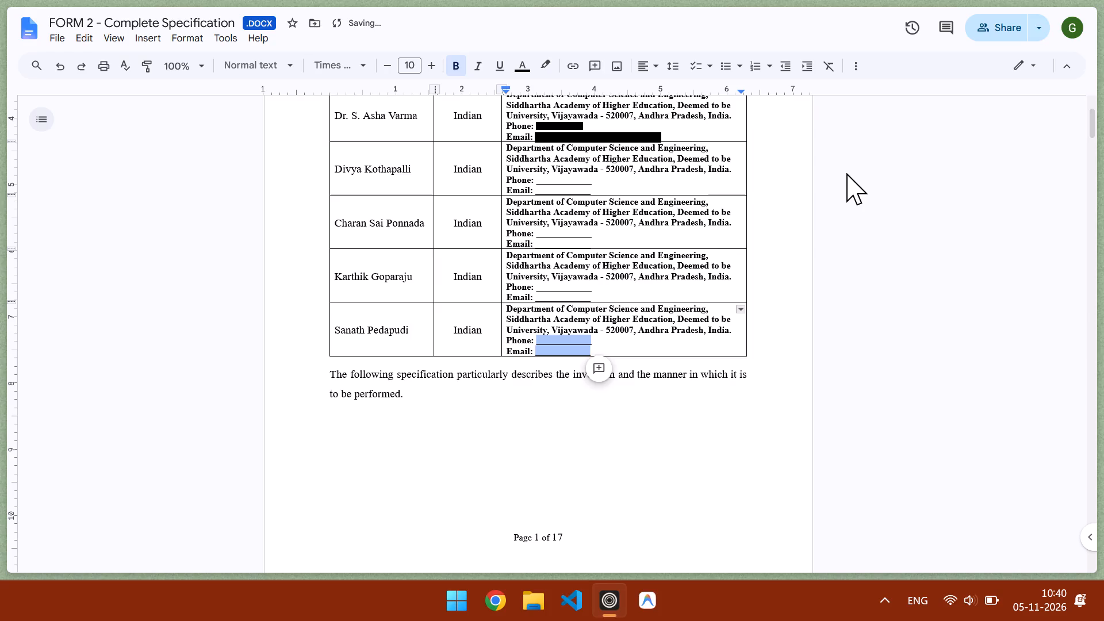
scroll(844, 181, down, 3)
scroll(721, 286, down, 1)
click(596, 385)
scroll(603, 381, up, 7)
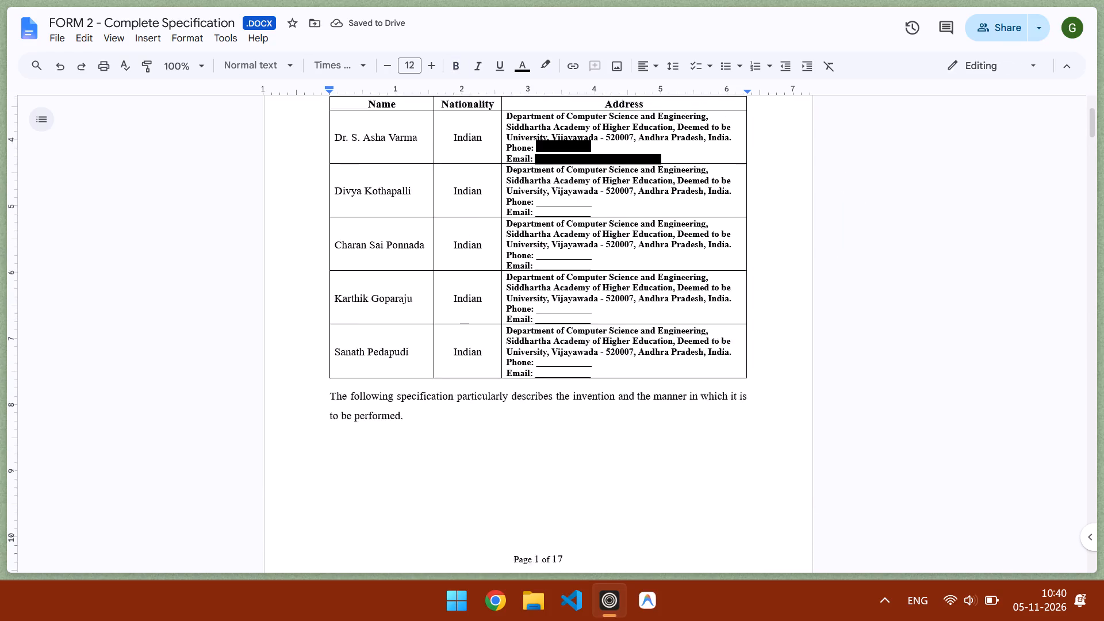
Clear the yellow highlight from the two date blanks and all five applicants' signature blanks after the claims in FORM 2.
scroll(603, 381, up, 1)
scroll(604, 377, down, 11)
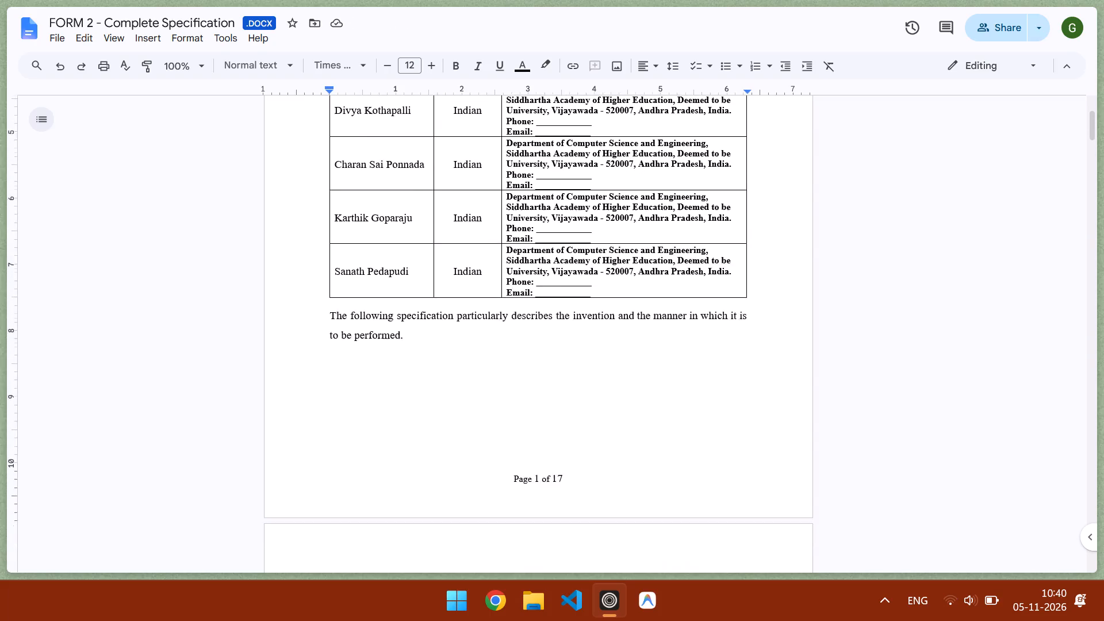
scroll(604, 377, down, 20)
scroll(604, 377, down, 9)
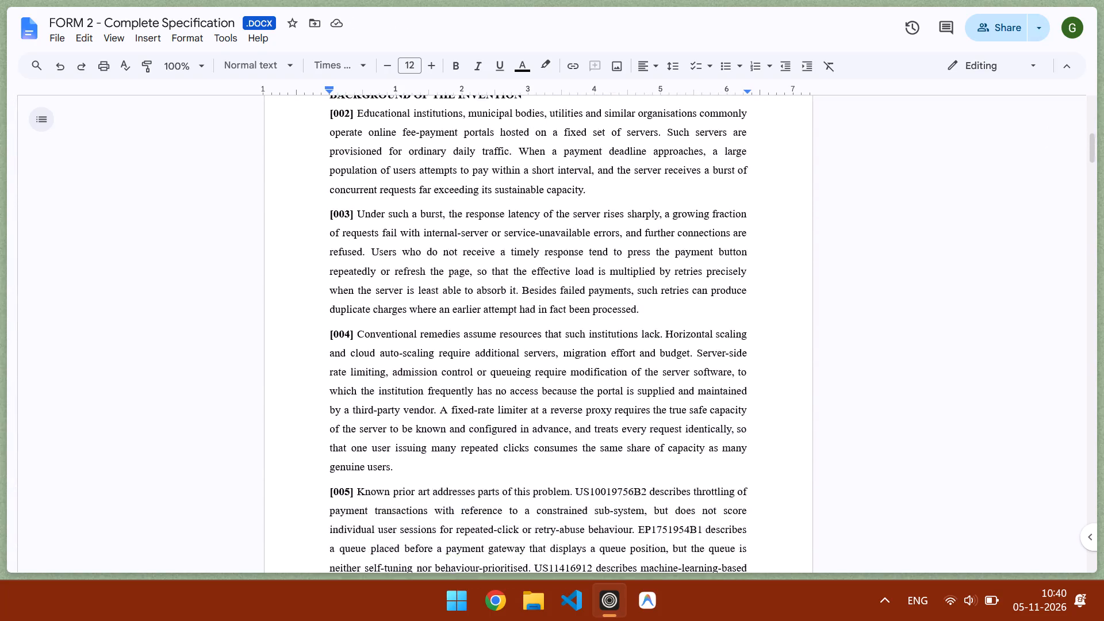
scroll(803, 324, down, 13)
middle_drag(887, 239, 891, 367)
scroll(896, 274, down, 1)
middle_drag(896, 274, 907, 377)
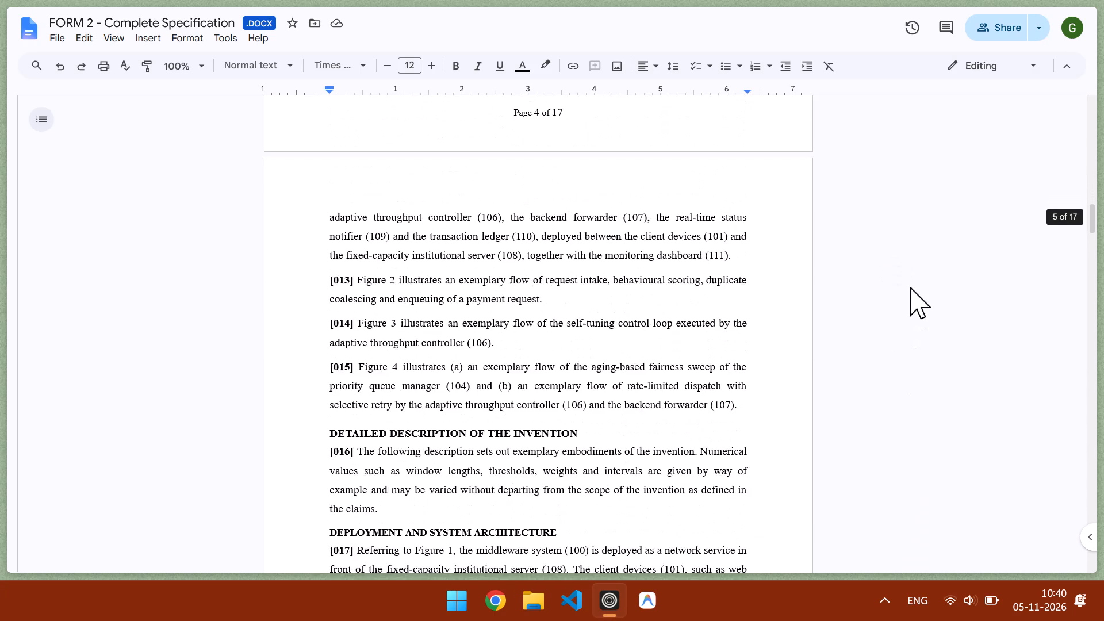
middle_drag(910, 269, 907, 382)
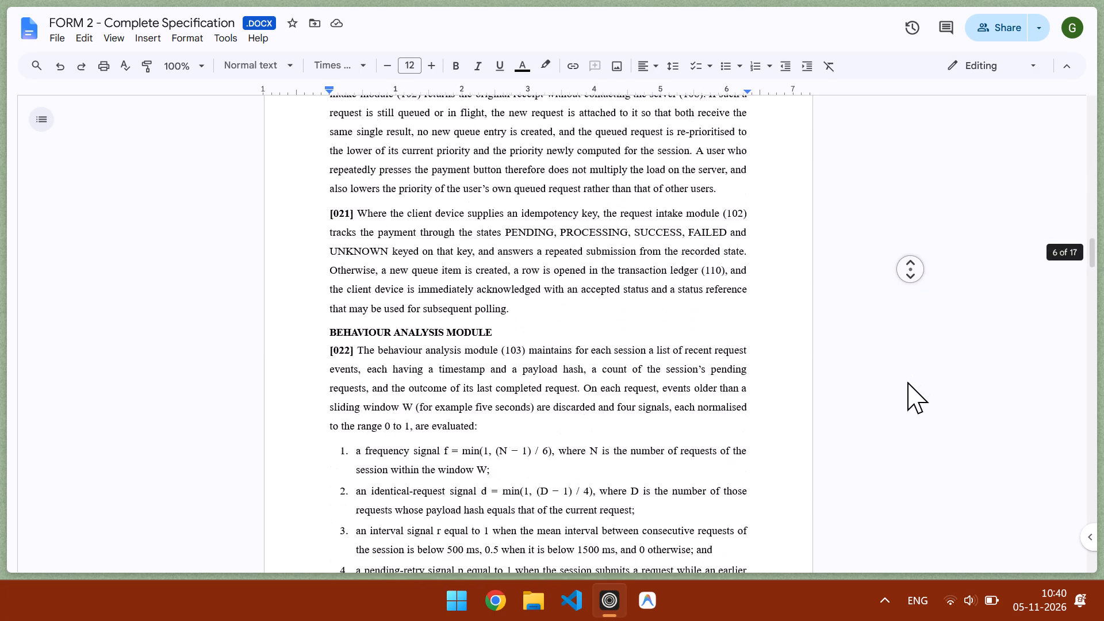
middle_drag(907, 382, 899, 410)
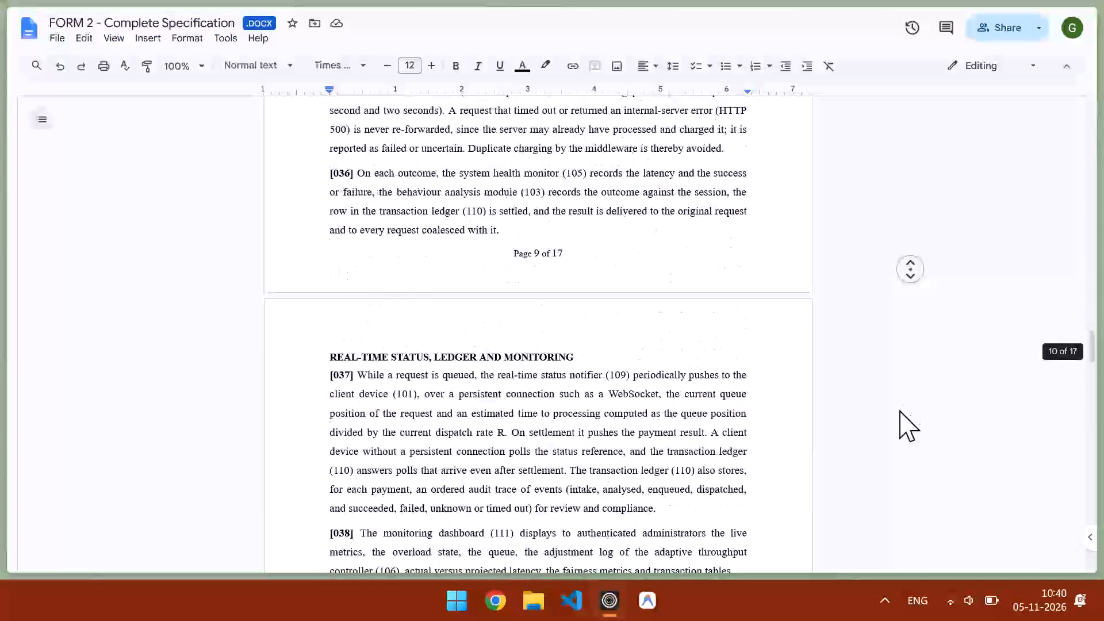
middle_drag(899, 410, 898, 411)
scroll(899, 410, up, 1)
middle_drag(890, 259, 891, 331)
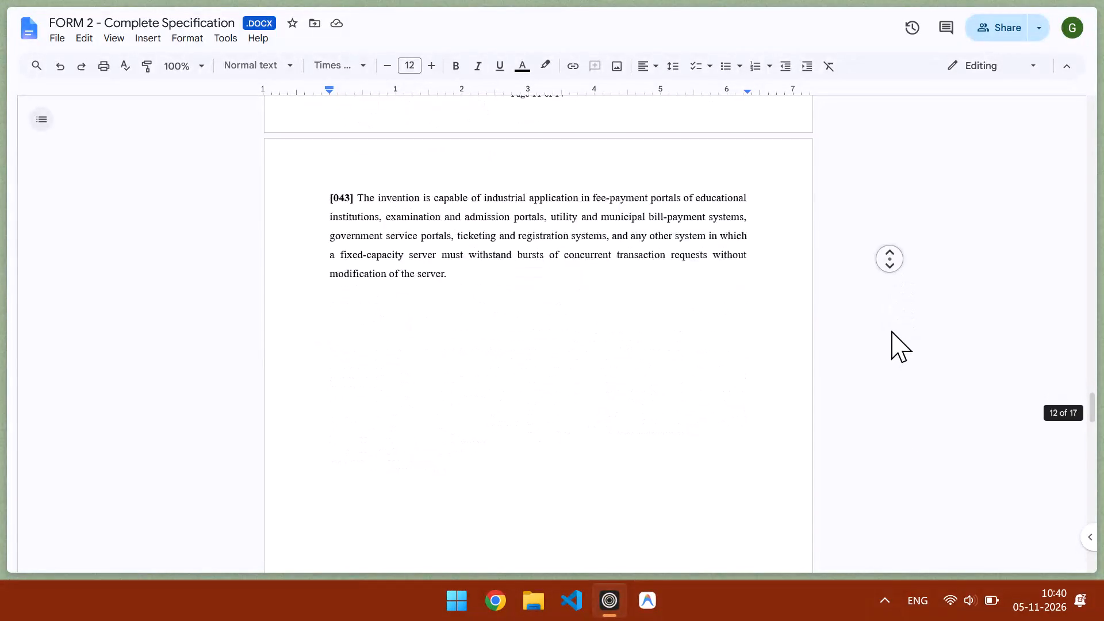
middle_drag(891, 331, 880, 351)
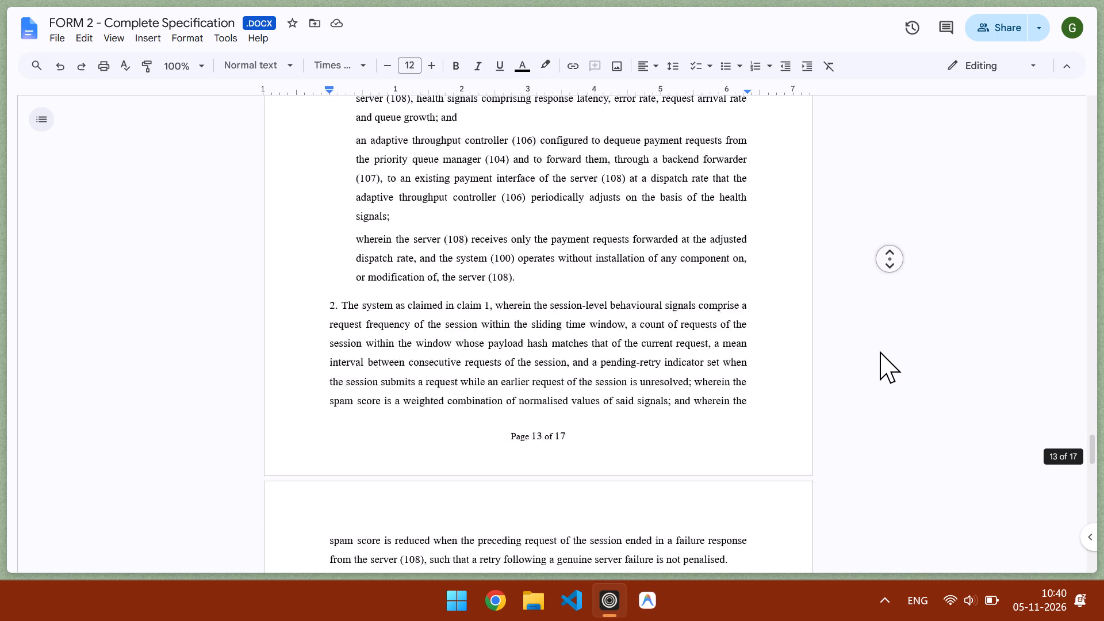
middle_drag(880, 351, 873, 405)
scroll(788, 402, up, 20)
scroll(788, 402, up, 2)
double_click(404, 225)
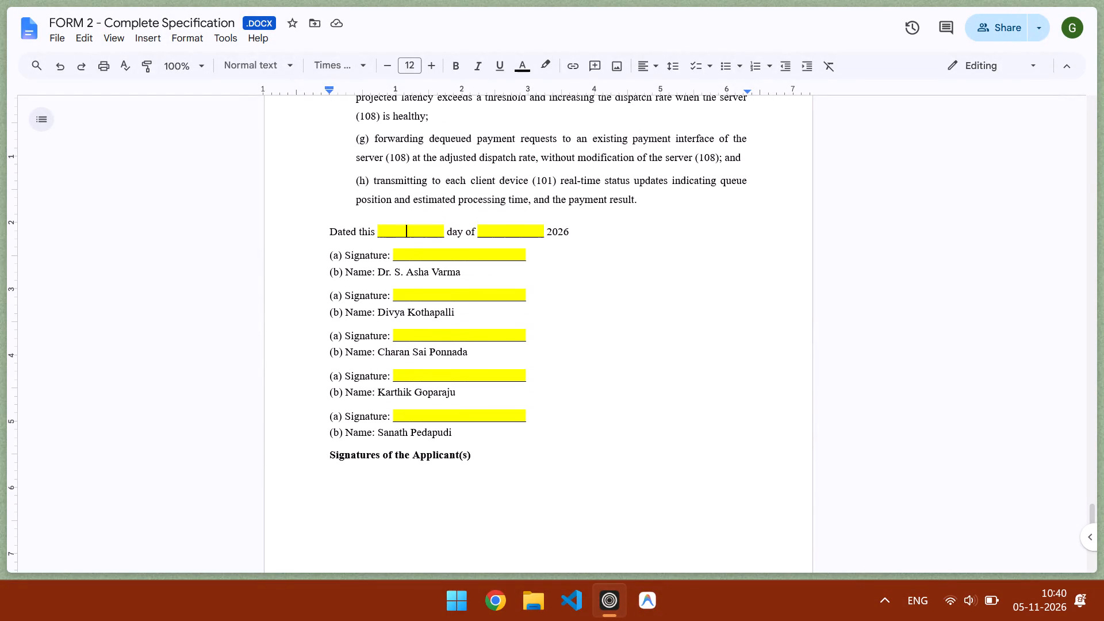
ctrl+double_click(528, 229)
ctrl+double_click(480, 254)
ctrl+double_click(470, 296)
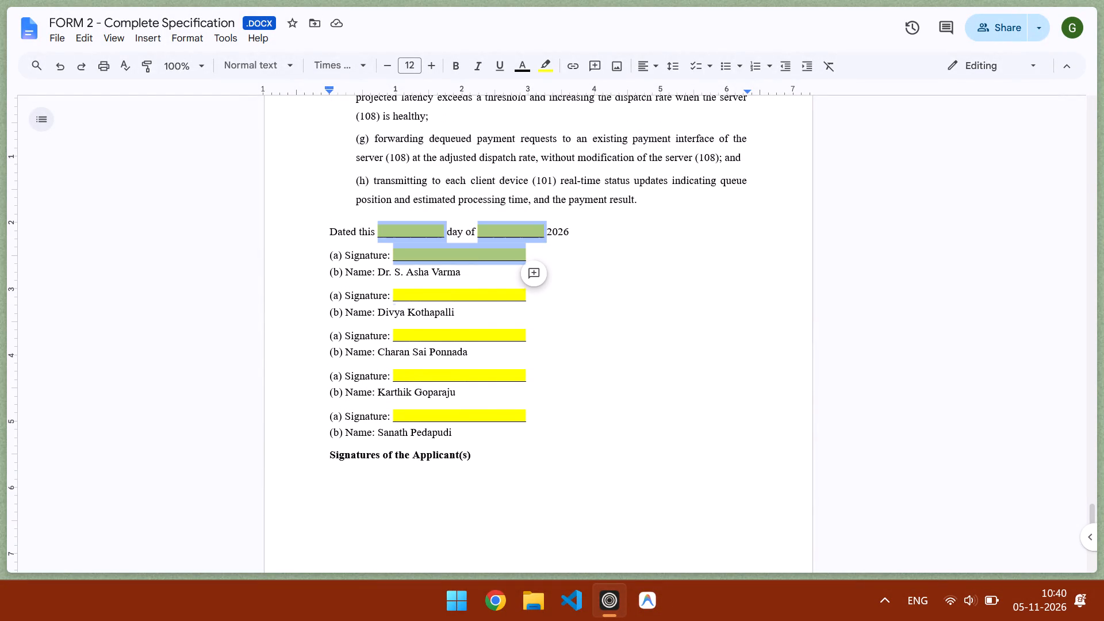
ctrl+double_click(466, 331)
ctrl+double_click(473, 371)
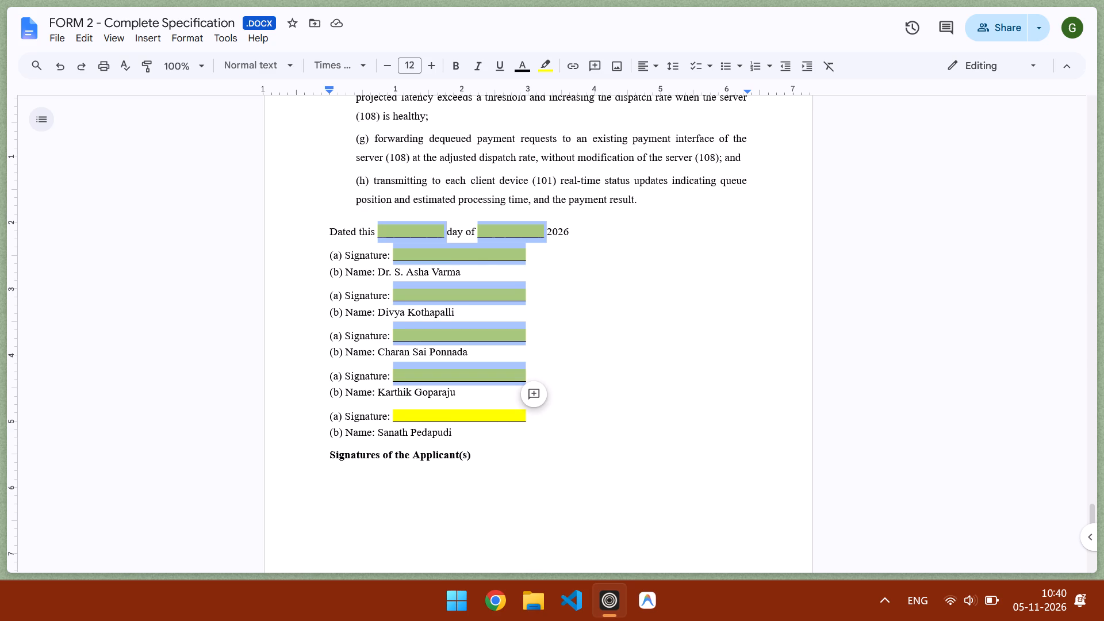
ctrl+double_click(477, 412)
click(555, 68)
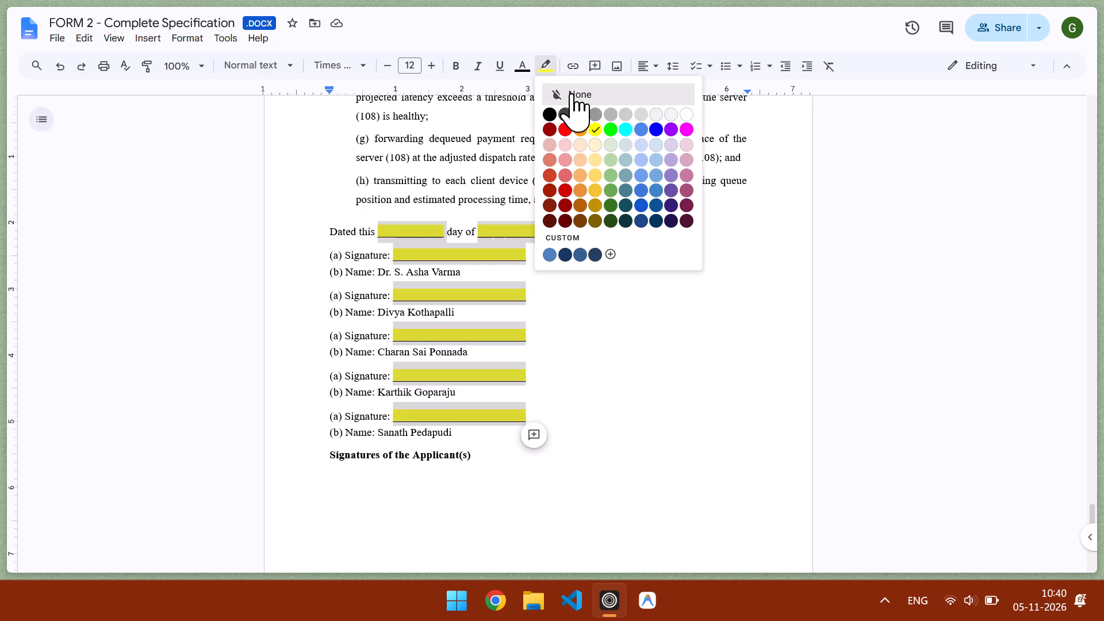
click(572, 93)
Check the abstract page through the end of FORM 2, and recheck the applicants table on the first page.
scroll(714, 302, down, 20)
scroll(714, 302, down, 12)
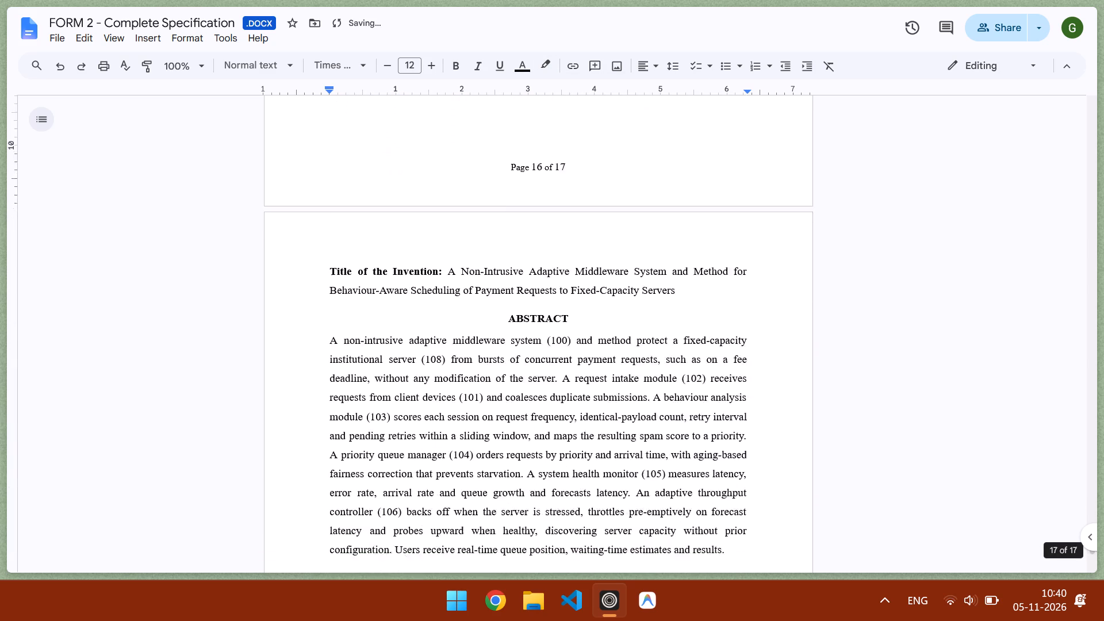
scroll(720, 320, down, 20)
scroll(720, 320, down, 11)
middle_drag(889, 374, 887, 292)
scroll(889, 374, down, 1)
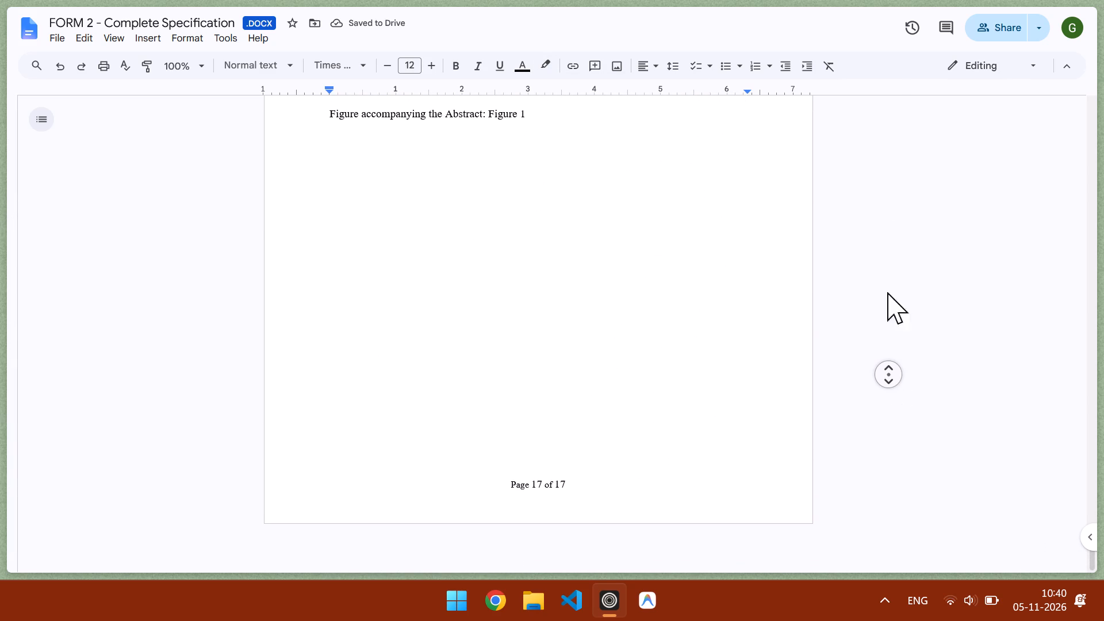
middle_drag(887, 292, 885, 189)
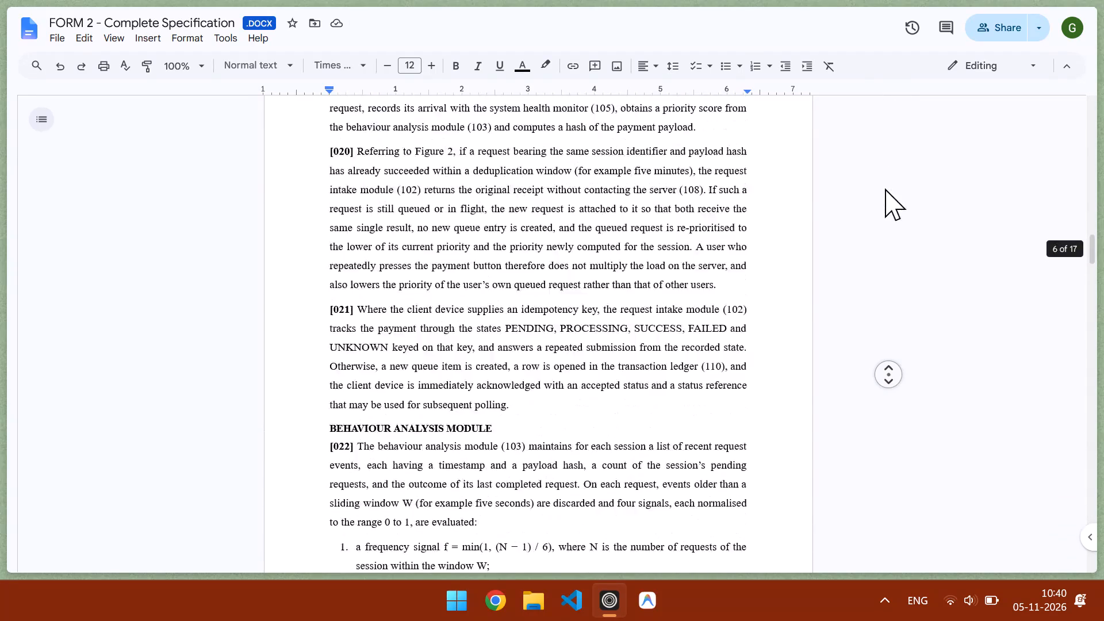
middle_drag(885, 189, 871, 71)
scroll(837, 233, down, 10)
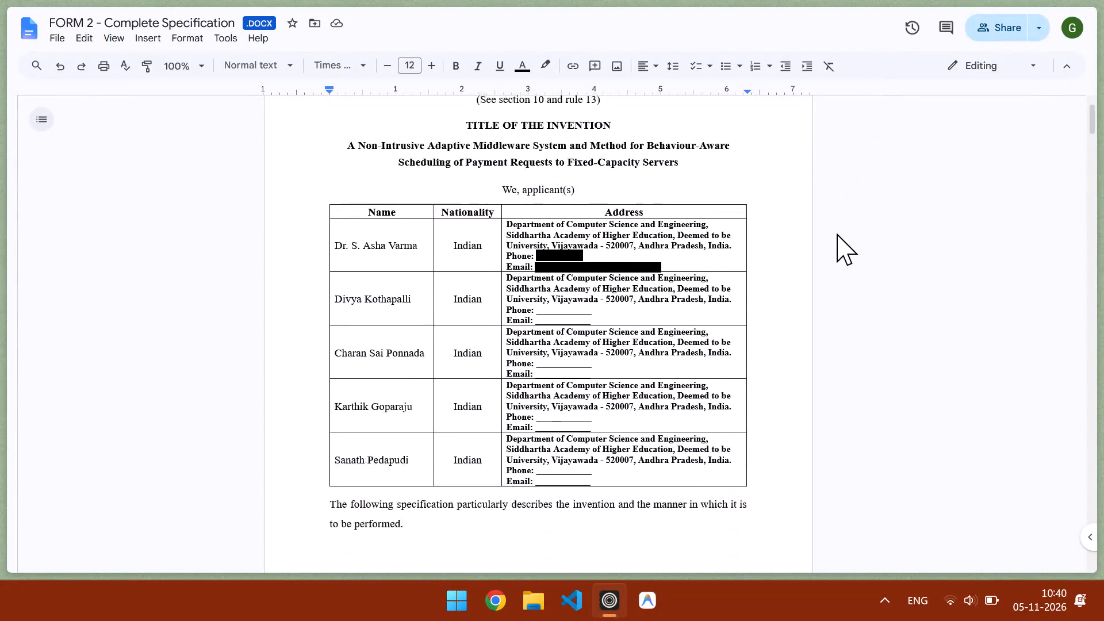
scroll(837, 233, down, 3)
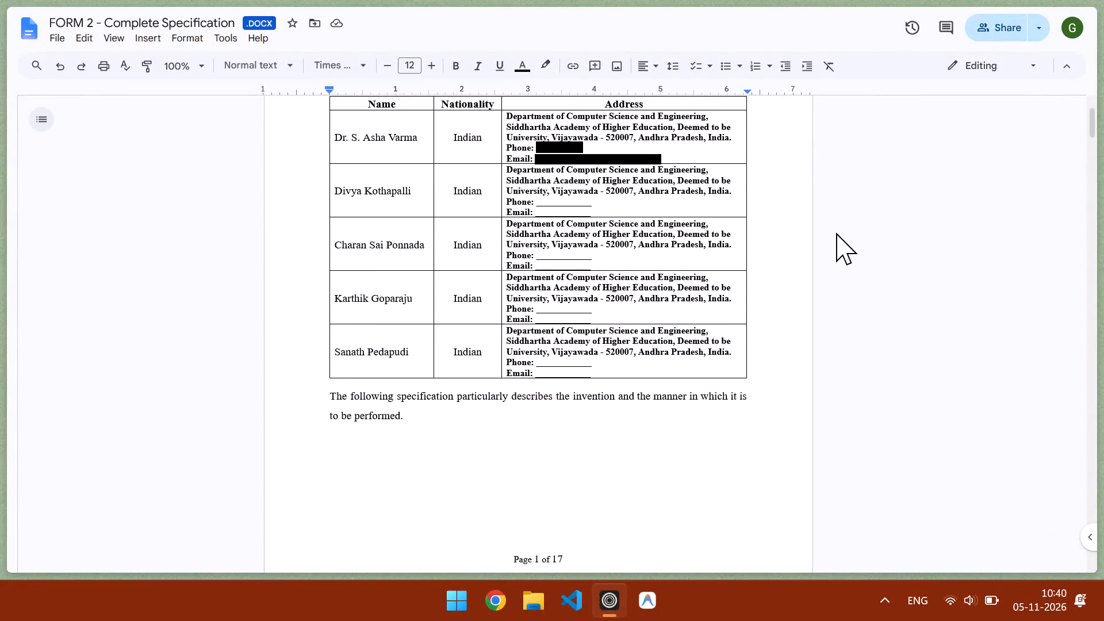
scroll(835, 232, up, 4)
scroll(835, 232, down, 6)
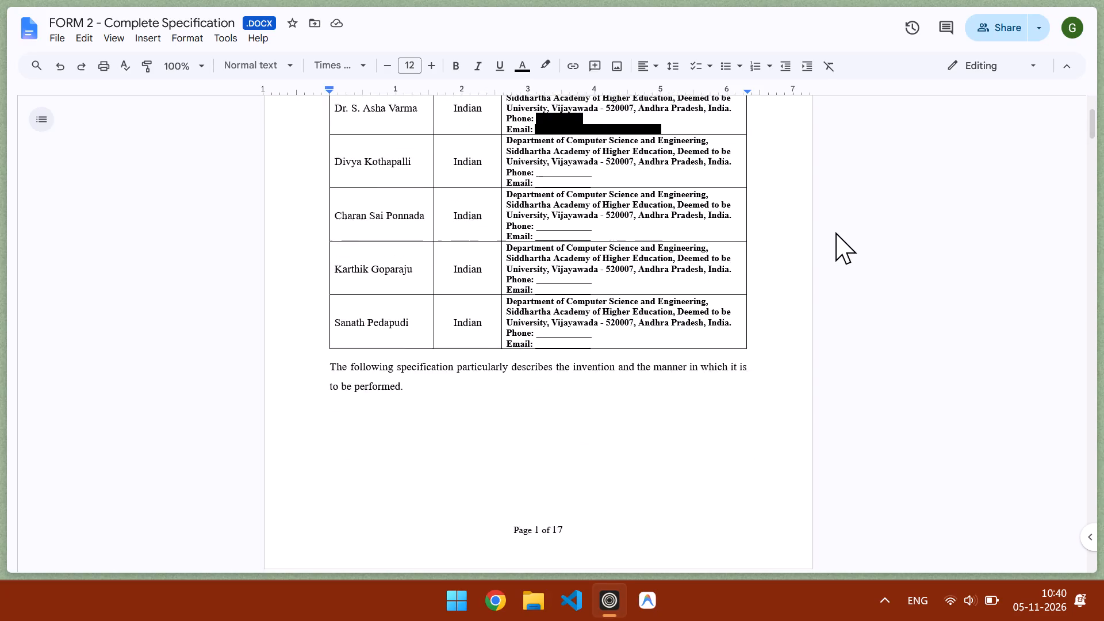
Read through the Field of the Invention and Background of the Invention sections, including the prior-art paragraph.
scroll(799, 216, down, 2)
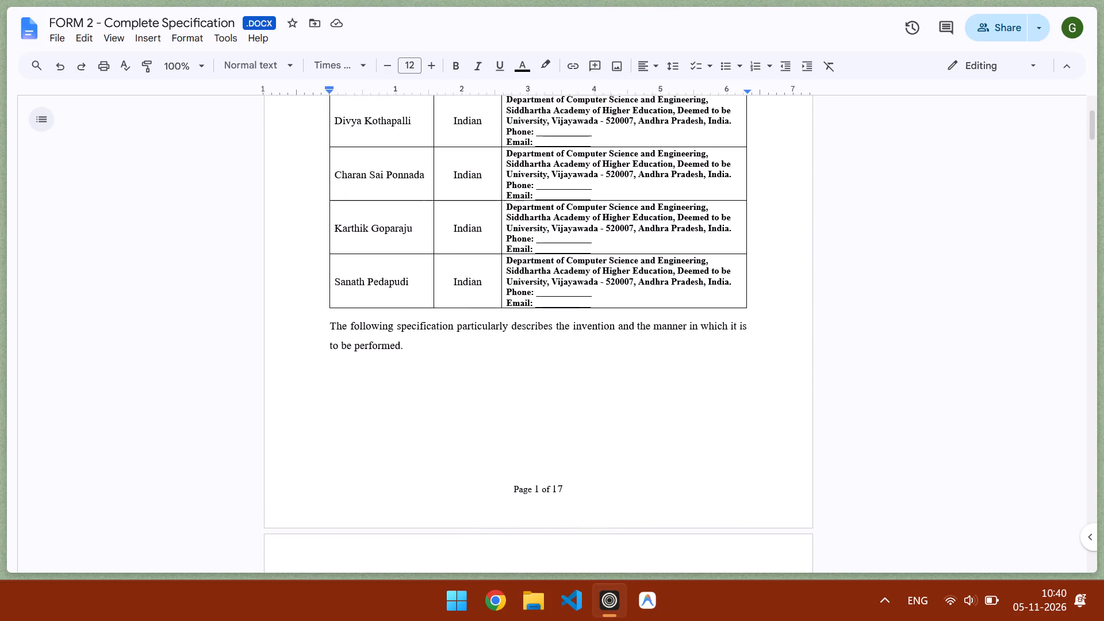
scroll(813, 218, down, 4)
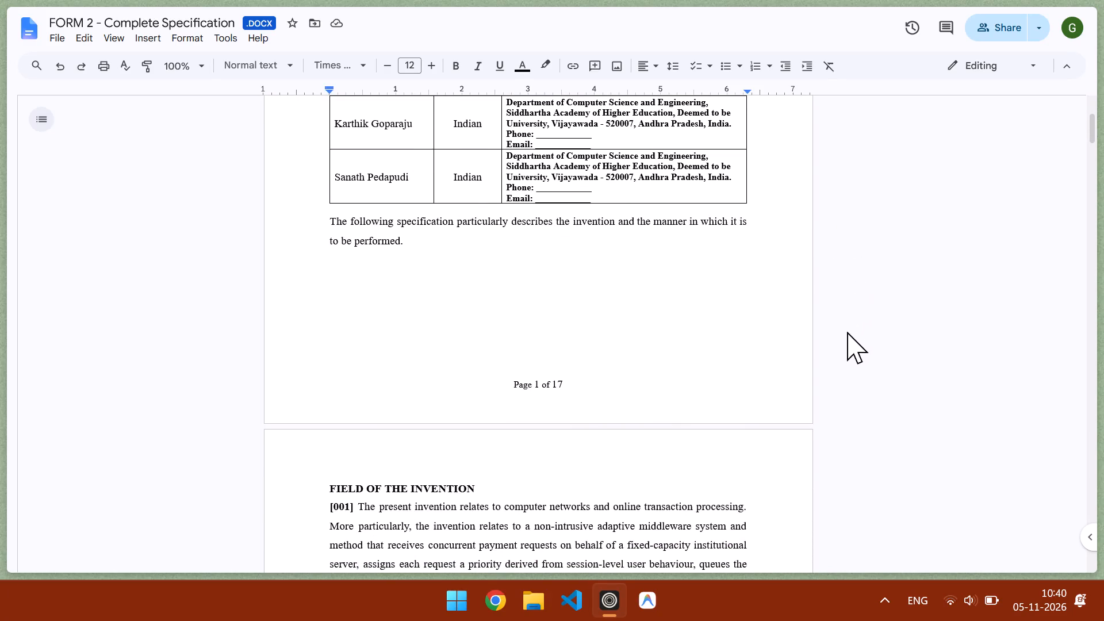
scroll(845, 337, down, 3)
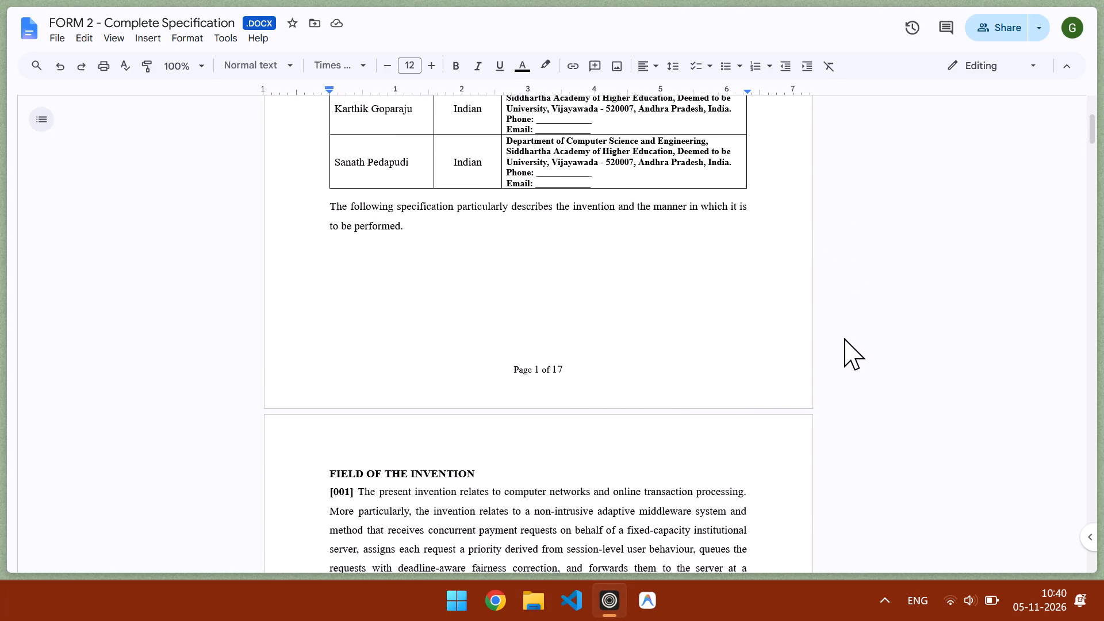
scroll(844, 340, down, 12)
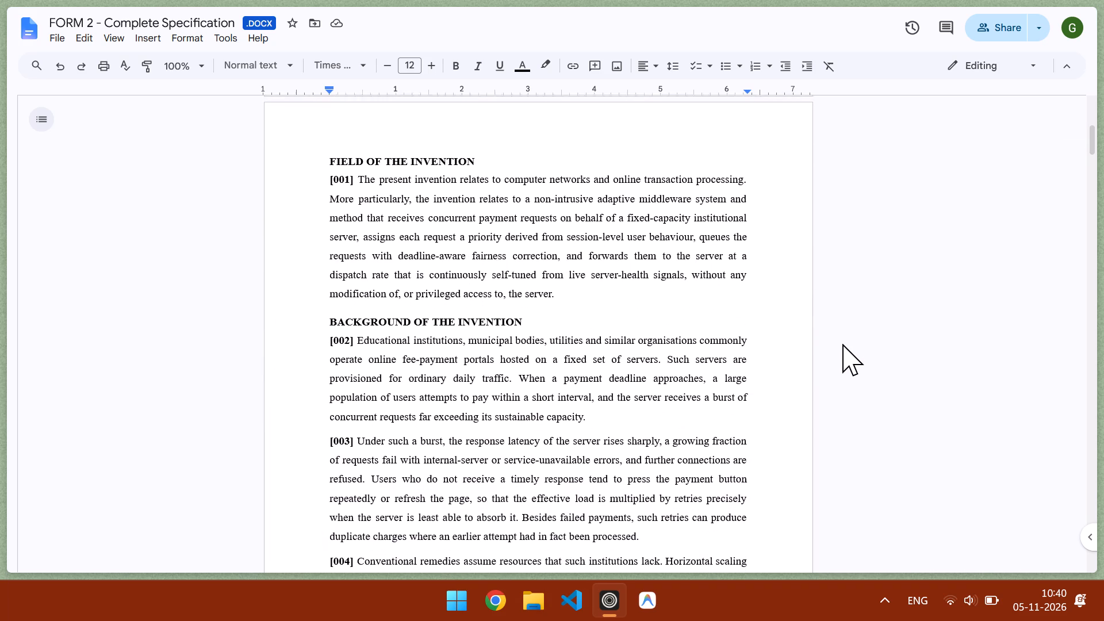
scroll(842, 344, down, 8)
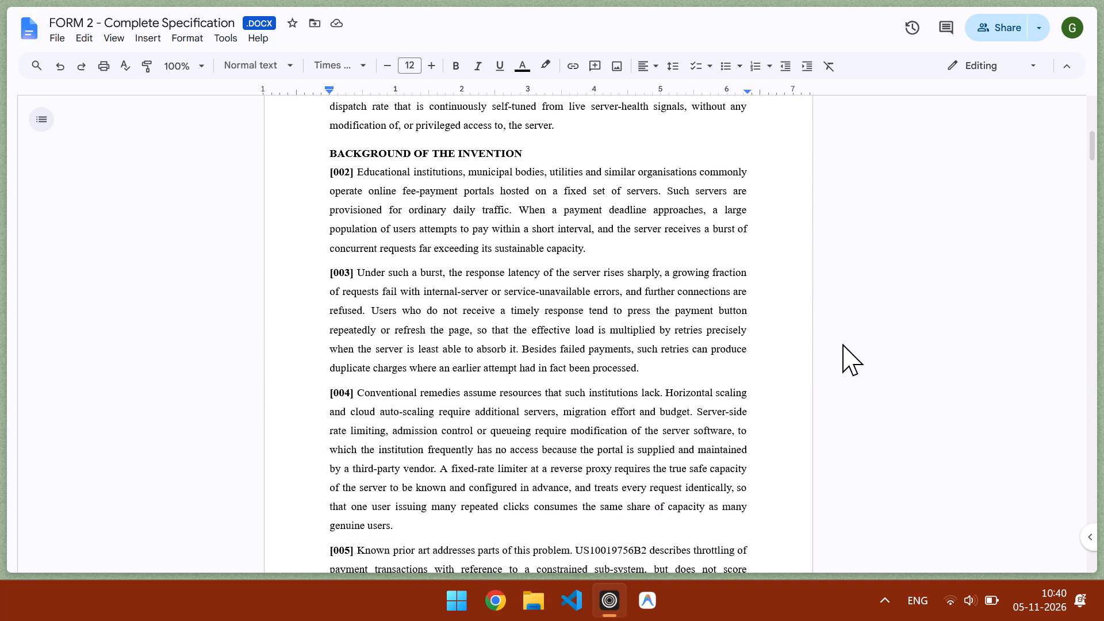
scroll(842, 344, down, 8)
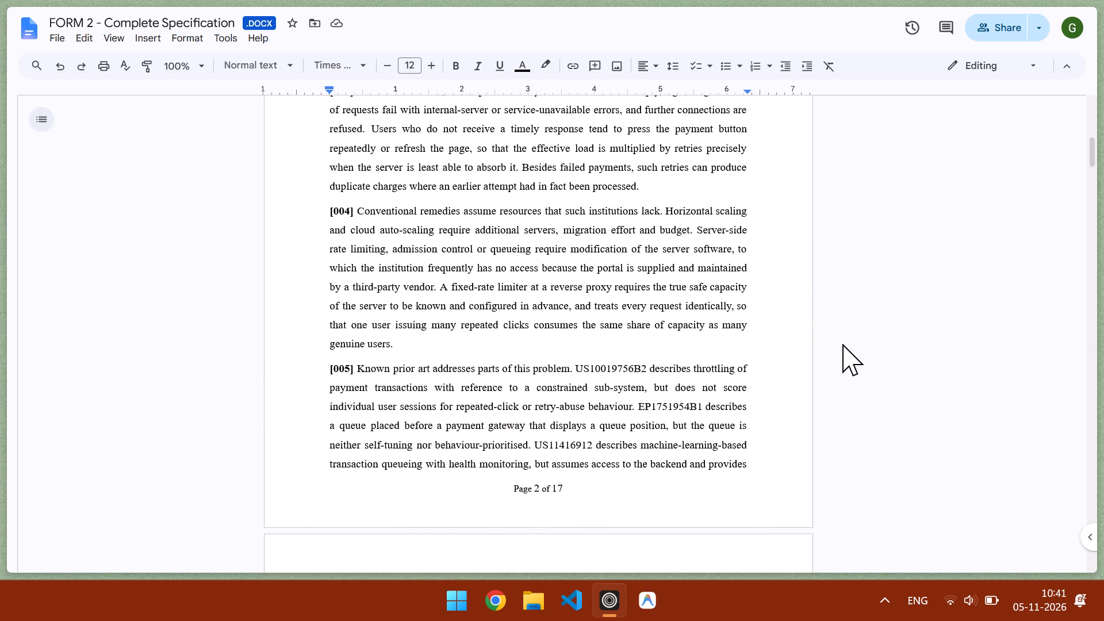
scroll(842, 344, down, 11)
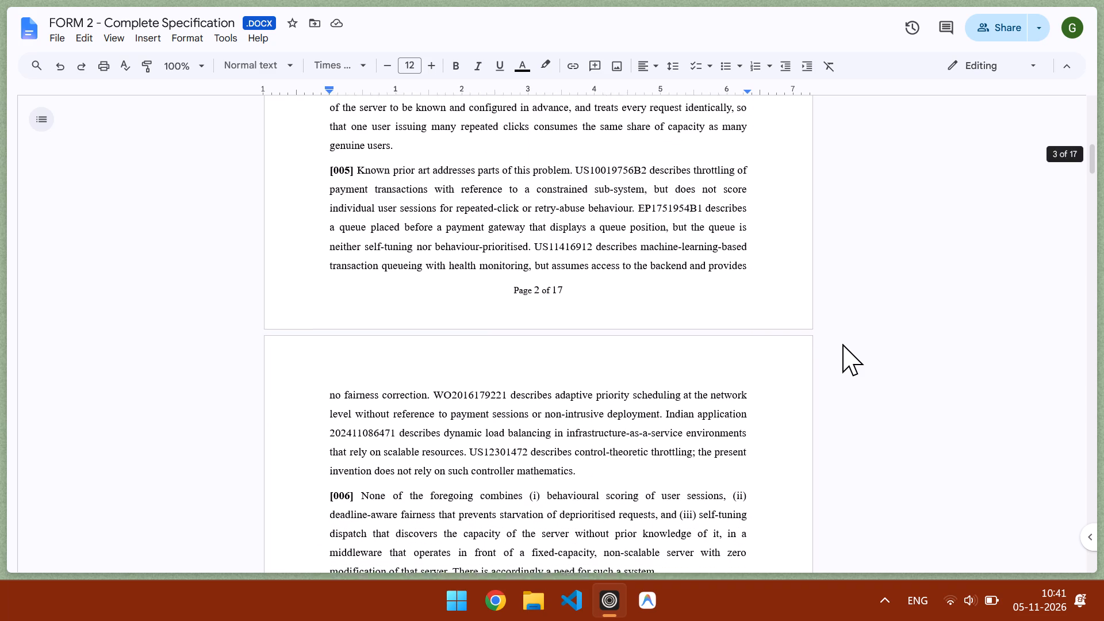
Read through the Objectives of the Invention and the opening paragraphs of the Summary of the Invention.
scroll(842, 344, down, 17)
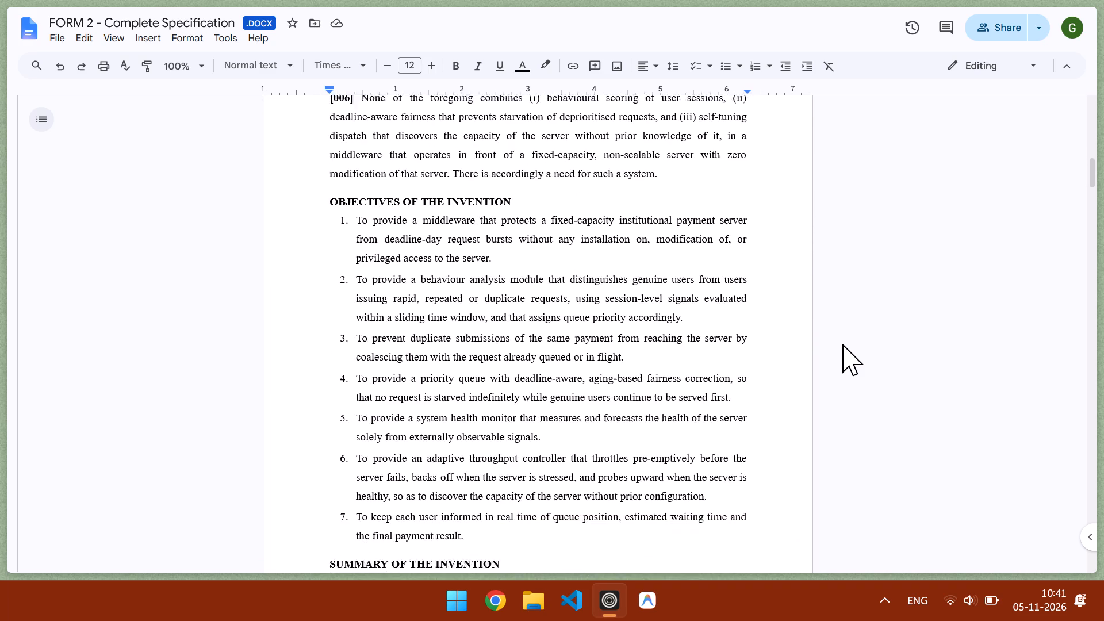
scroll(842, 344, down, 10)
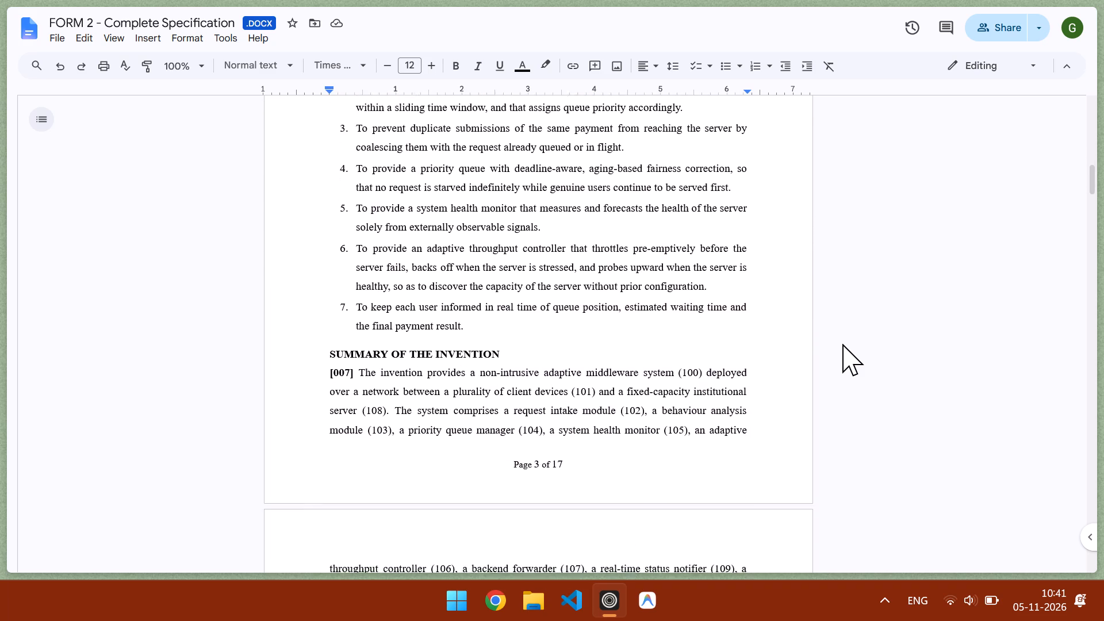
scroll(842, 344, down, 7)
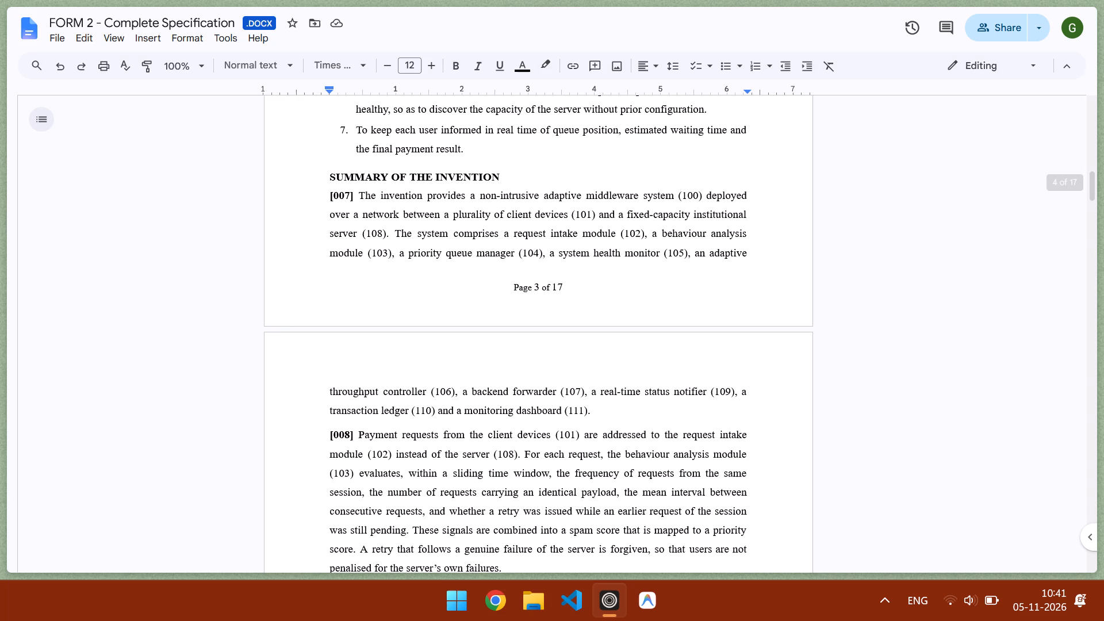
scroll(532, 522, up, 2)
scroll(534, 519, down, 9)
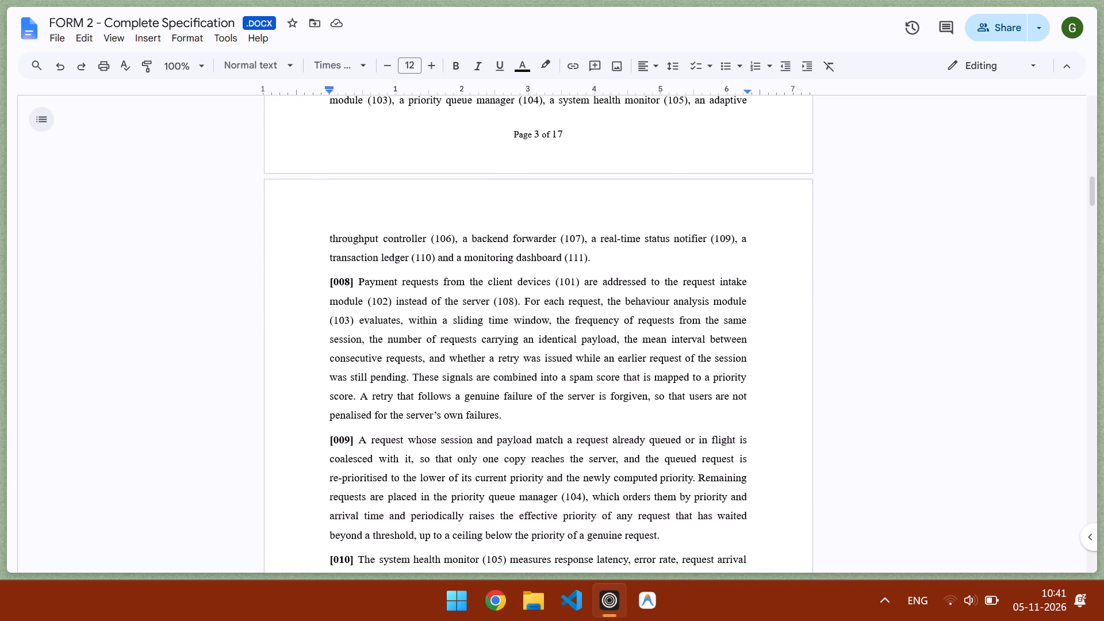
Return to the first page of FORM 2 and recheck the applicants table, including the second applicant's phone and email blanks.
scroll(735, 492, up, 15)
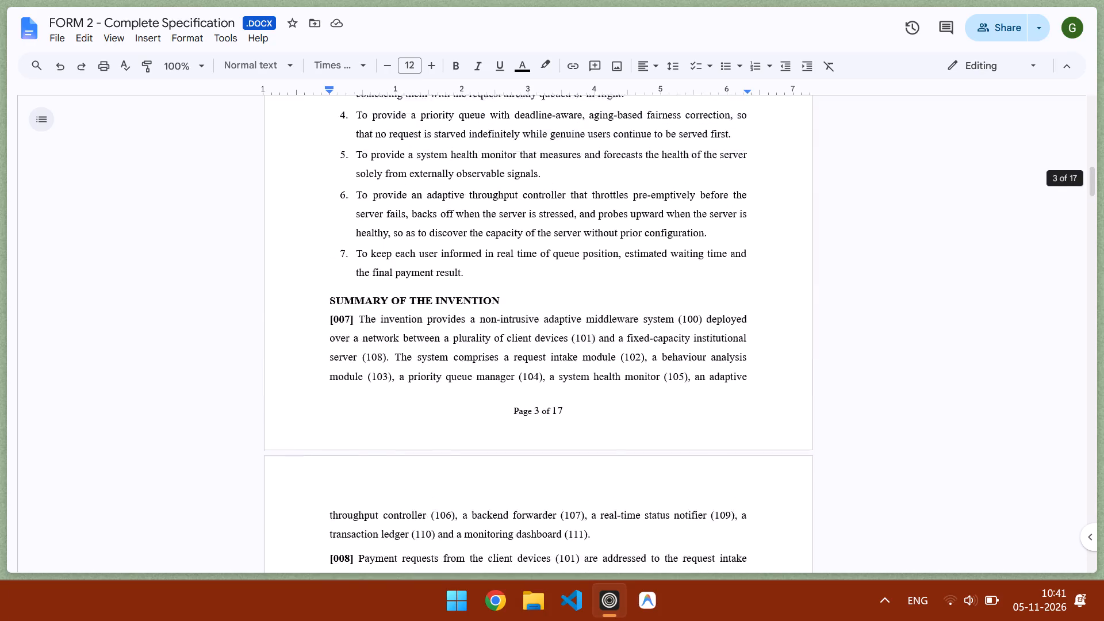
scroll(733, 485, up, 20)
scroll(733, 485, up, 13)
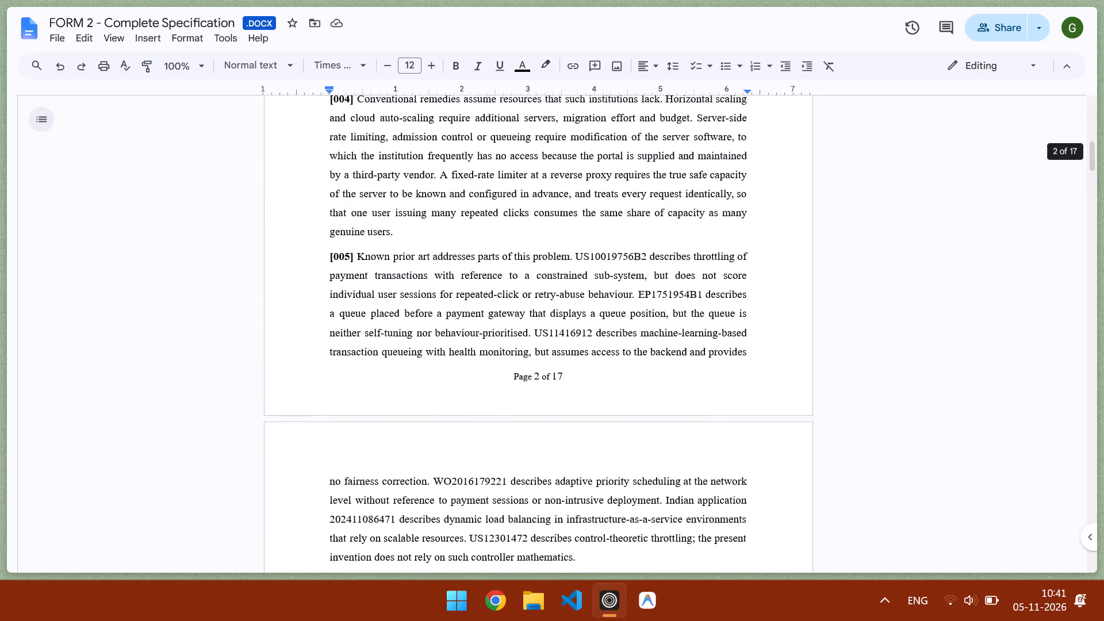
scroll(726, 486, up, 13)
scroll(724, 487, up, 15)
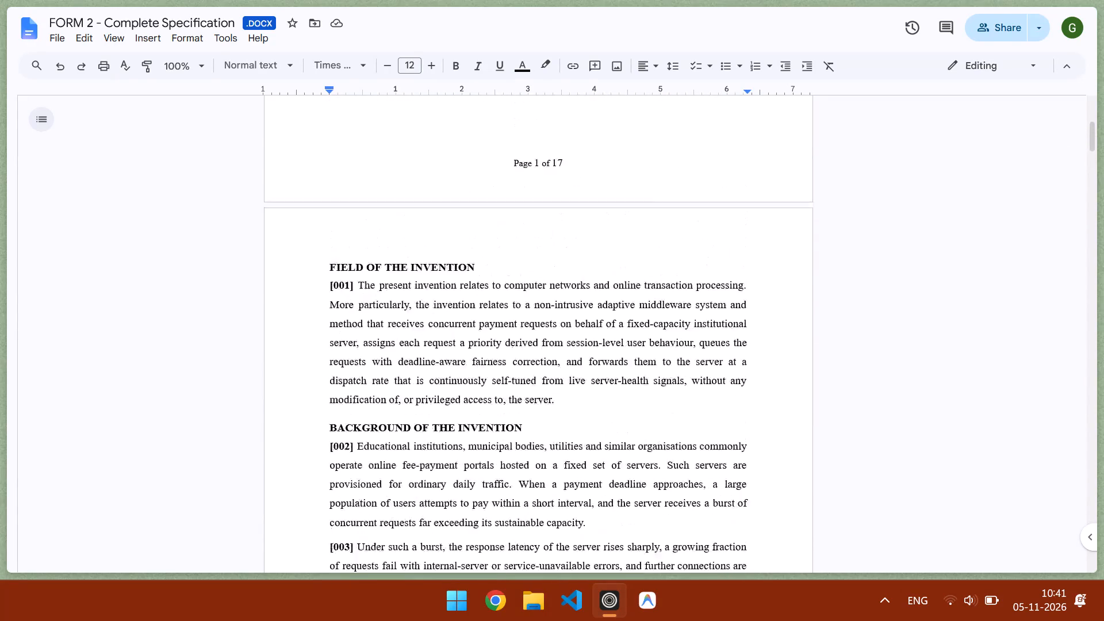
scroll(723, 487, up, 20)
scroll(723, 487, up, 7)
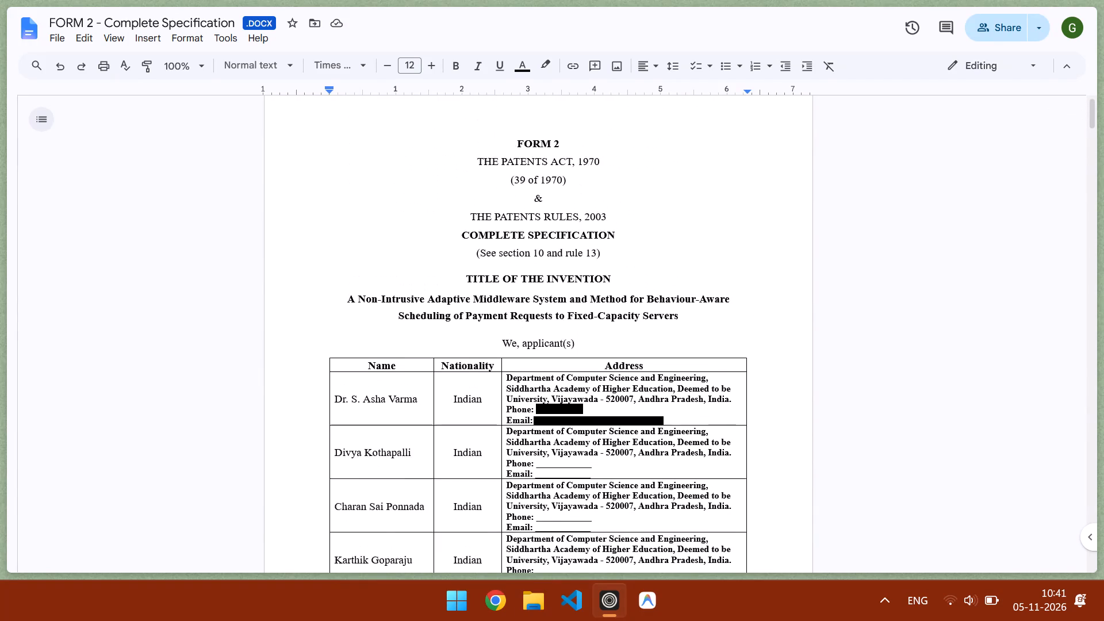
scroll(600, 478, down, 4)
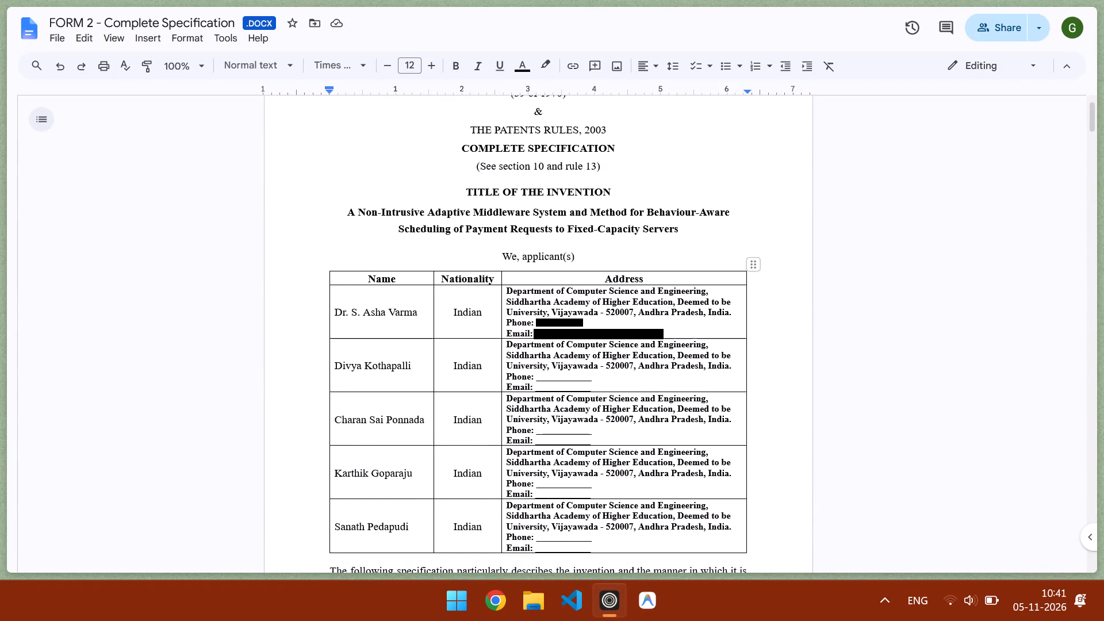
double_click(557, 378)
double_click(546, 386)
scroll(662, 367, down, 5)
scroll(801, 363, up, 12)
click(822, 364)
scroll(822, 364, up, 11)
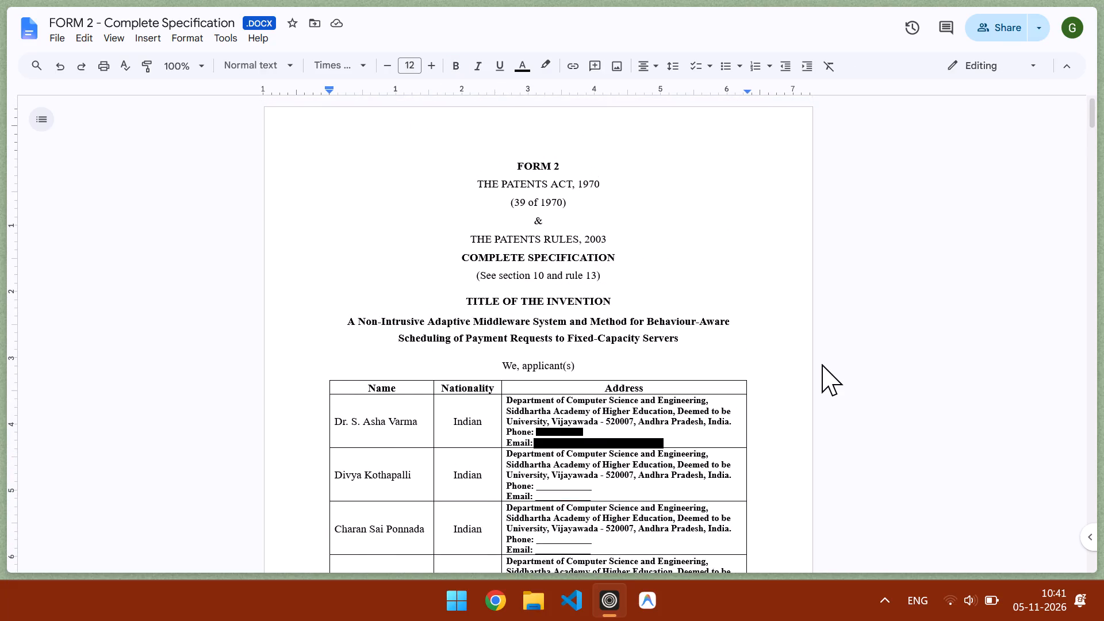
scroll(822, 364, down, 16)
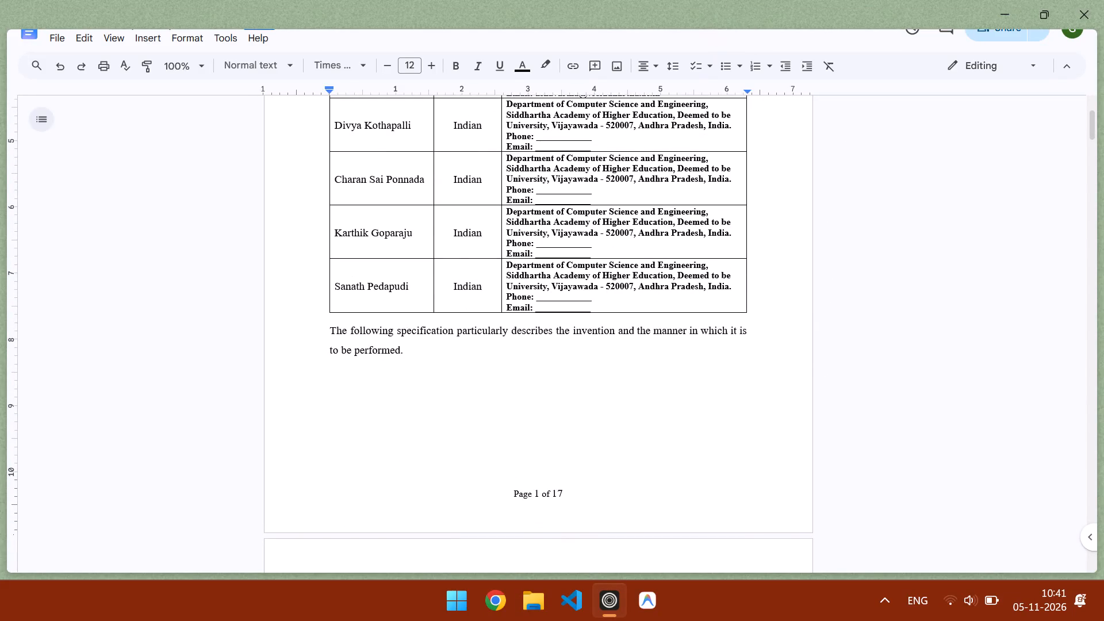
Skim FORM 2 from the first page through the Background and Objectives sections, returning to prior-art paragraph [005].
scroll(710, 338, down, 20)
scroll(635, 299, down, 7)
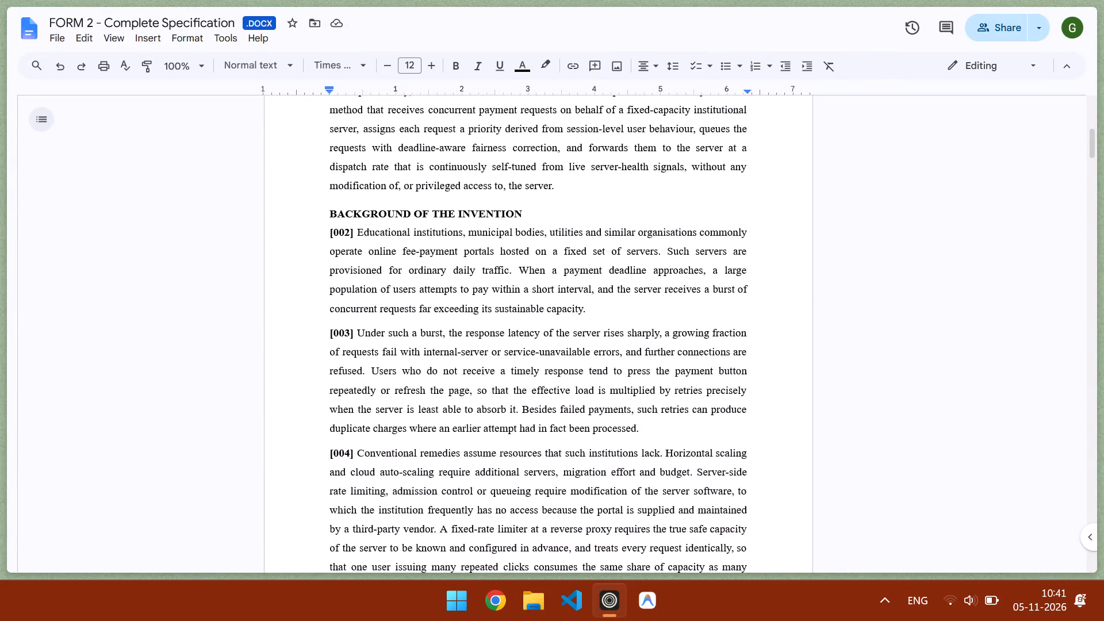
scroll(634, 299, down, 20)
scroll(634, 299, down, 14)
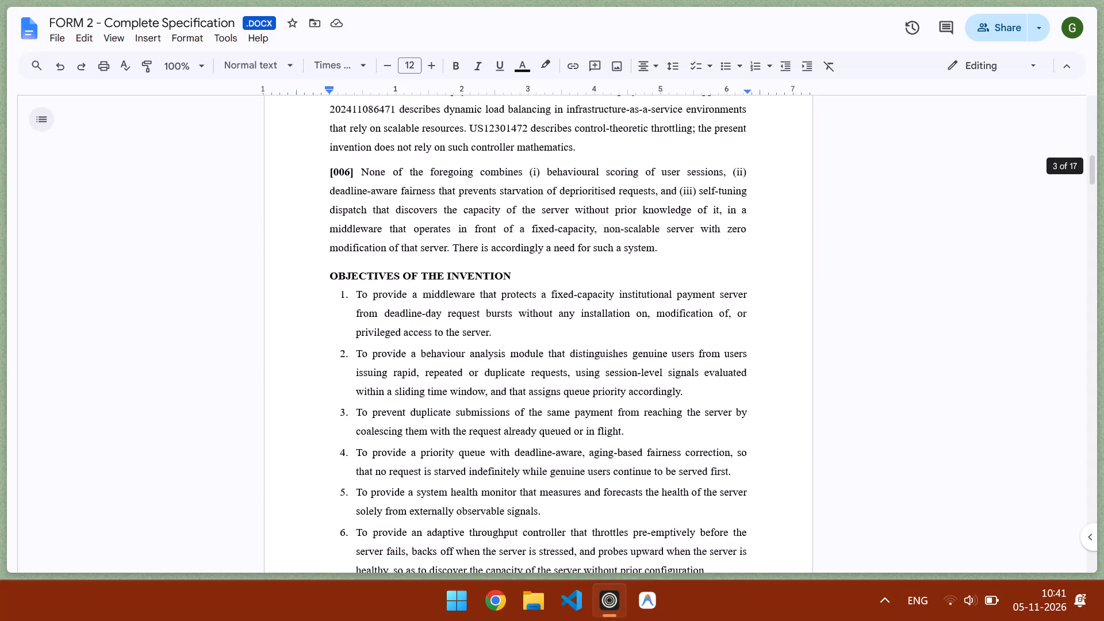
scroll(634, 271, down, 2)
scroll(561, 244, up, 20)
scroll(561, 244, up, 3)
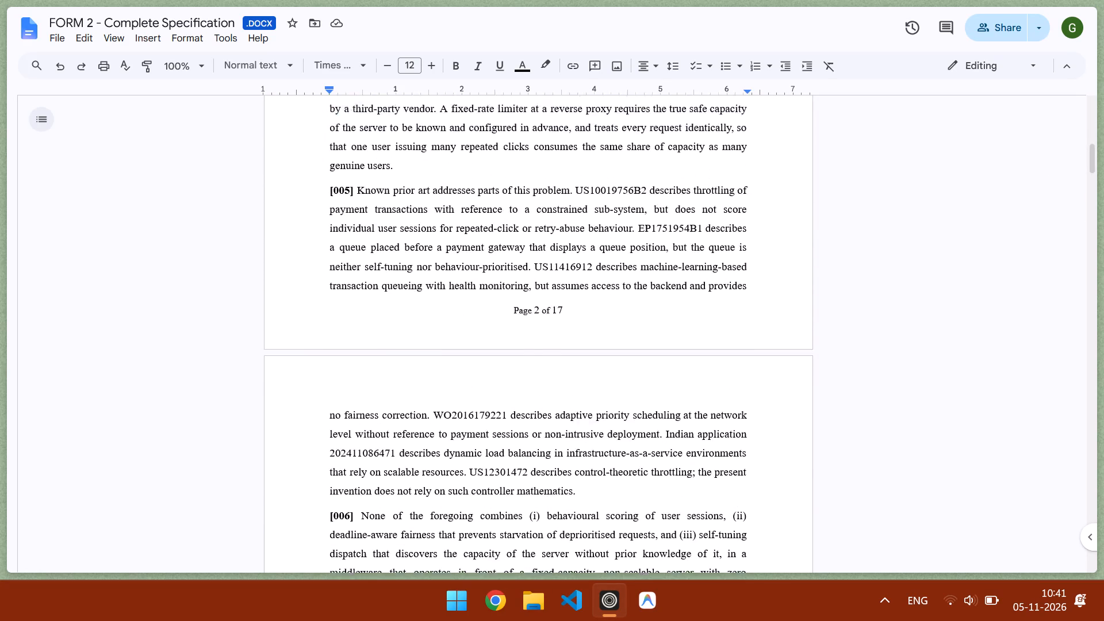
scroll(561, 244, up, 1)
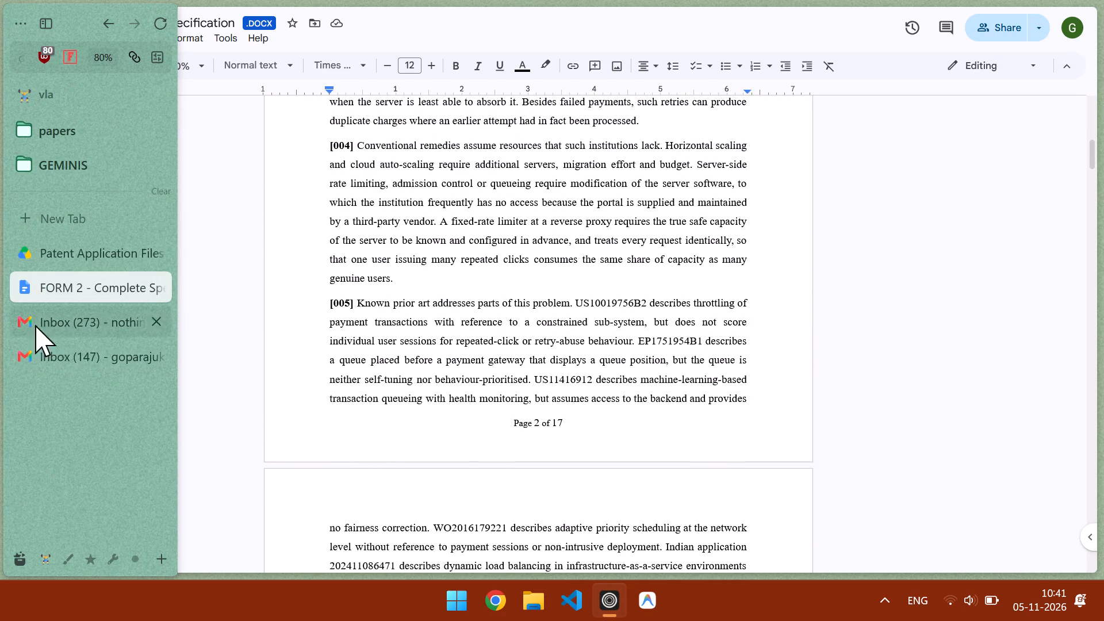
click(66, 259)
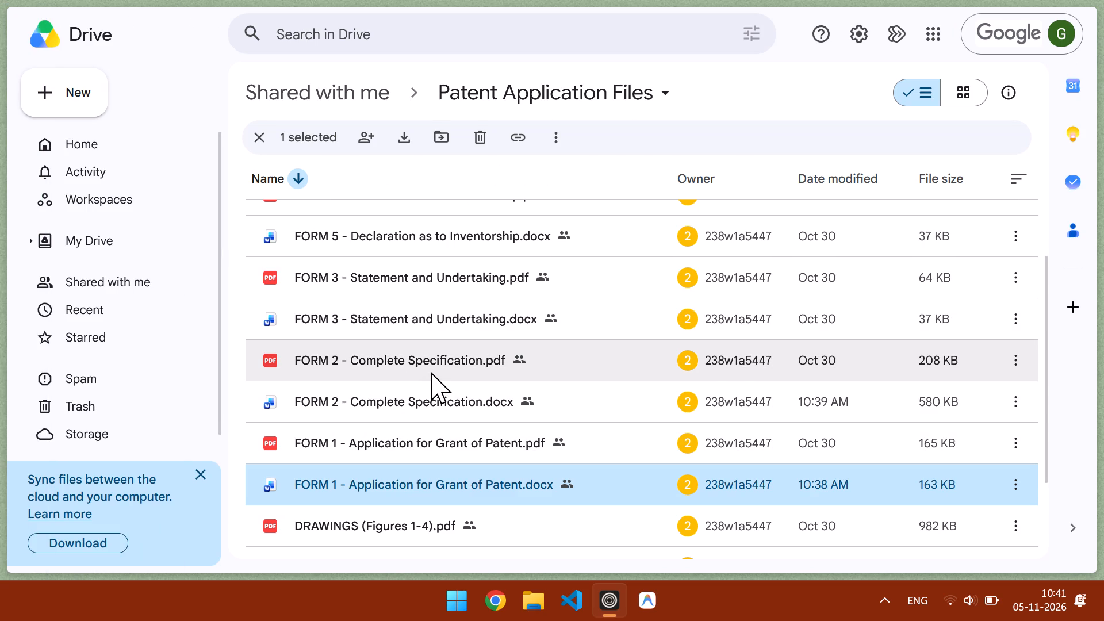
scroll(431, 372, up, 12)
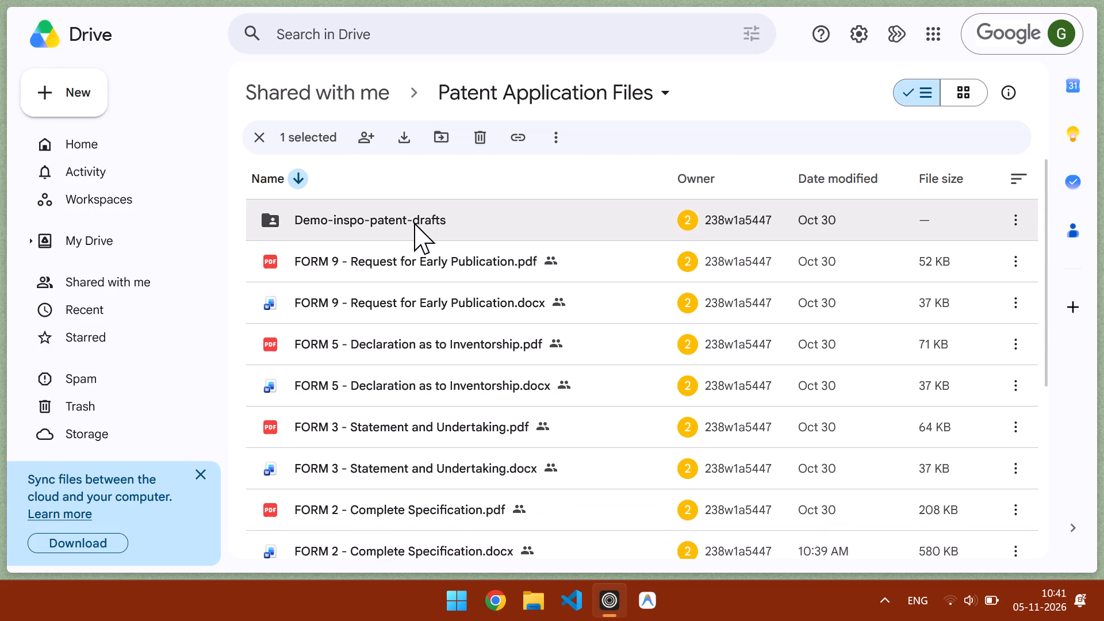
double_click(414, 223)
scroll(515, 349, down, 12)
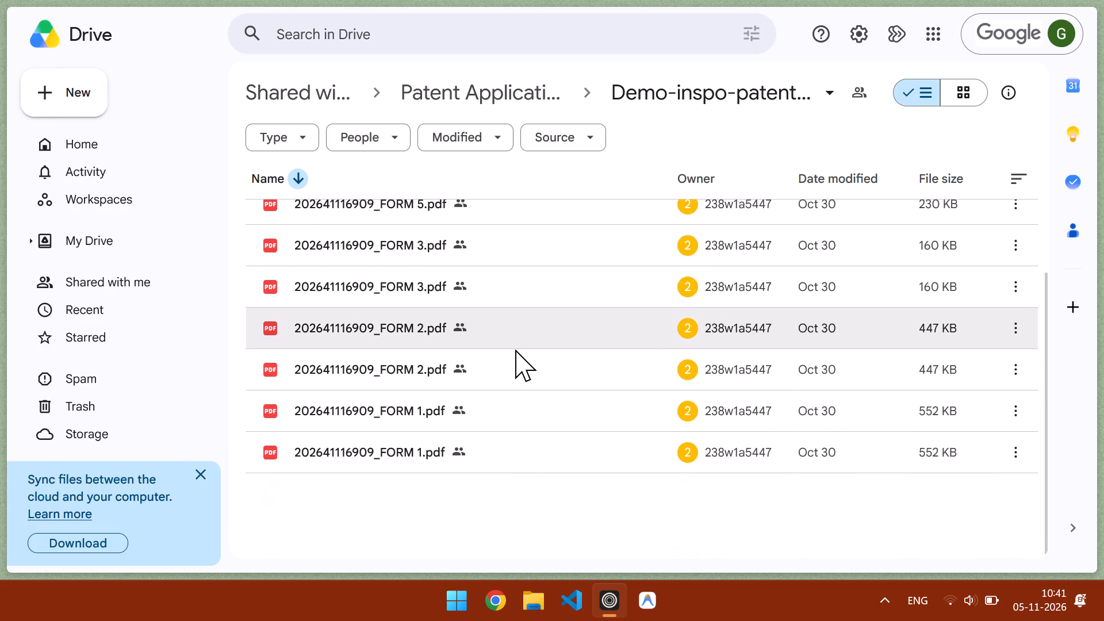
scroll(515, 350, down, 3)
double_click(518, 362)
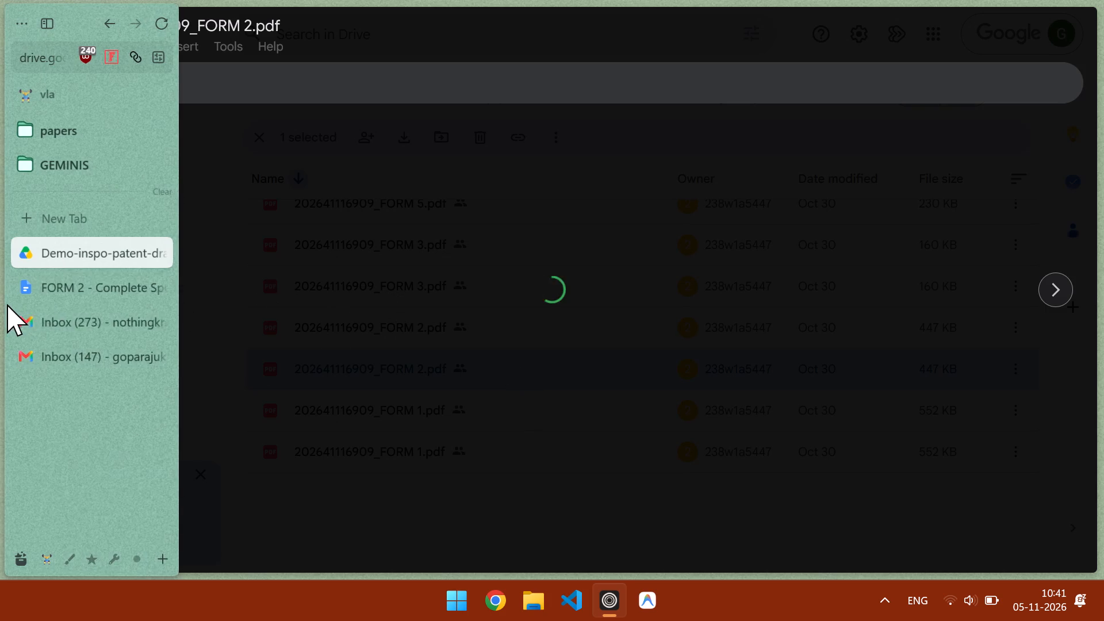
Join the sample FORM 2 PDF tab and the FORM 2 - Complete Specification tab into a side-by-side split view.
click(88, 292)
drag(88, 292, 98, 265)
click(98, 261)
click(99, 256)
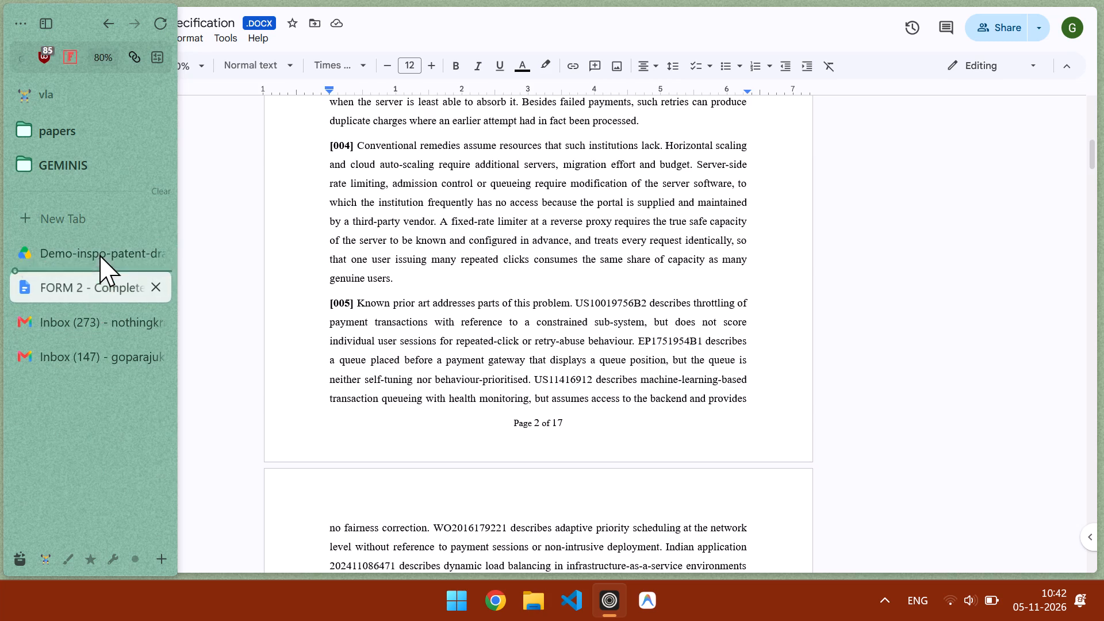
right_click(89, 283)
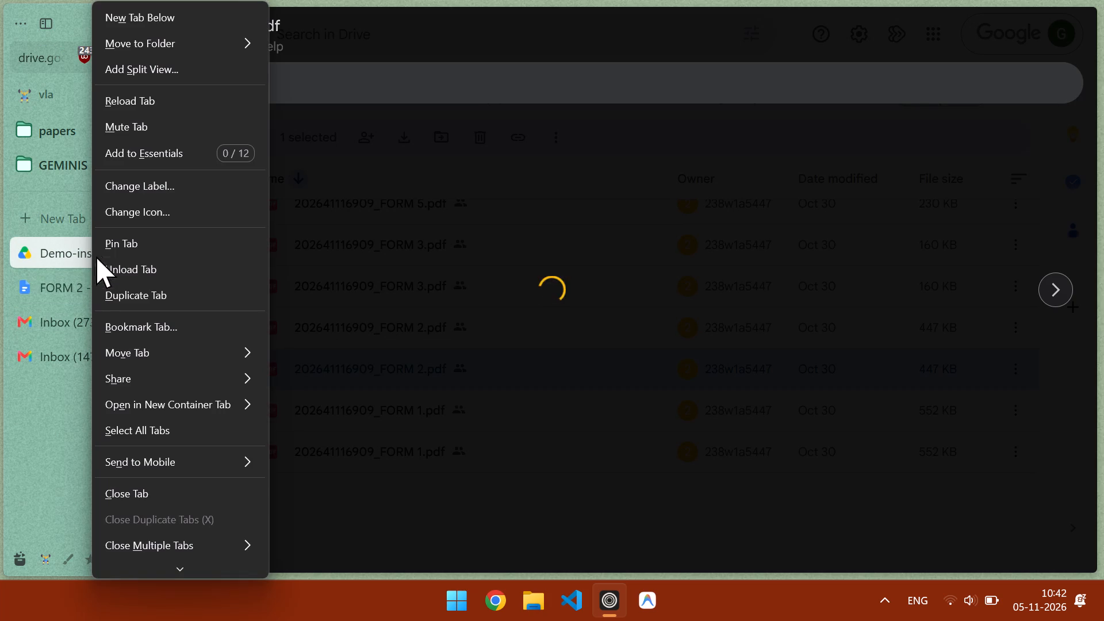
click(56, 281)
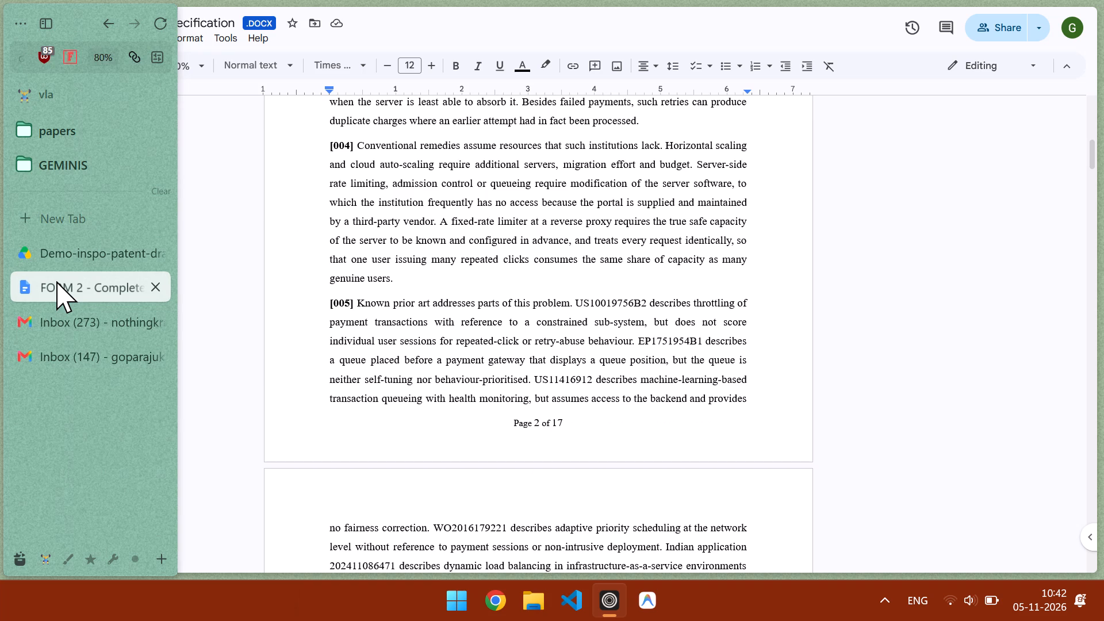
shift+click(72, 254)
right_click(72, 254)
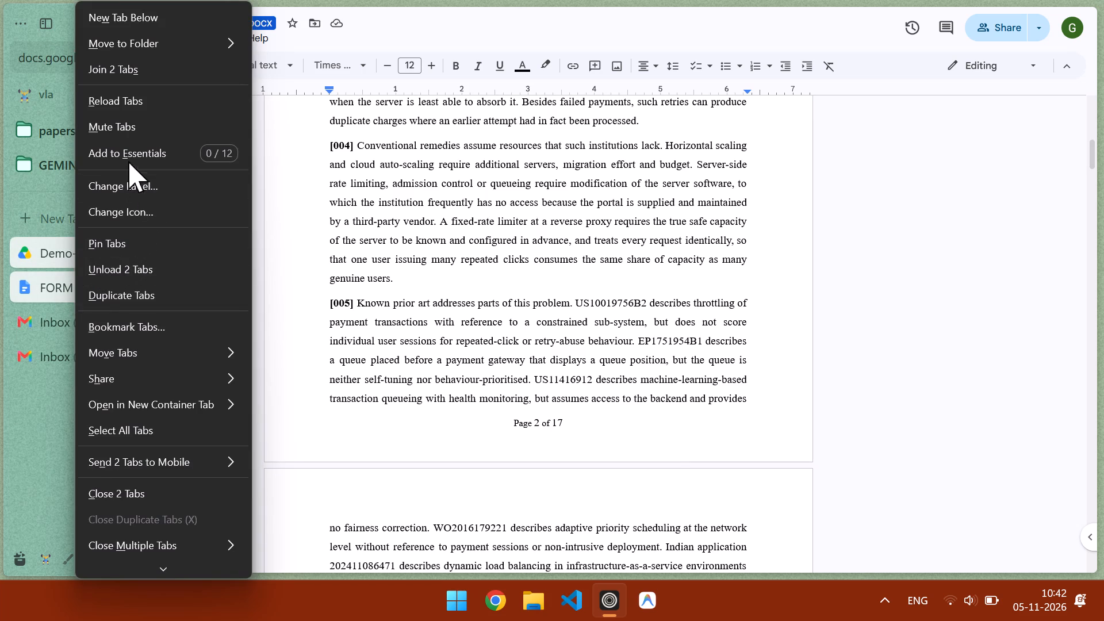
click(142, 75)
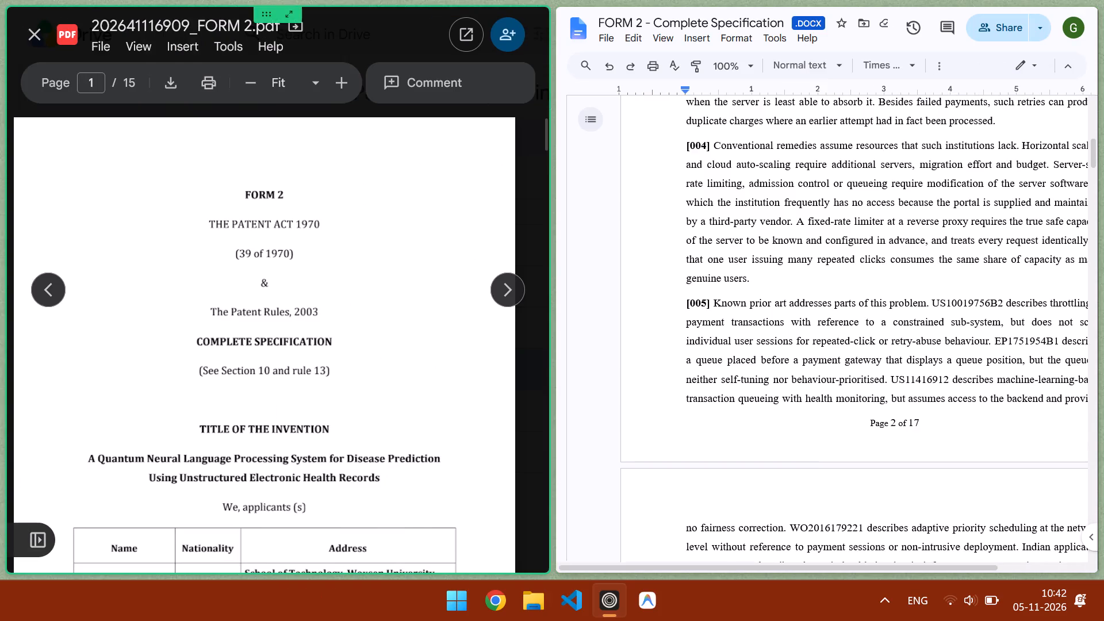
In the FORM 2 document's heading, change PATENTS to PATENT in both the Act, 1970 line and the Rules, 2003 line.
scroll(710, 286, up, 4)
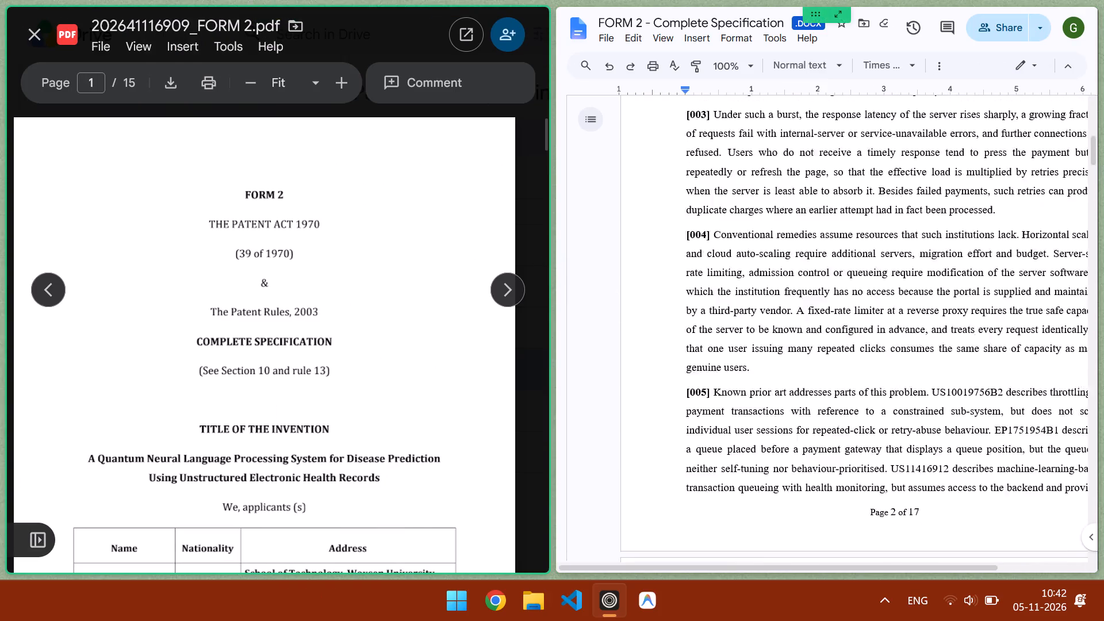
scroll(710, 286, up, 20)
scroll(710, 286, up, 16)
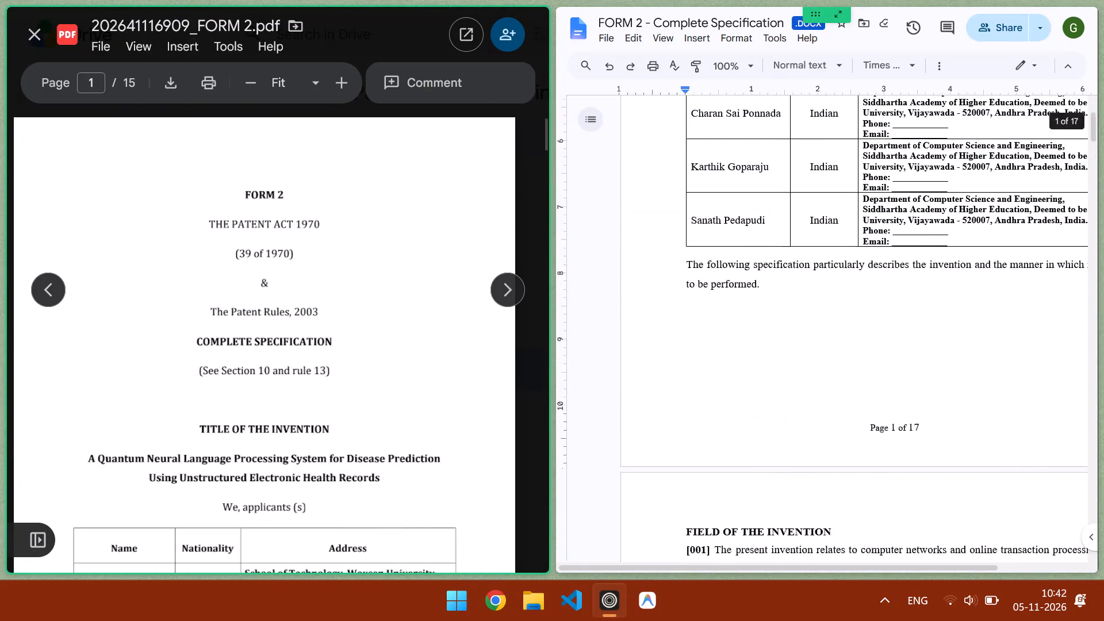
scroll(711, 281, up, 9)
scroll(711, 281, up, 12)
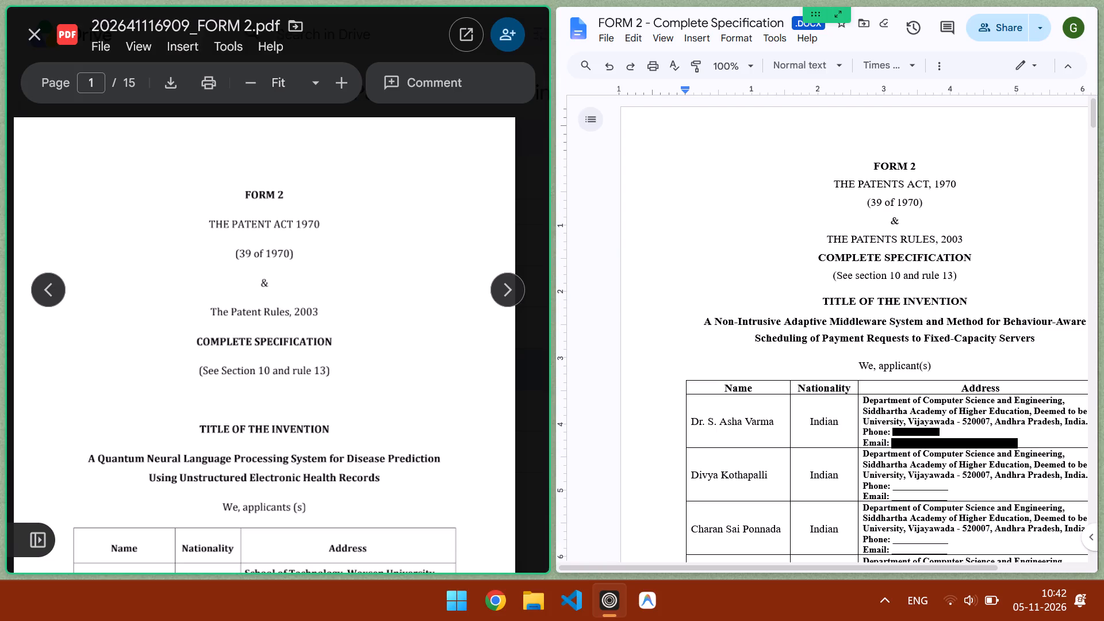
click(903, 182)
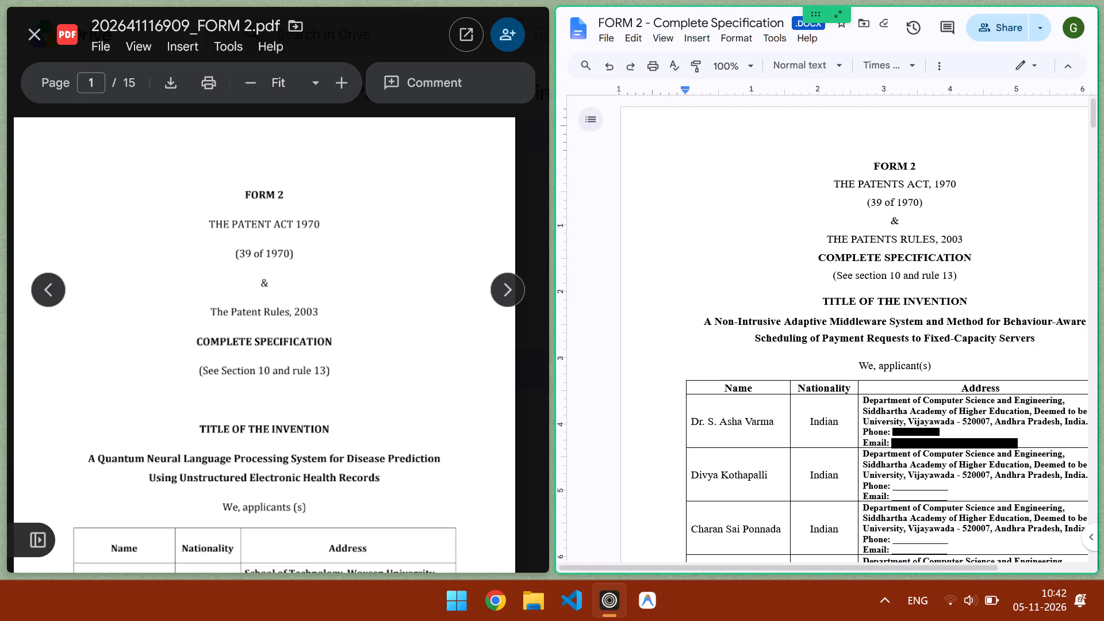
key(BackSpace)
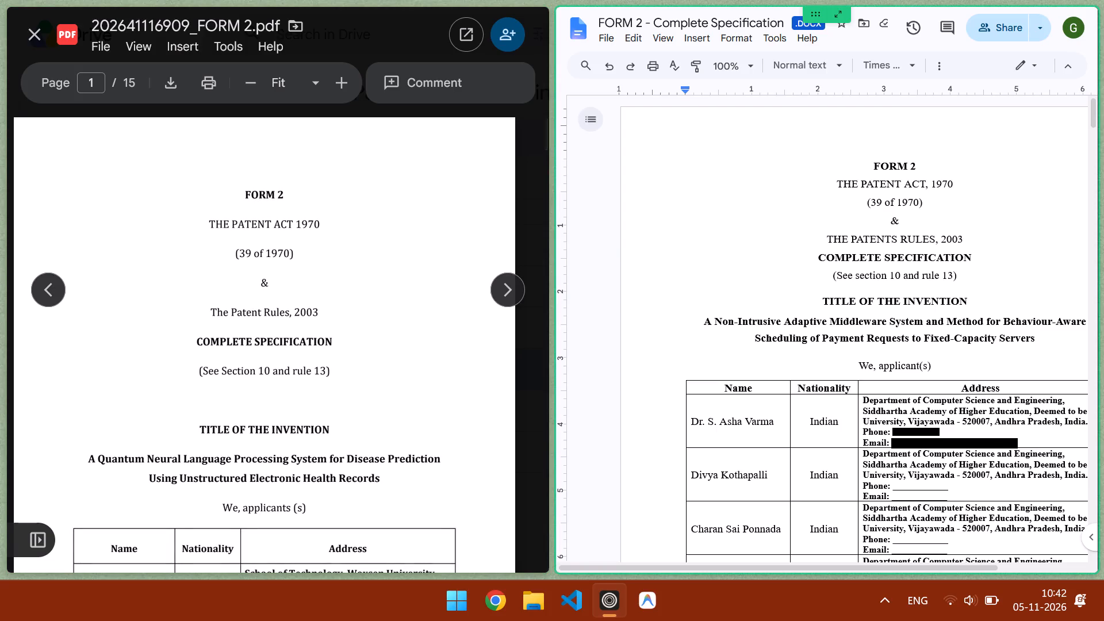
click(897, 236)
key(BackSpace)
Compare the heading, invention title and applicants table on the first page with those in the sample FORM 2.
scroll(772, 319, down, 1)
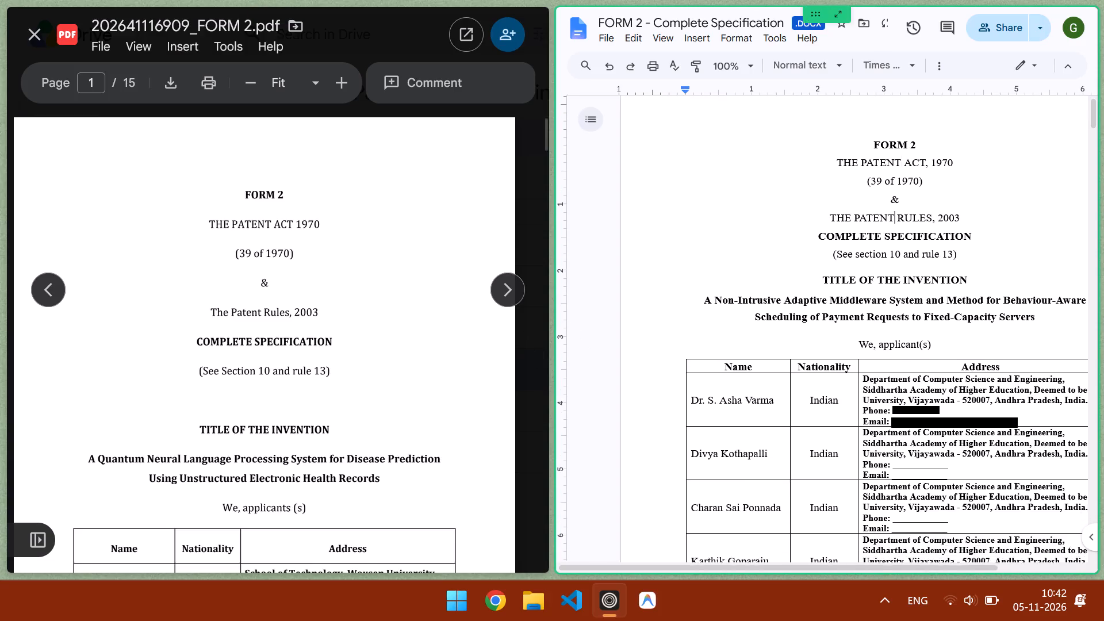
scroll(772, 319, down, 3)
scroll(467, 371, down, 1)
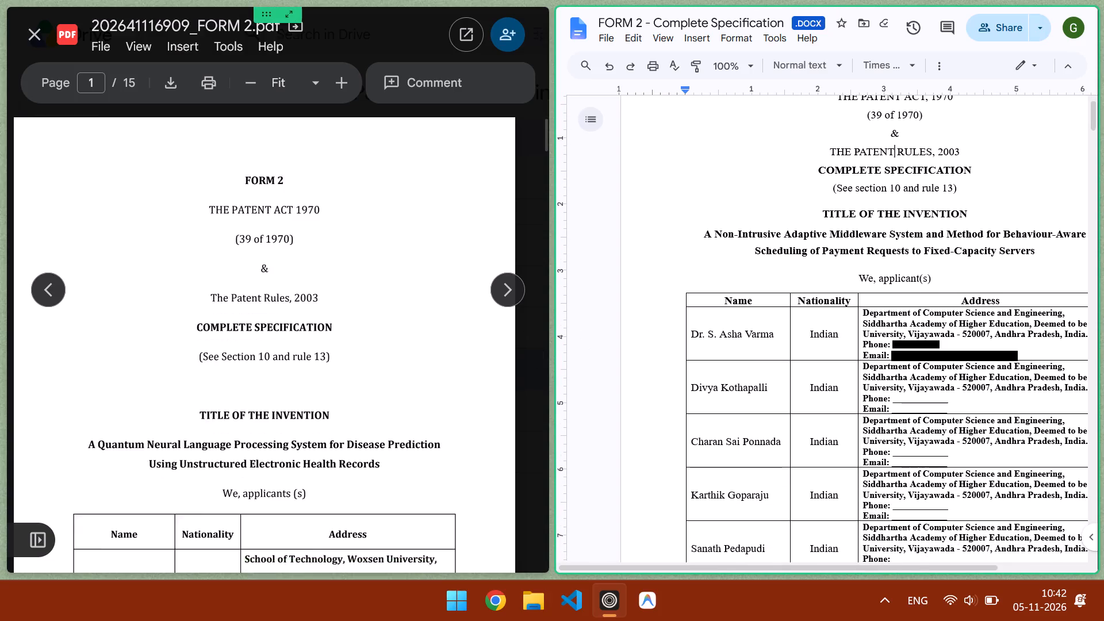
scroll(467, 371, down, 2)
scroll(726, 283, down, 2)
scroll(375, 321, down, 2)
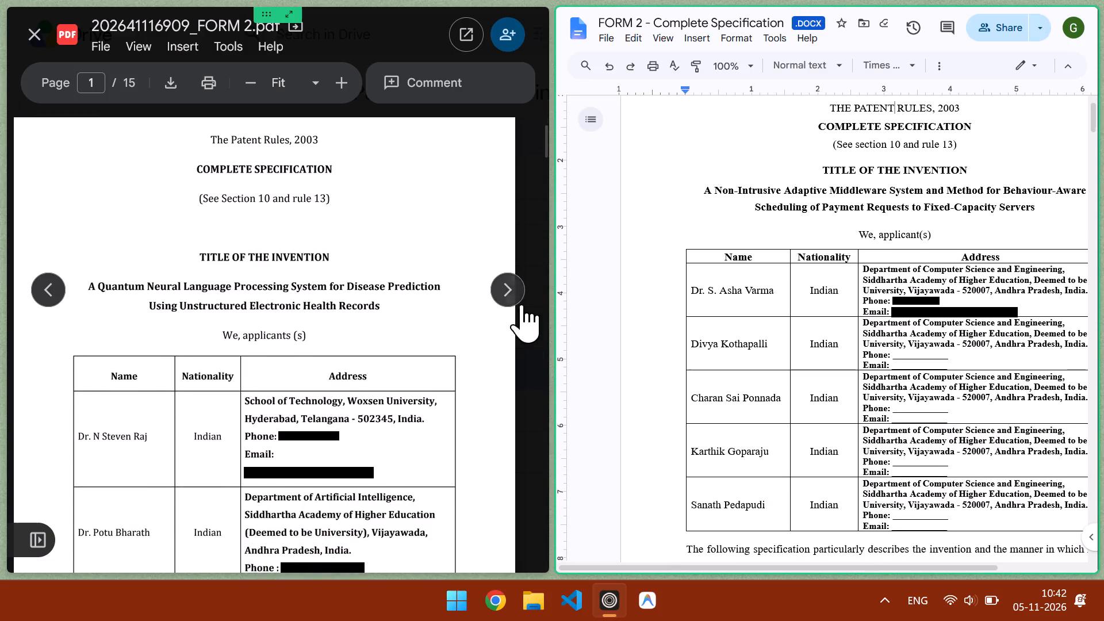
scroll(366, 320, down, 2)
scroll(347, 322, up, 1)
scroll(347, 322, down, 4)
scroll(347, 322, up, 2)
scroll(852, 321, up, 1)
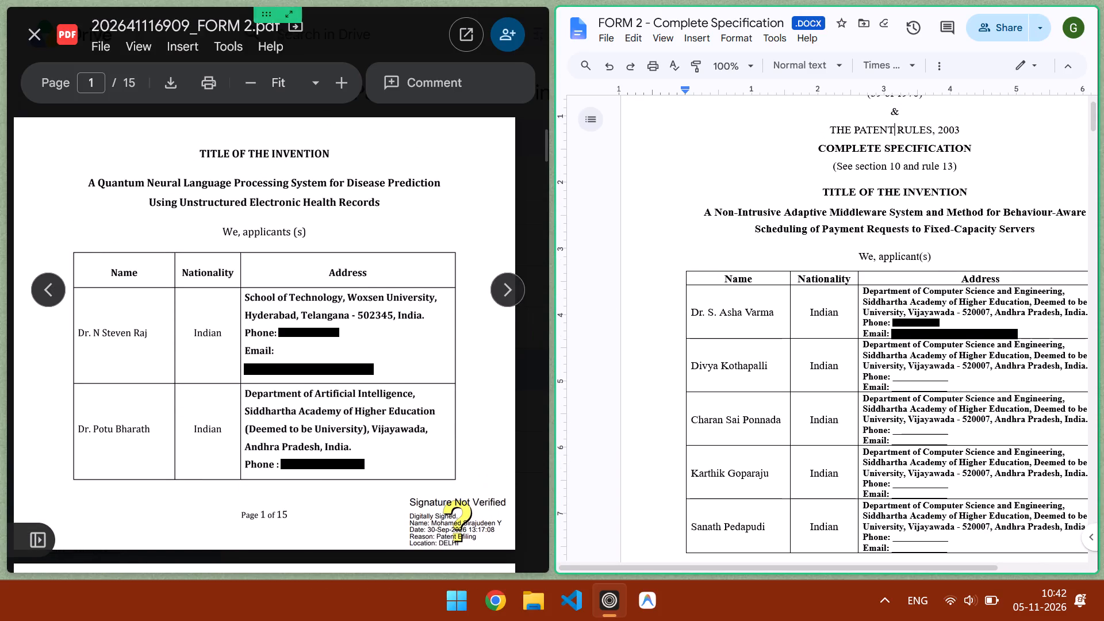
scroll(824, 261, up, 3)
scroll(328, 223, up, 7)
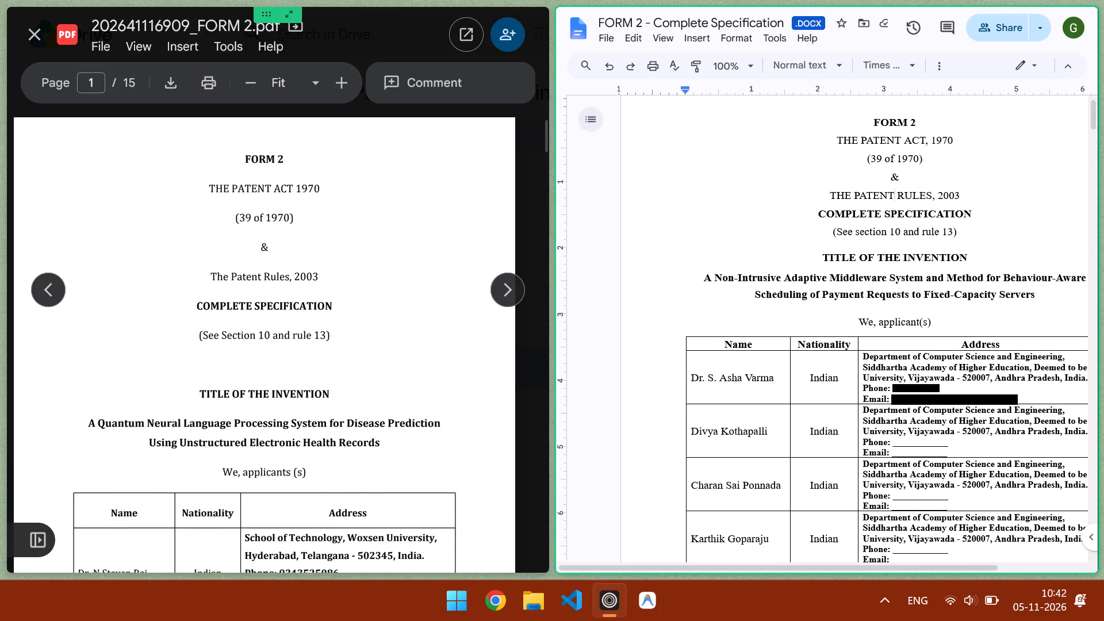
Copy the Act heading lines and search Google in Chrome for "THE PATENT ACT, 1970 (39 of 1970)".
drag(832, 143, 948, 160)
click(954, 163)
key(ctrl+c)
click(509, 593)
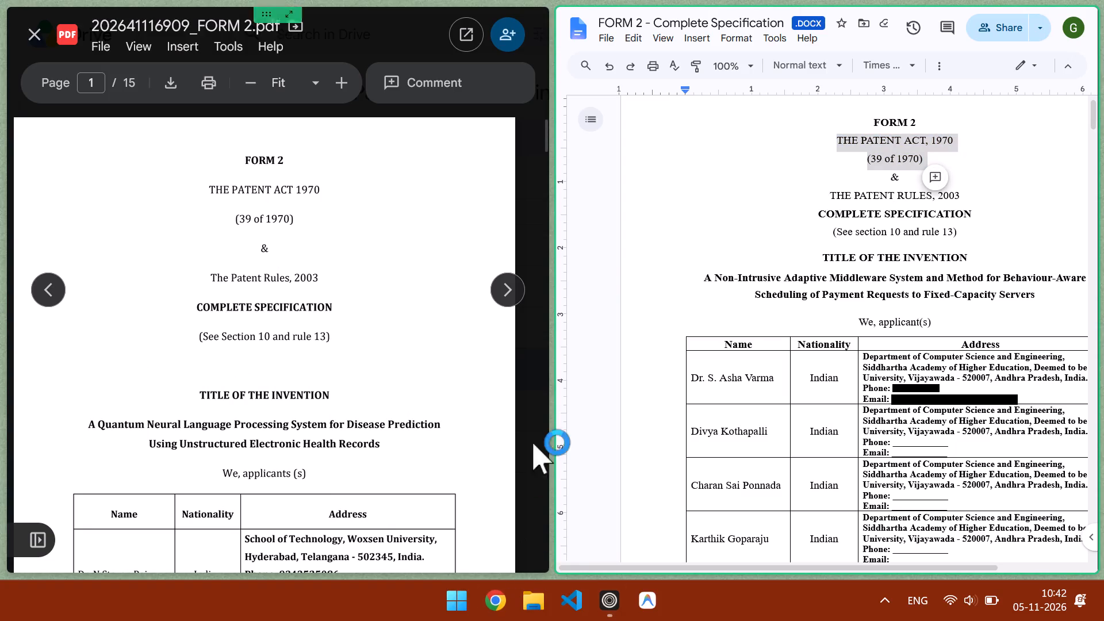
click(491, 321)
key(ctrl+v)
key(Return)
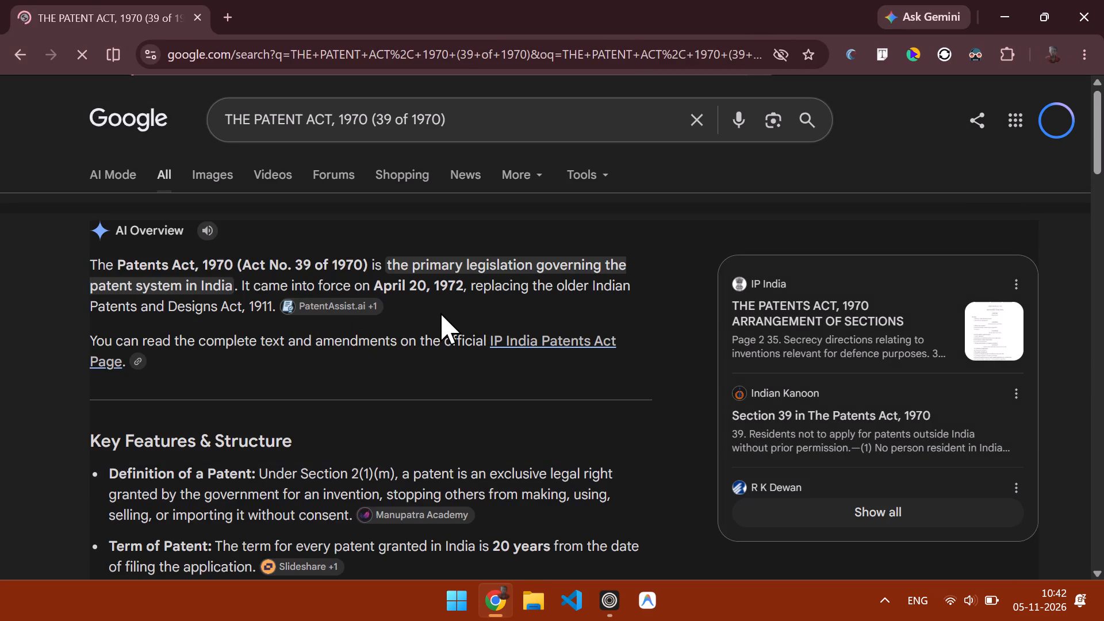
Back in the FORM 2 document, correct the Act heading line to read THE PATENTS ACT, 1970, rechecking it against the search results.
key(alt+Tab)
click(900, 137)
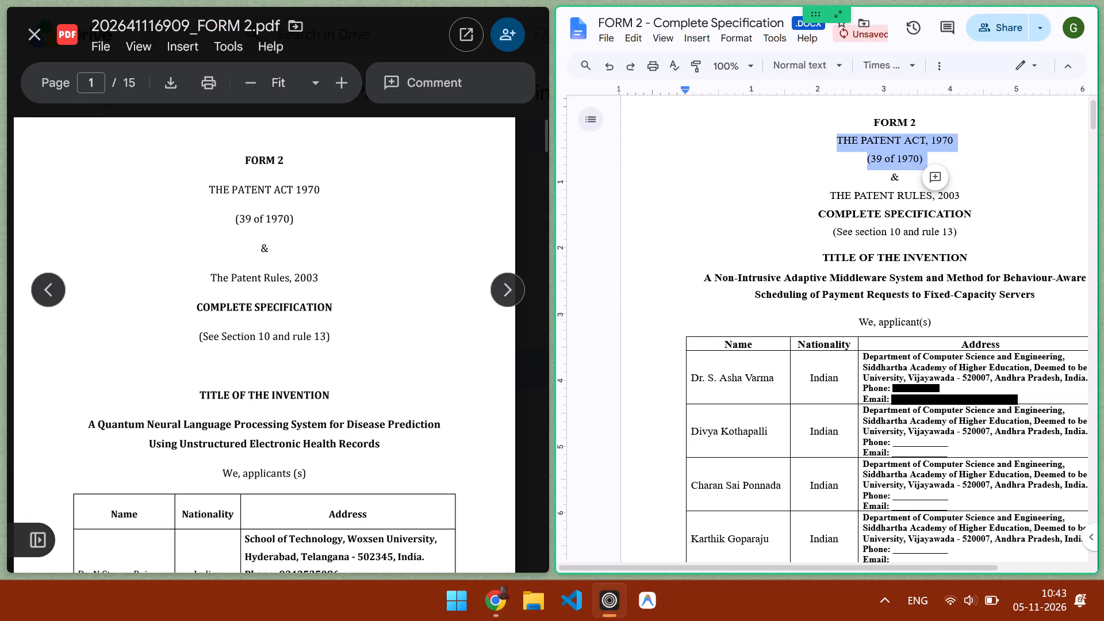
key(s)
key(s)
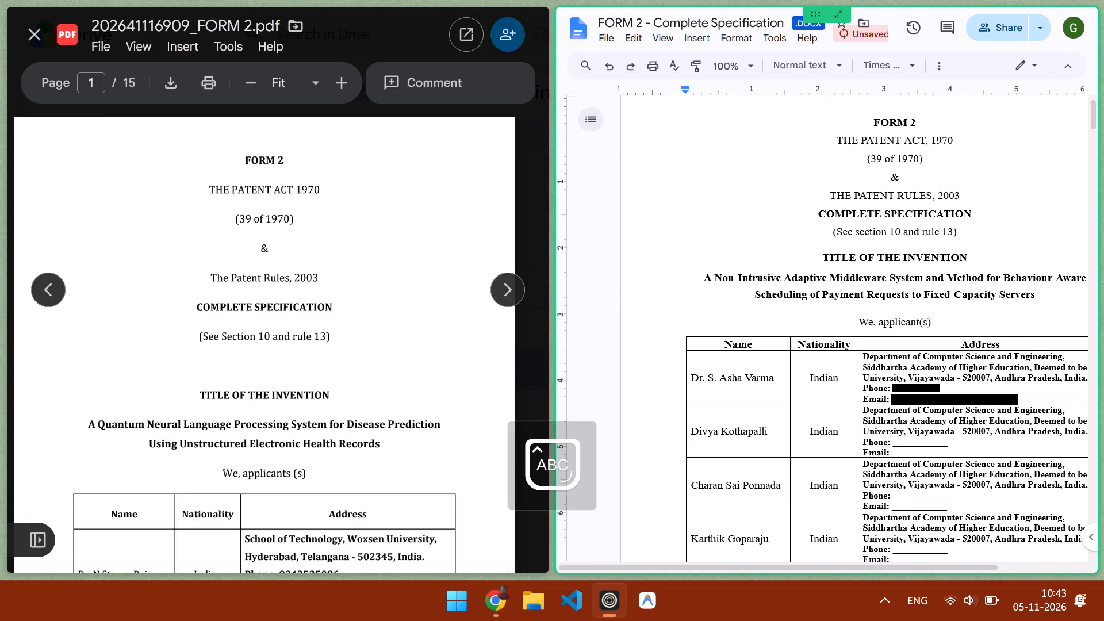
key(alt+Tab)
key(alt+Tab)
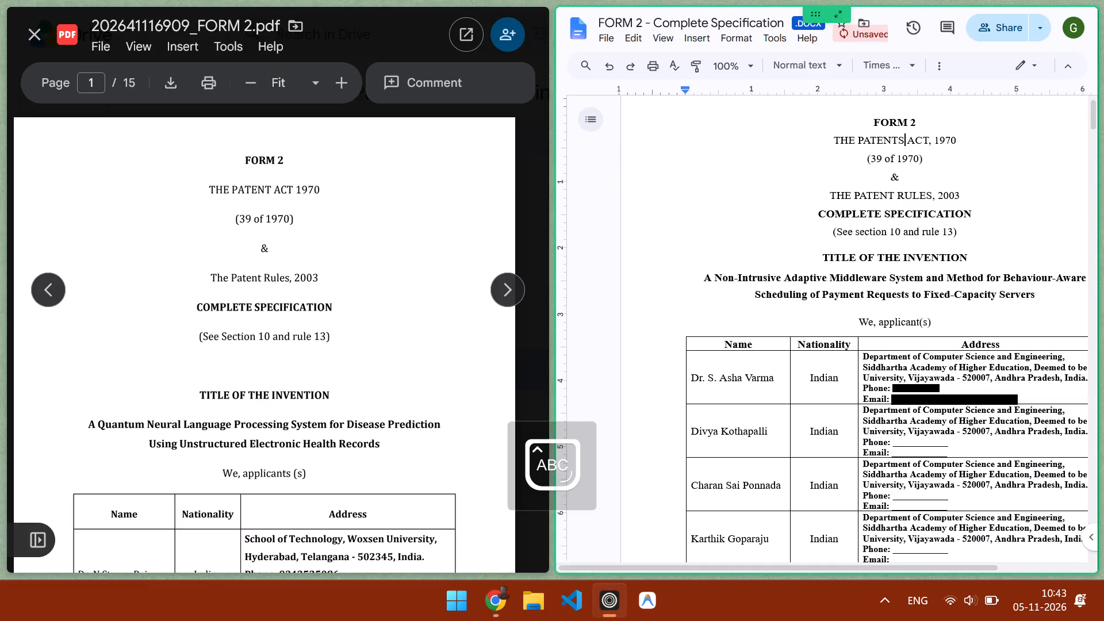
key(alt+Tab)
key(alt+Tab)
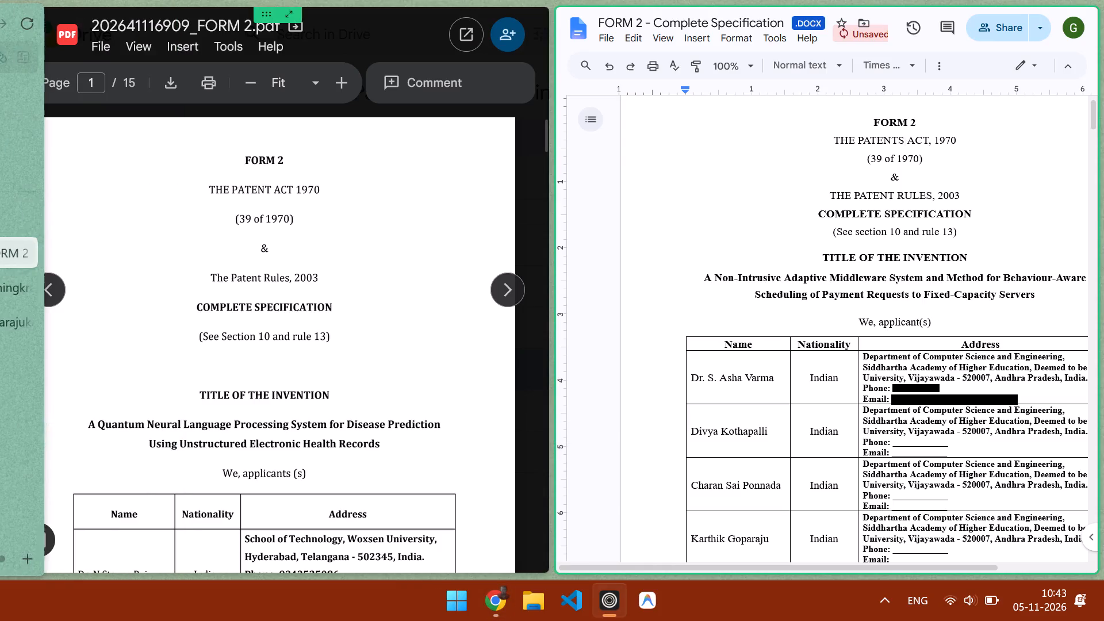
Copy the Rules and specification heading lines and search Google in Chrome for "THE PATENT RULES, 2003 COMPLETE SPECIFICATION".
drag(948, 177, 980, 214)
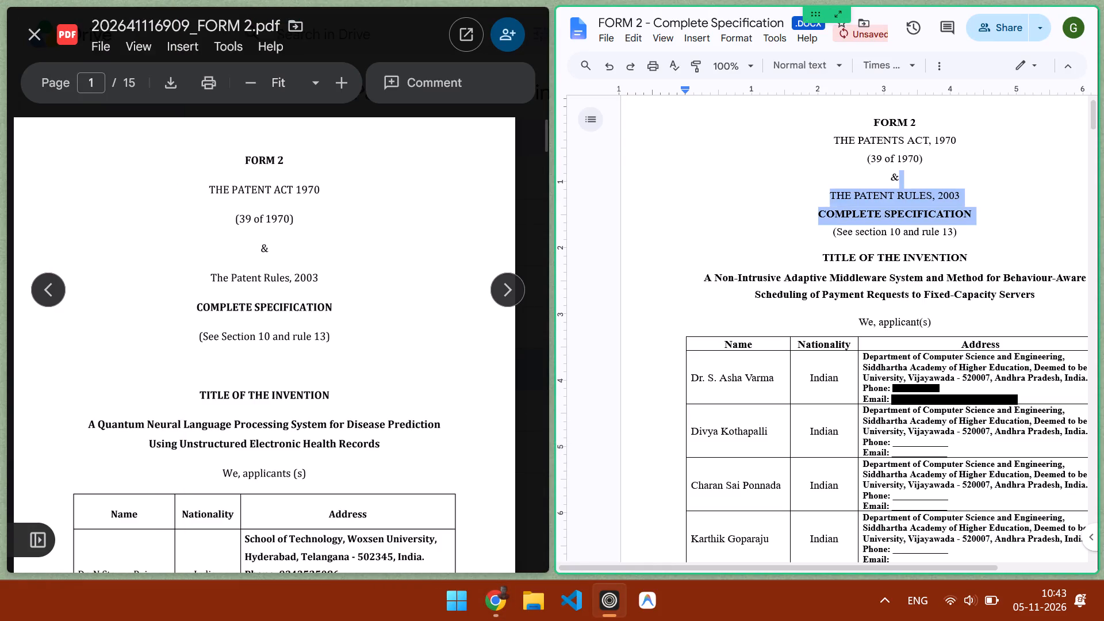
drag(978, 214, 976, 206)
key(ctrl+c)
key(alt+Tab)
click(459, 110)
key(ctrl+a)
click(459, 110)
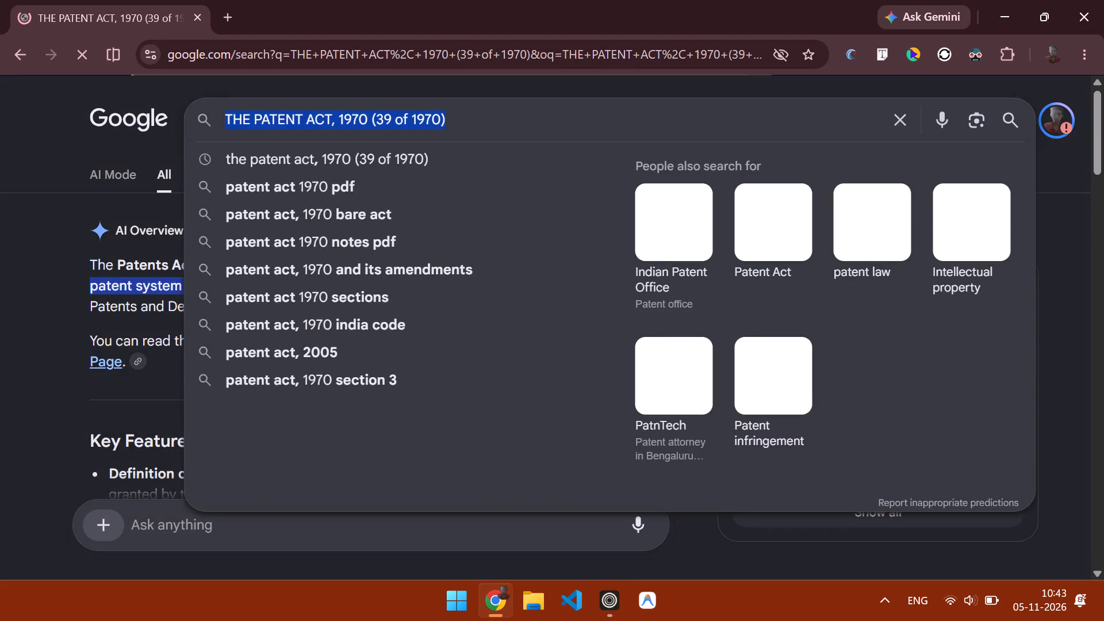
key(ctrl+v)
key(Return)
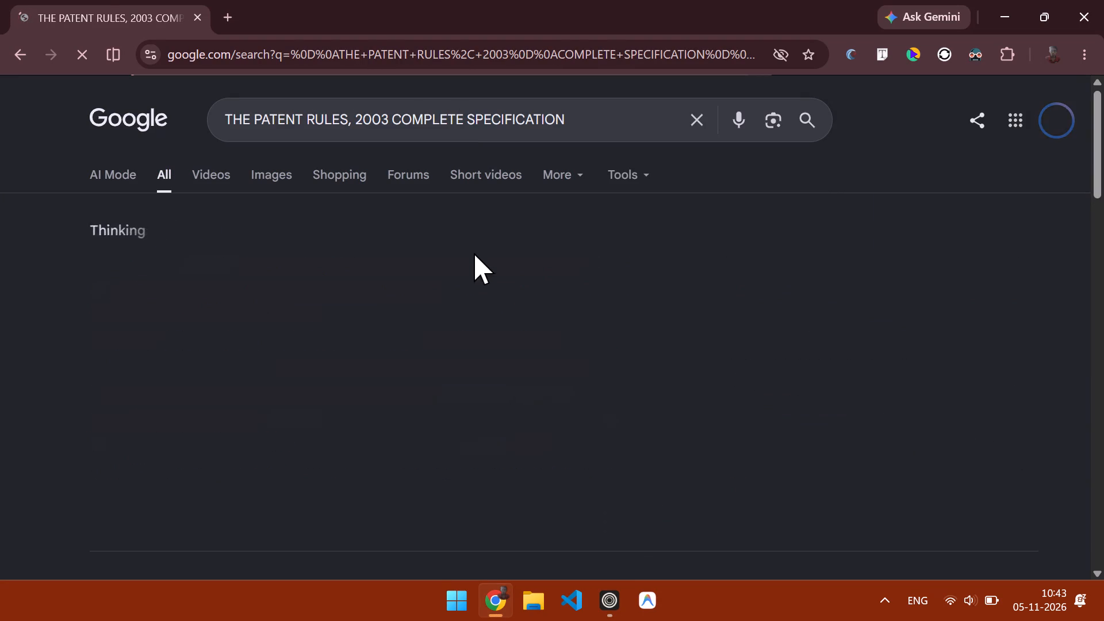
Back in the FORM 2 document, correct the Rules heading line to THE PATENTS RULES, 2003, and close the Chrome search.
key(alt+Tab)
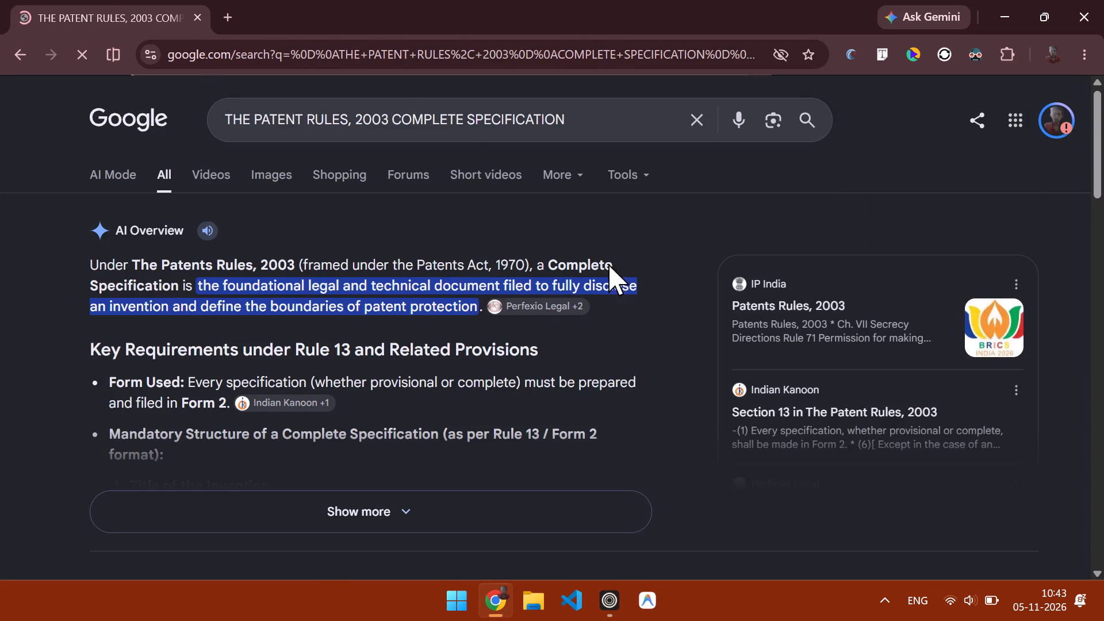
click(894, 191)
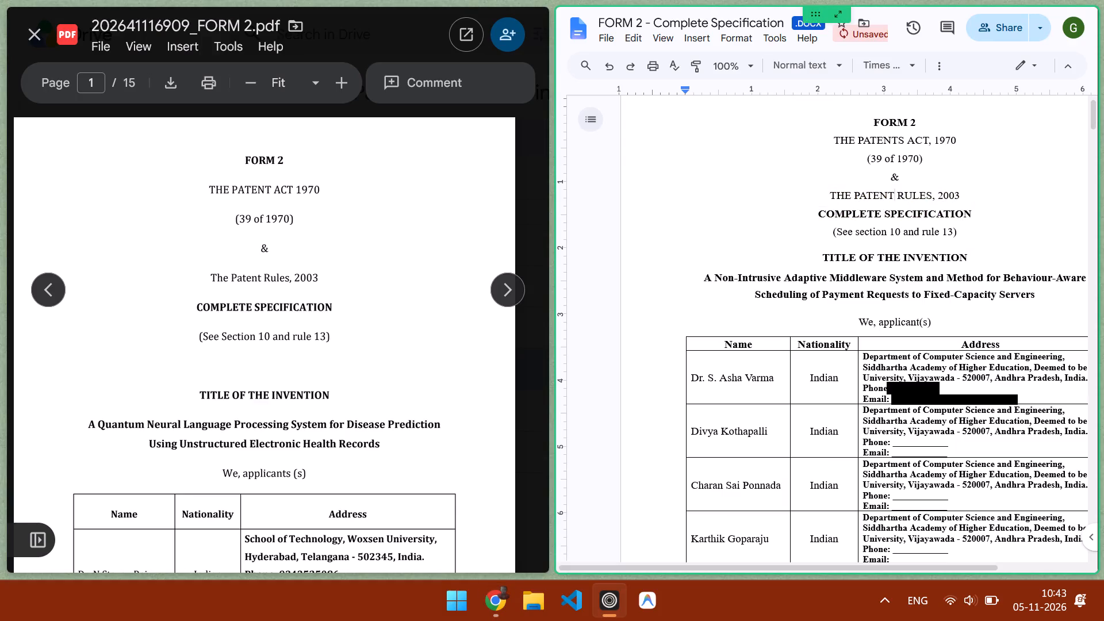
key(s)
key(alt+Tab)
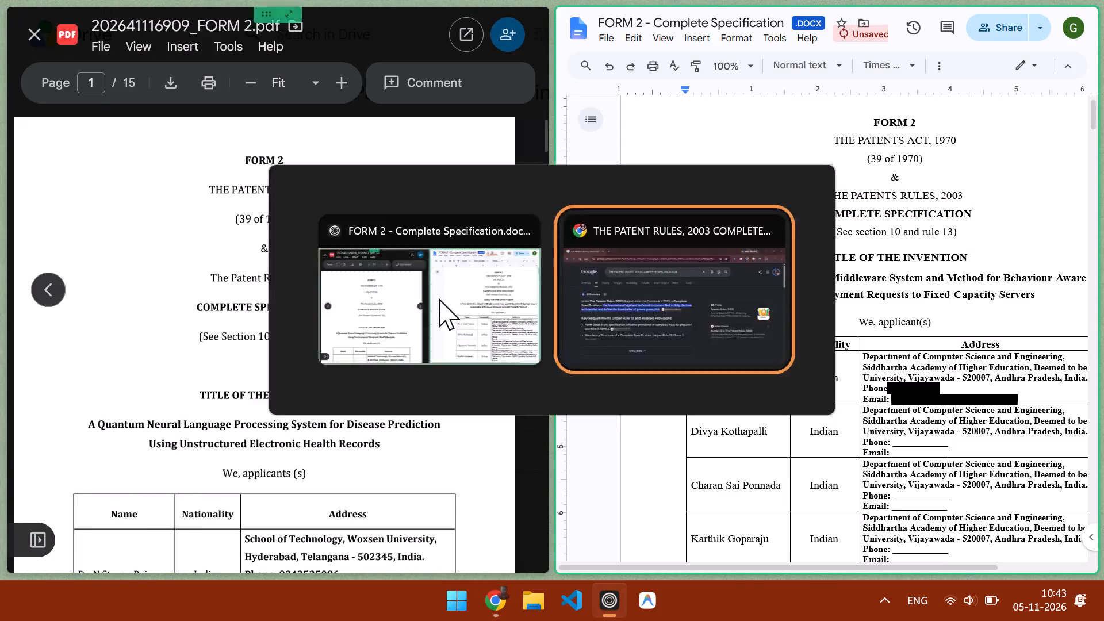
key(ctrl+w)
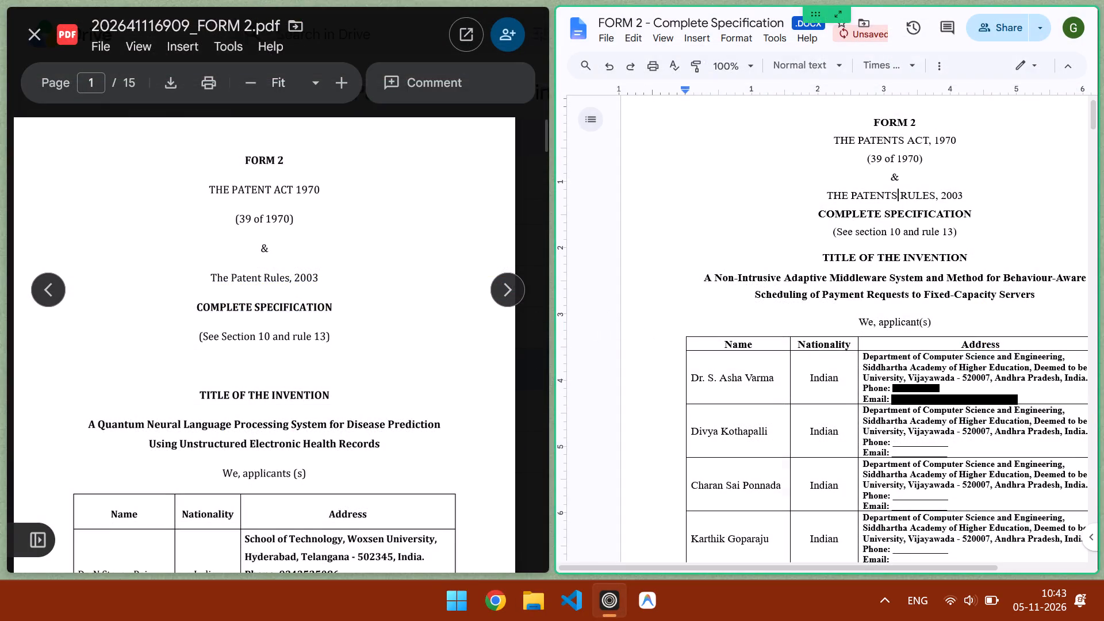
Compare the applicants table's address, phone and email layout in the sample FORM 2 with the table in the document.
scroll(434, 322, down, 3)
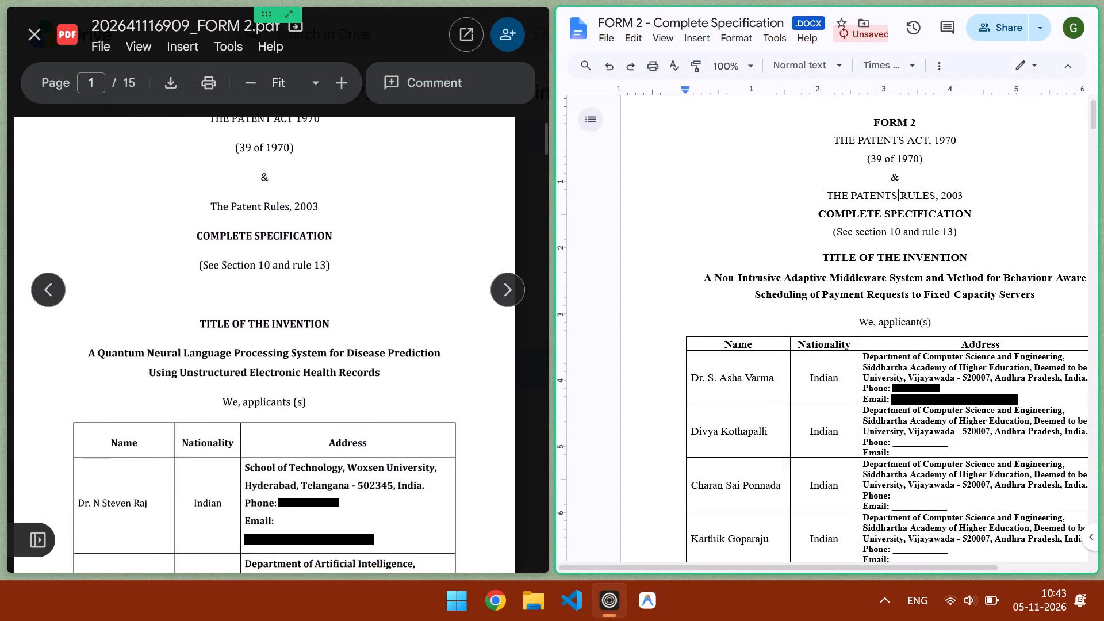
scroll(431, 323, down, 1)
scroll(792, 323, down, 3)
scroll(633, 337, down, 8)
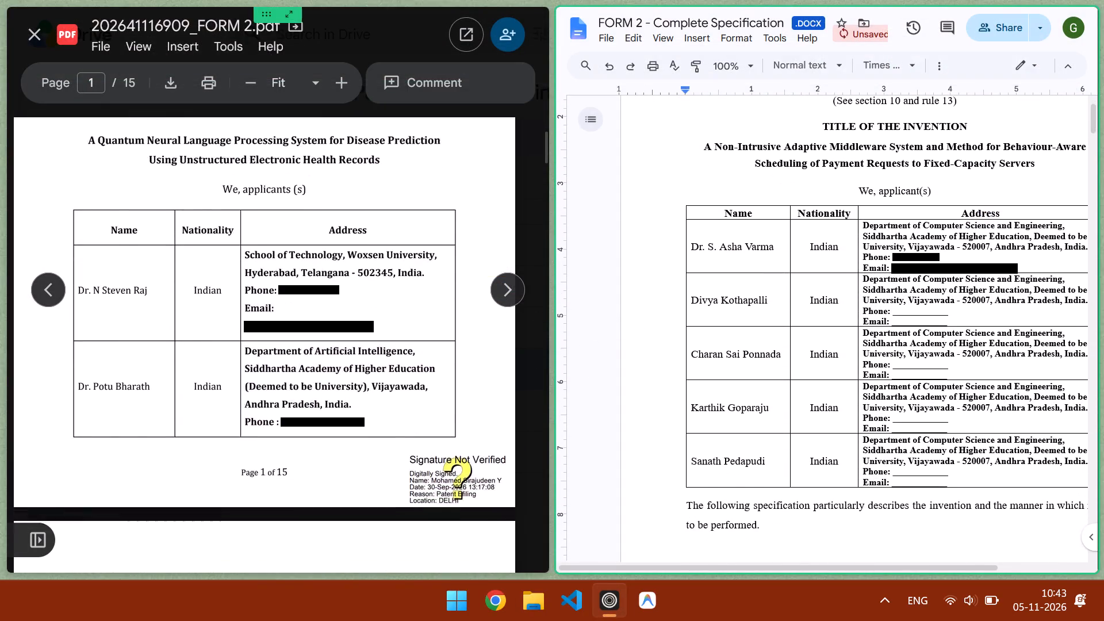
scroll(260, 323, down, 2)
scroll(854, 317, up, 1)
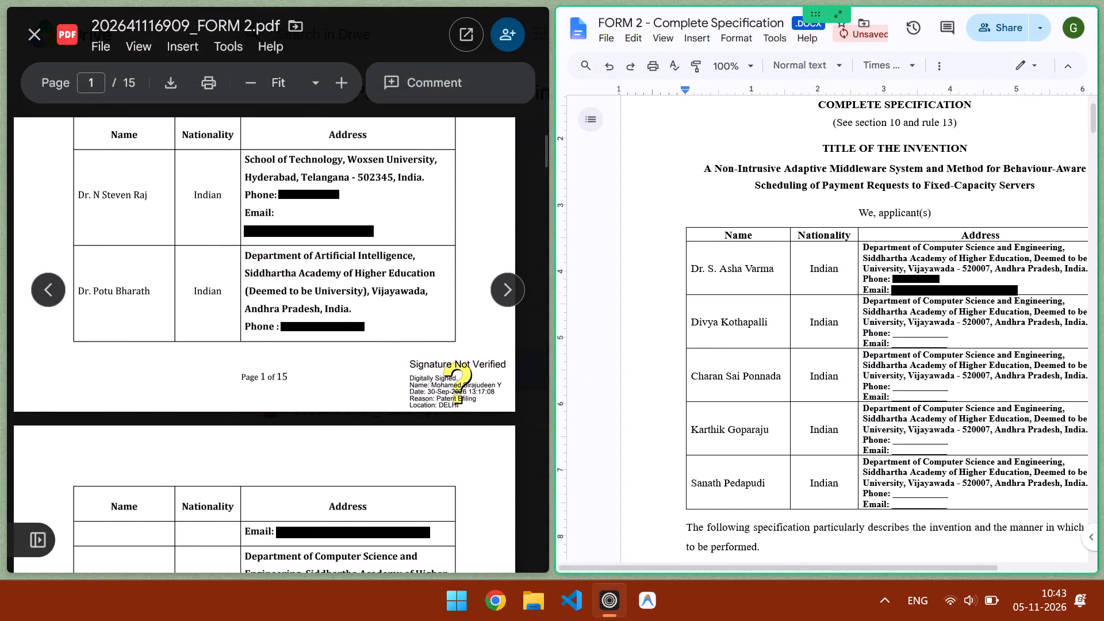
scroll(474, 344, down, 3)
scroll(309, 334, up, 2)
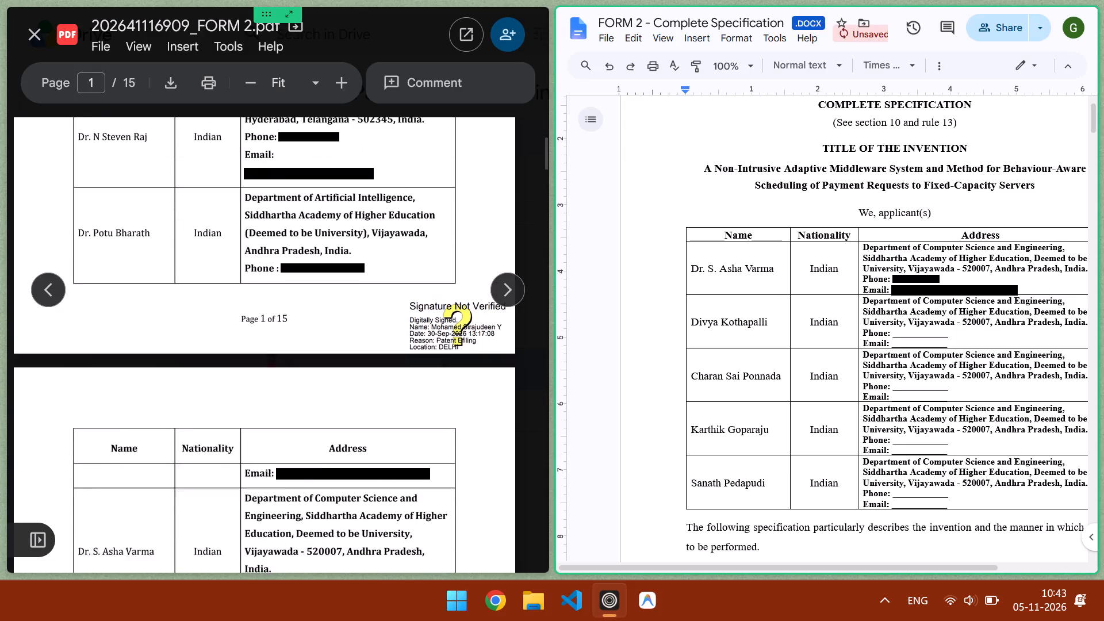
scroll(833, 313, down, 3)
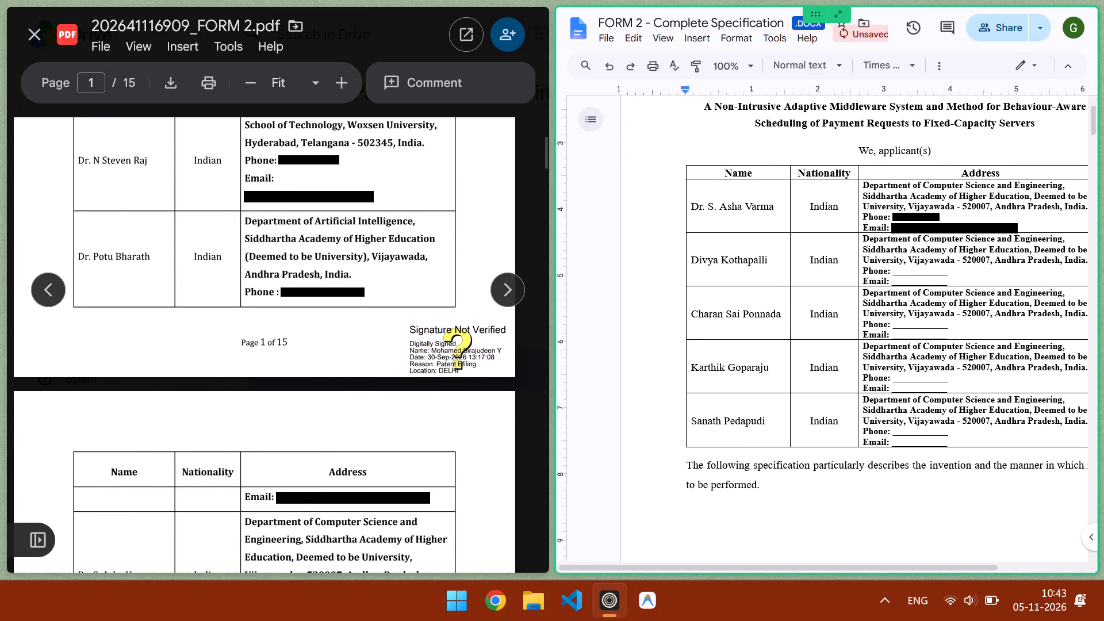
Replace the blank phone placeholder in the second applicant's row with the country code +91.
click(989, 265)
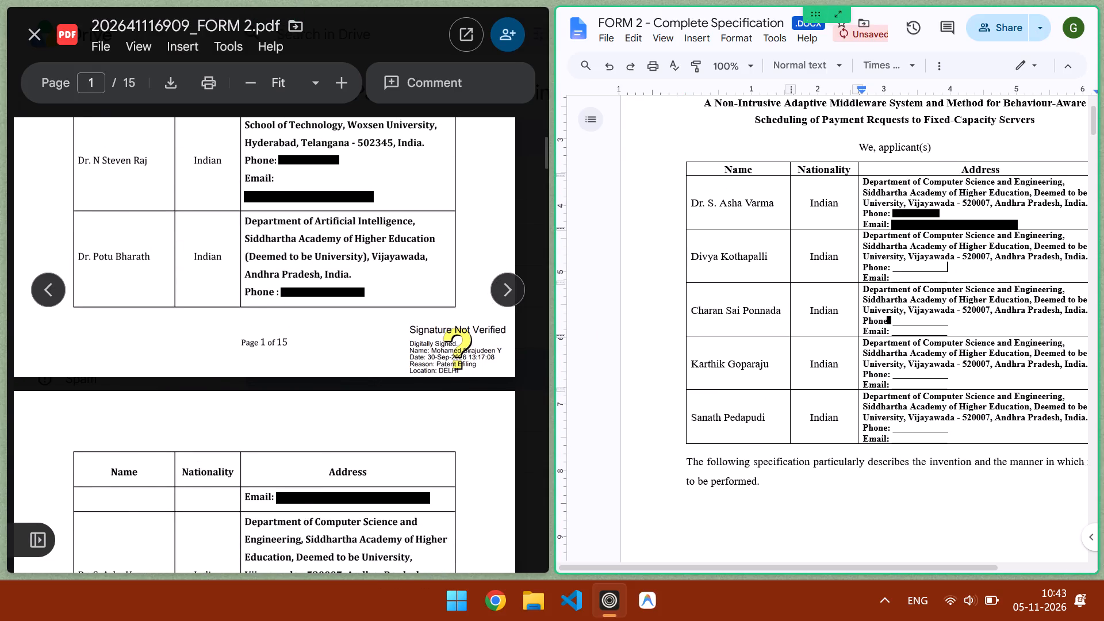
key(ctrl+BackSpace)
text(+9)
key(1)
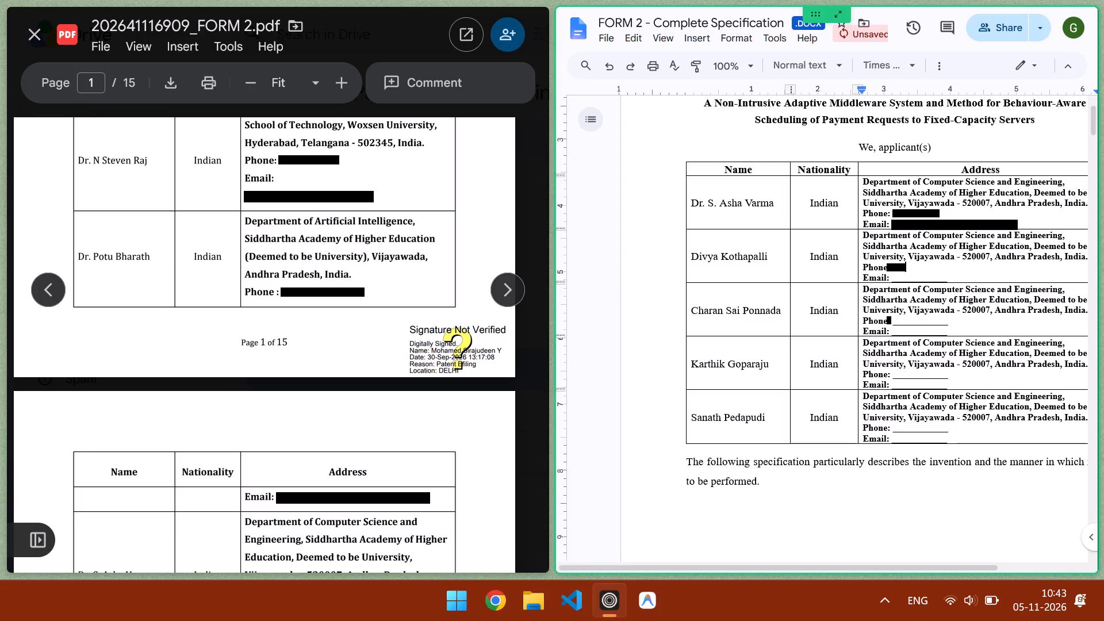
Insert the country code +91 and a space before the first applicant's phone number.
click(893, 212)
text(+91)
key(space)
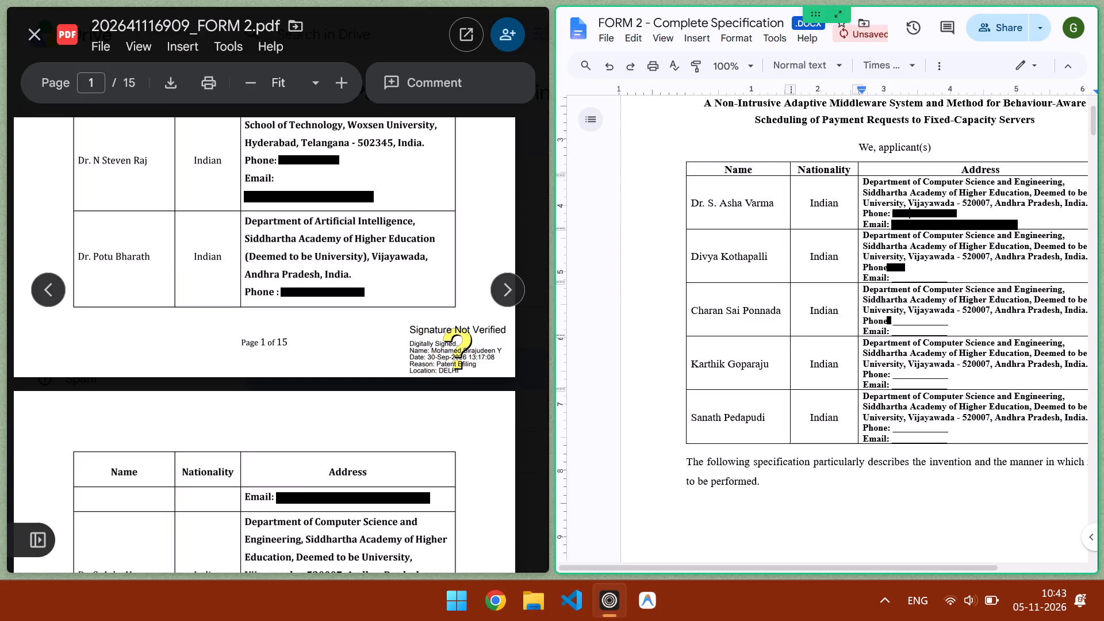
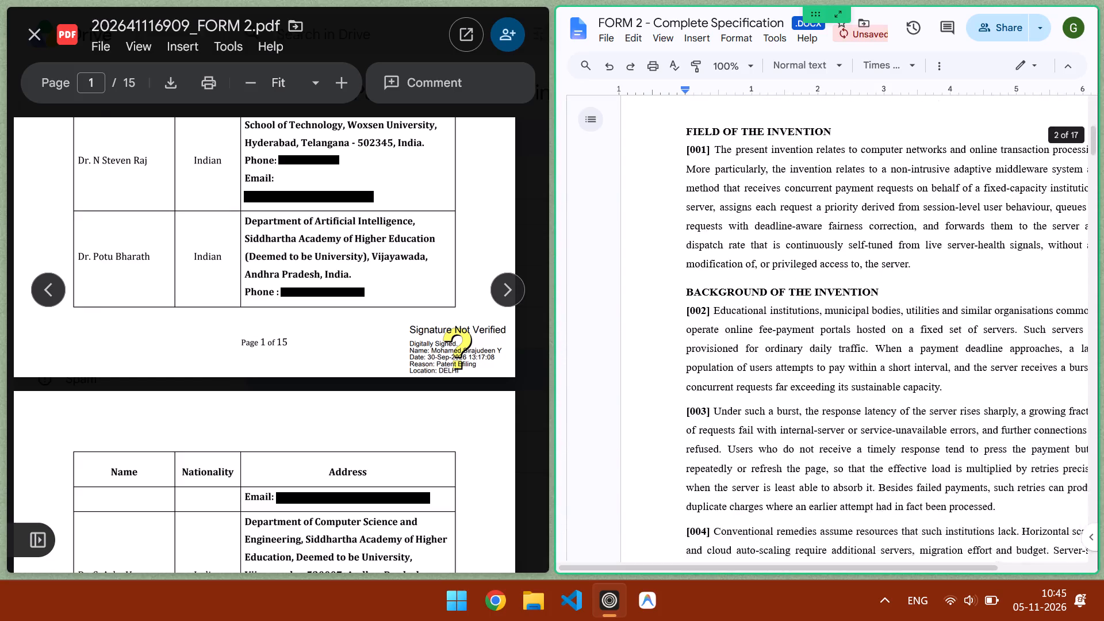
Compare the text after the applicants table and the Field and Background of the Invention sections in the document with the sample FORM 2.
scroll(988, 357, down, 20)
scroll(988, 357, down, 3)
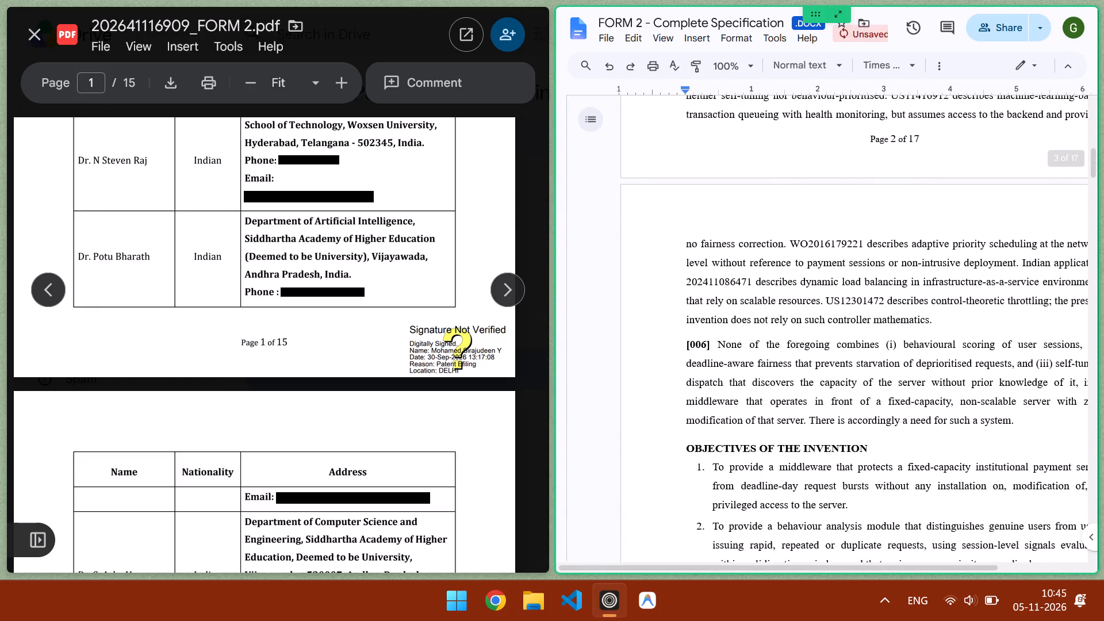
scroll(826, 281, up, 20)
scroll(826, 281, up, 3)
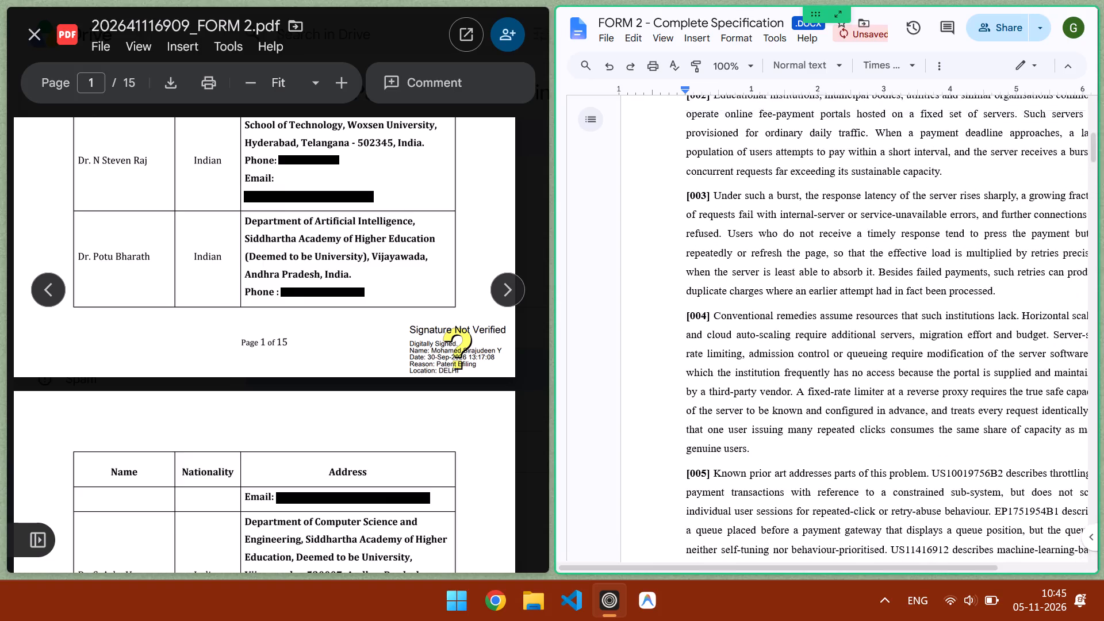
scroll(834, 281, up, 3)
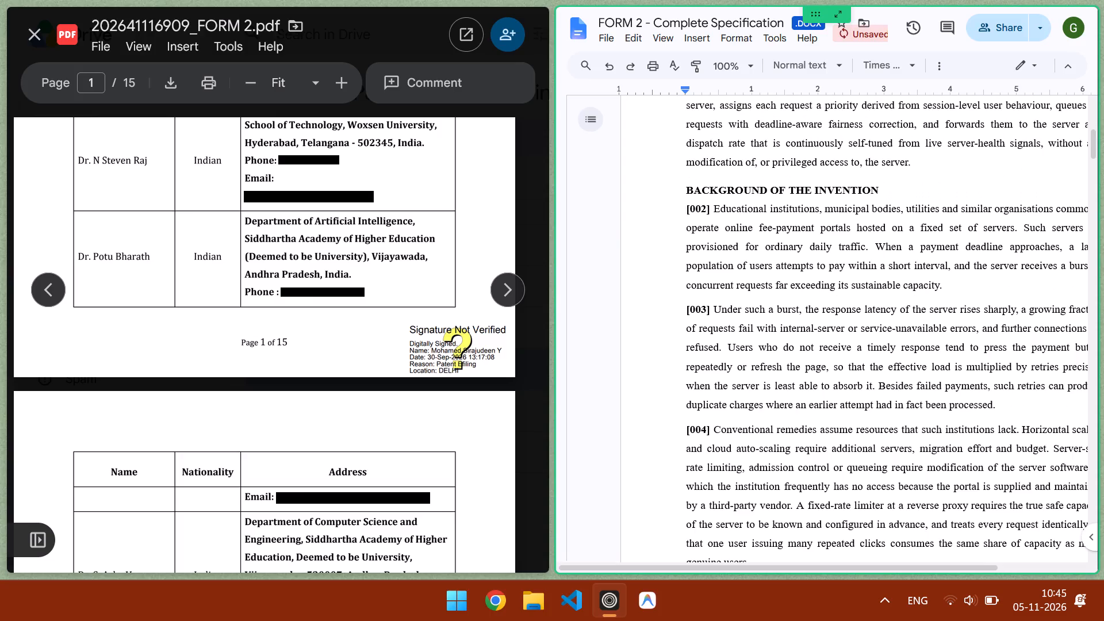
scroll(838, 282, up, 7)
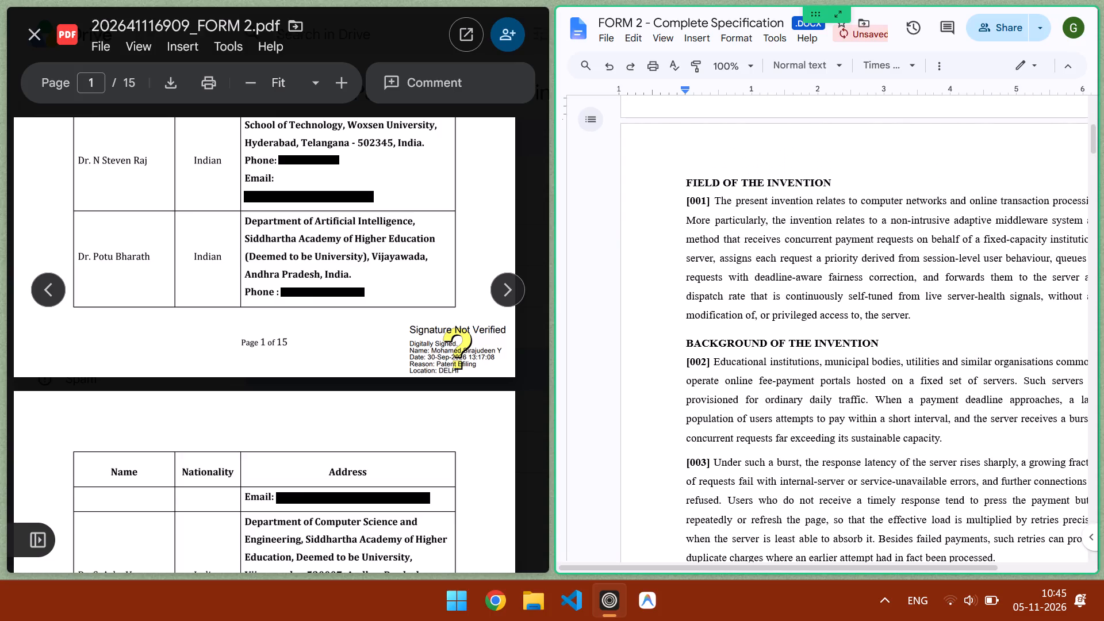
scroll(833, 271, up, 8)
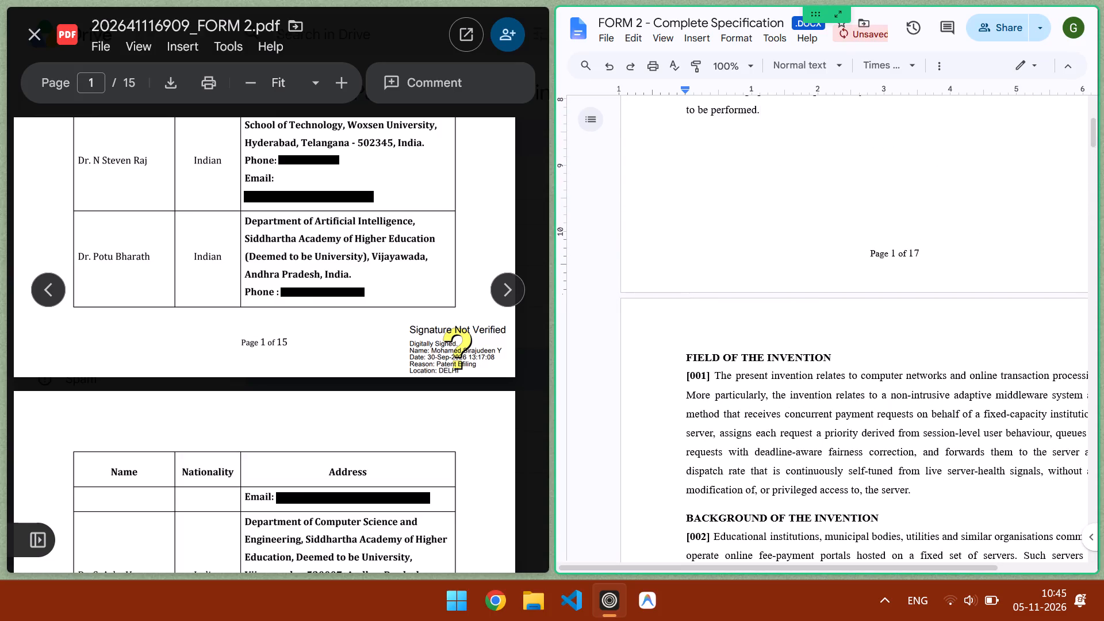
scroll(833, 271, up, 6)
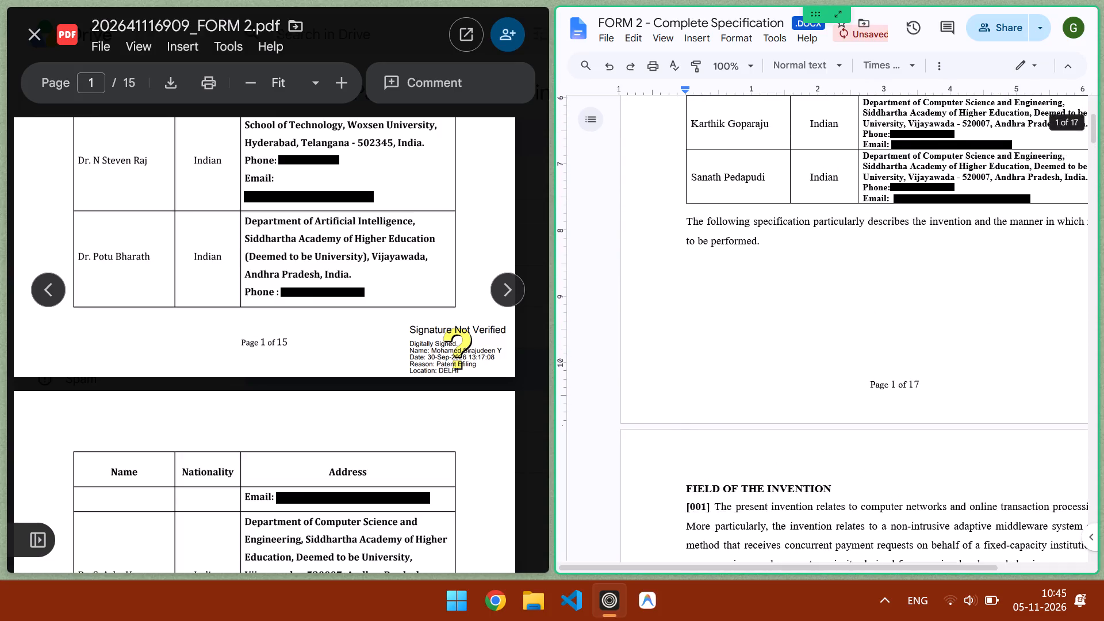
scroll(343, 373, down, 3)
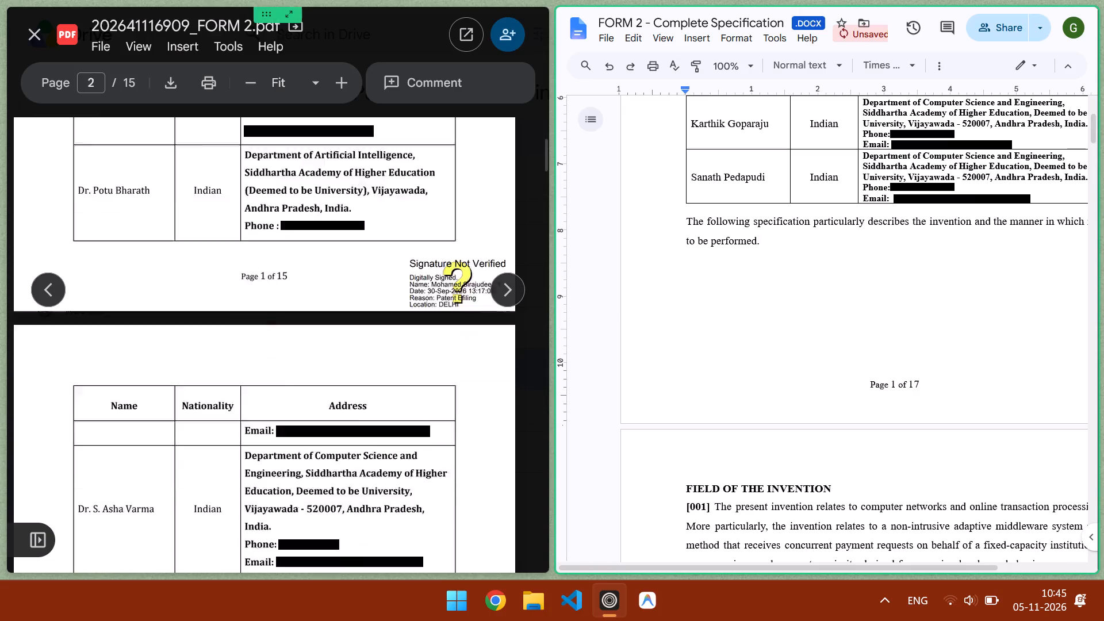
scroll(342, 373, down, 20)
scroll(342, 373, down, 11)
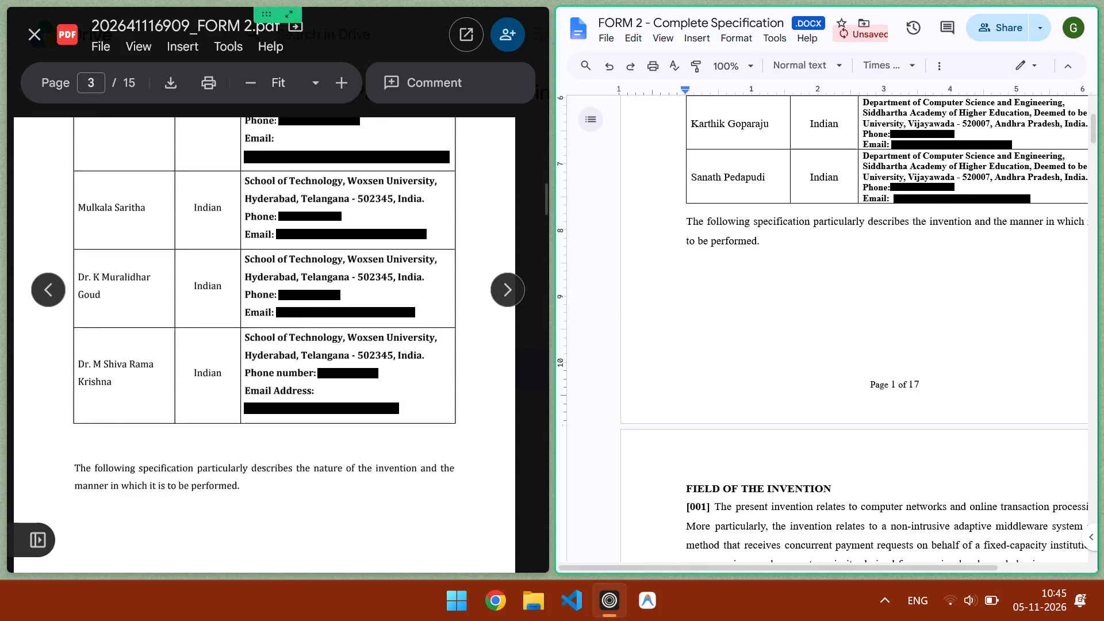
scroll(338, 370, down, 4)
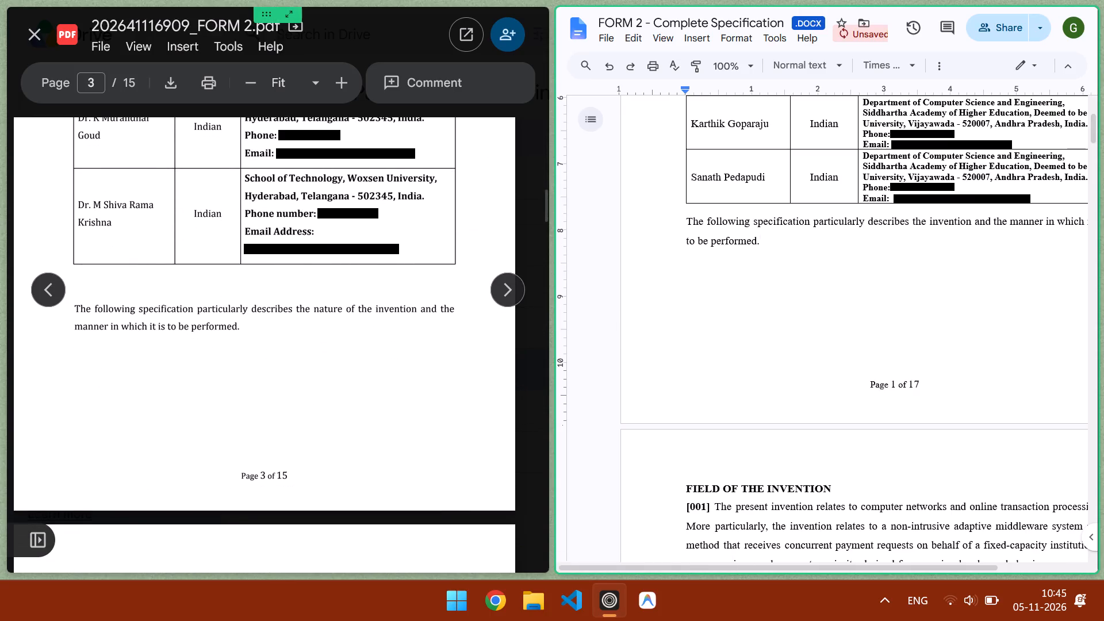
scroll(561, 400, down, 15)
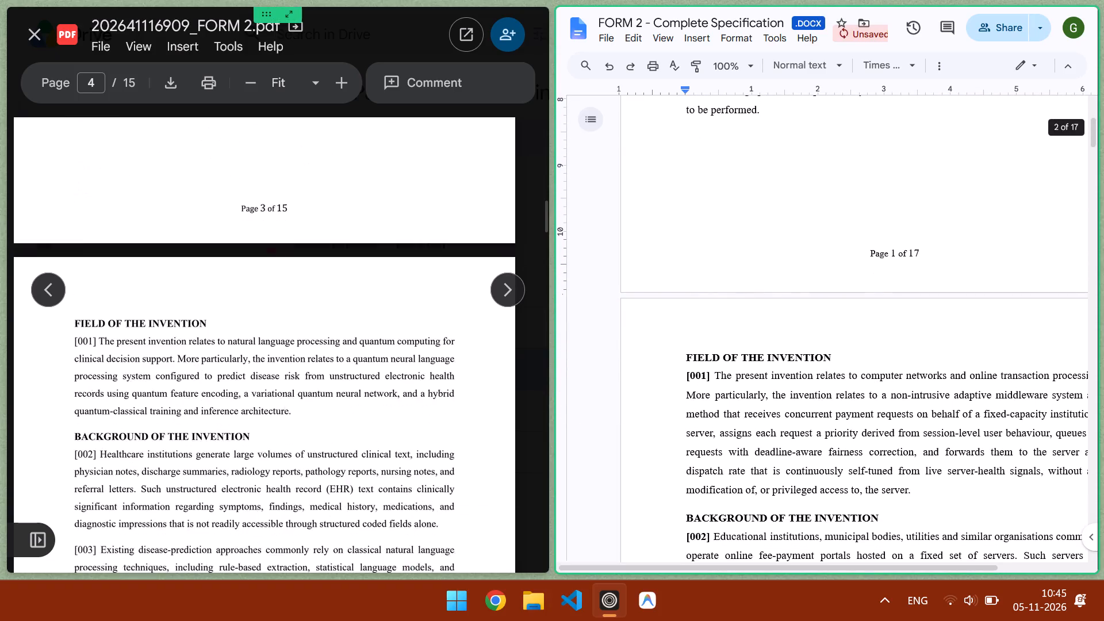
scroll(387, 454, down, 2)
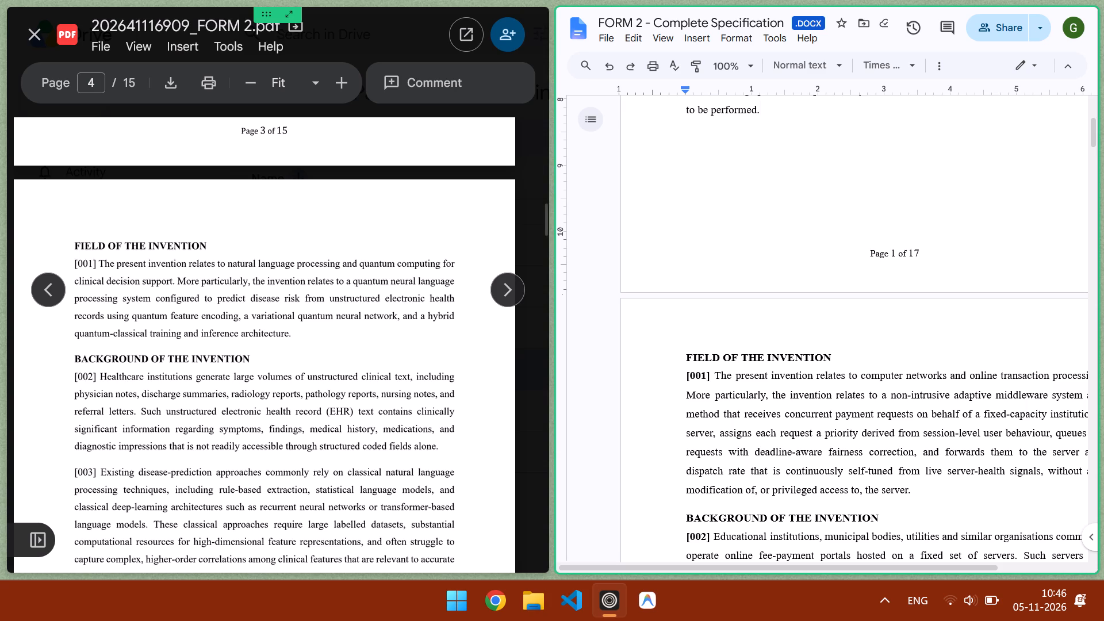
scroll(364, 421, down, 7)
scroll(364, 421, up, 7)
scroll(954, 397, down, 2)
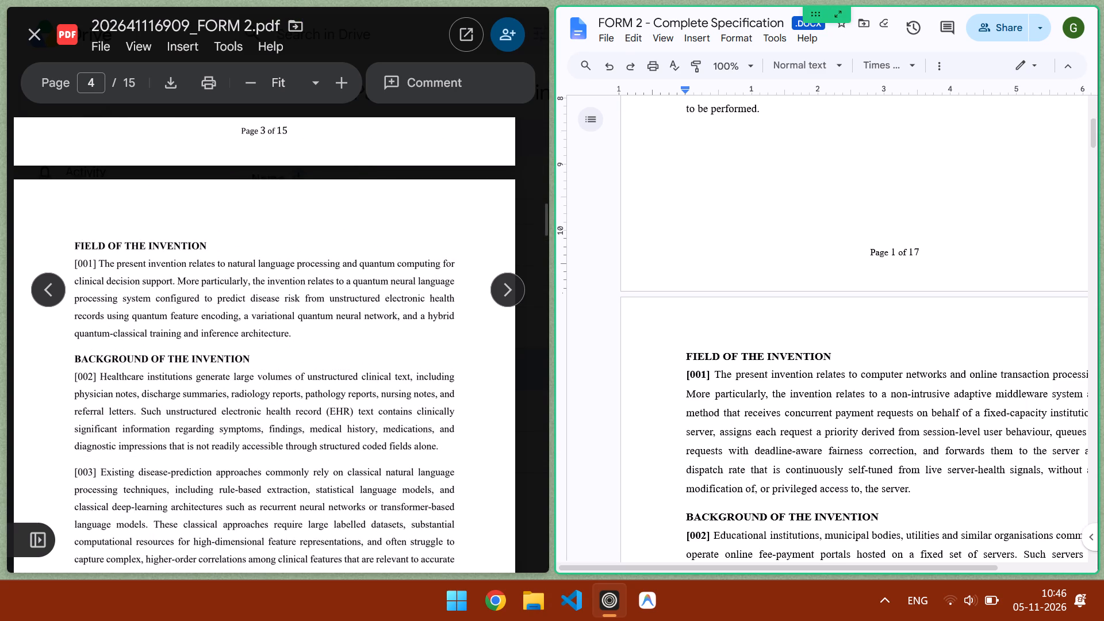
scroll(856, 397, down, 1)
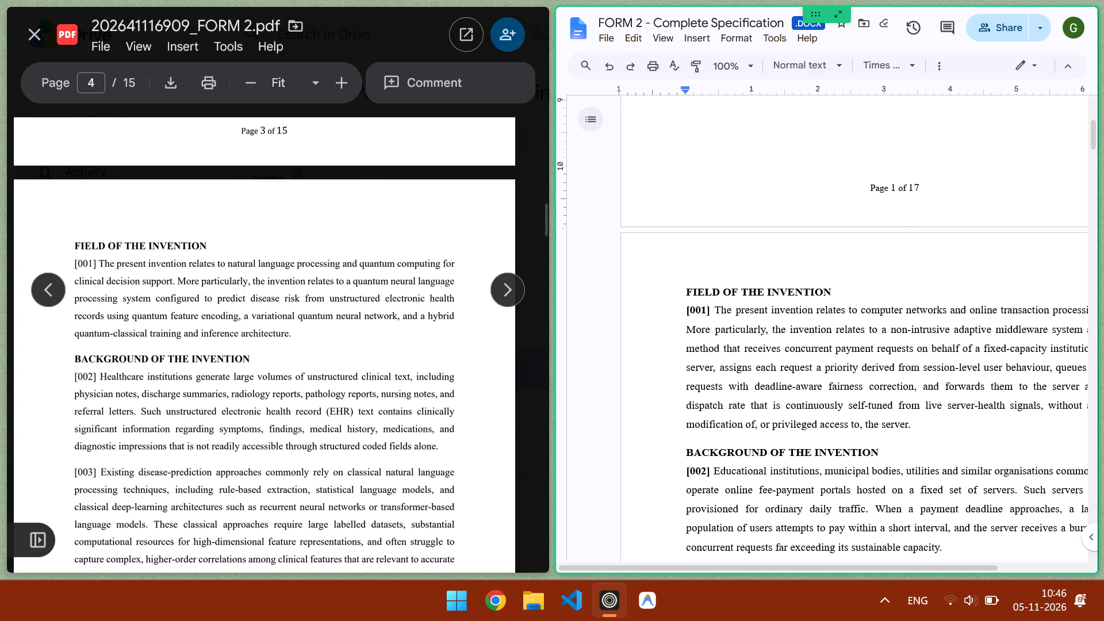
shift+scroll(854, 395, down, 5)
scroll(854, 395, down, 2)
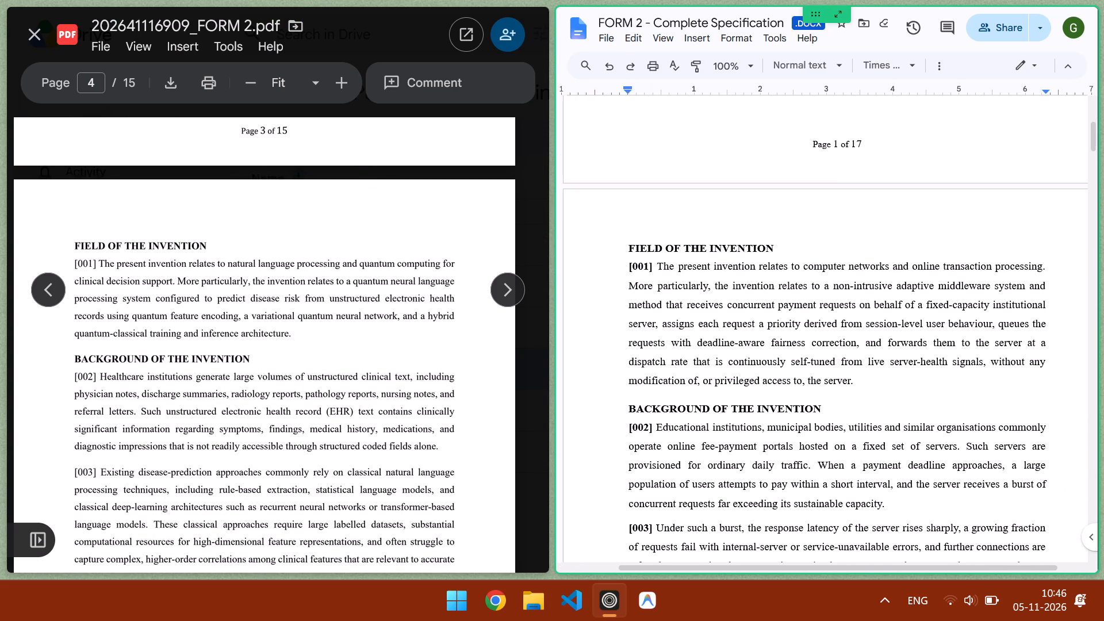